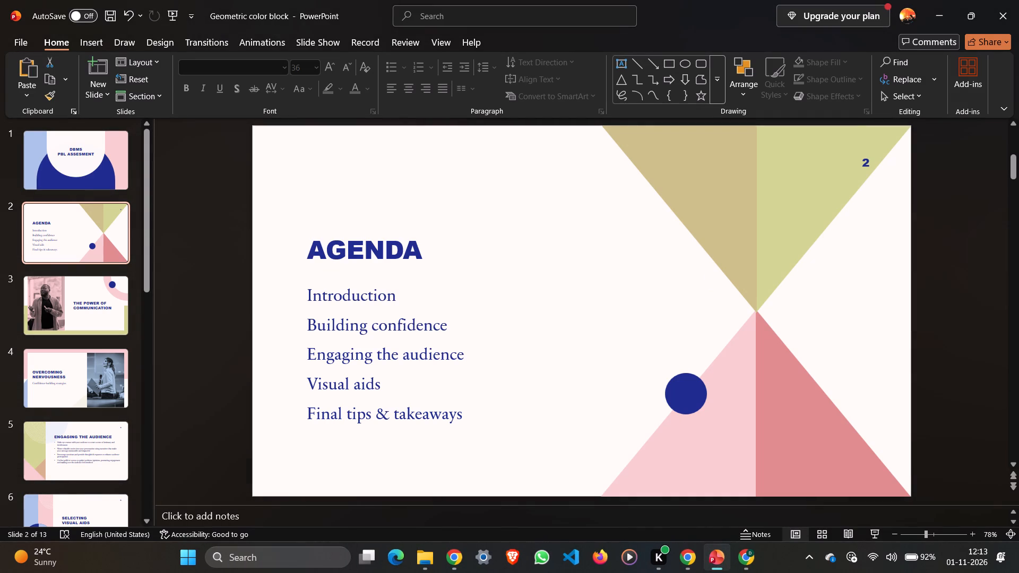
{"action": "left_click", "coordinate": [434, 255]}
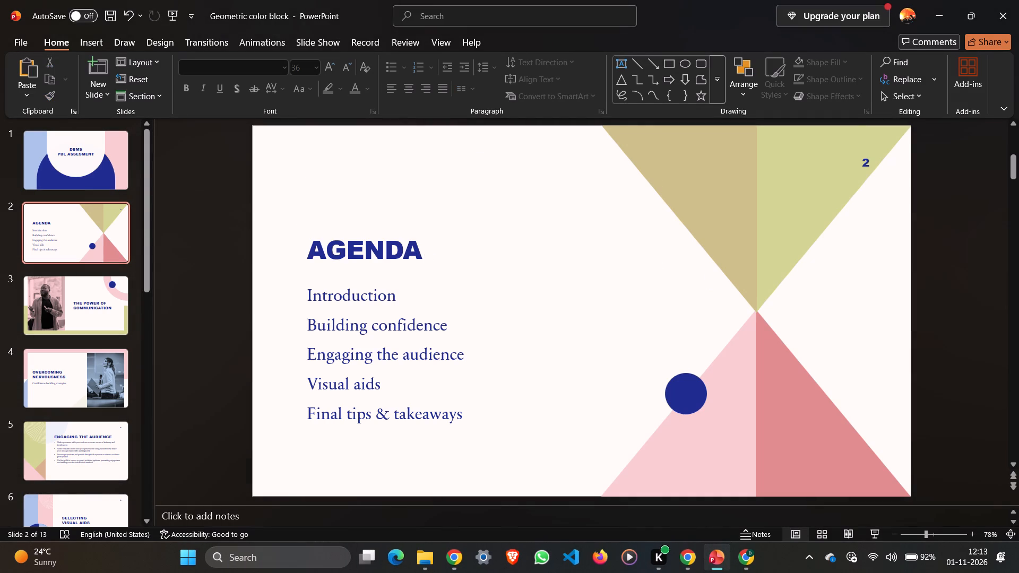
{"action": "left_click", "coordinate": [409, 251]}
{"action": "left_click", "coordinate": [421, 251]}
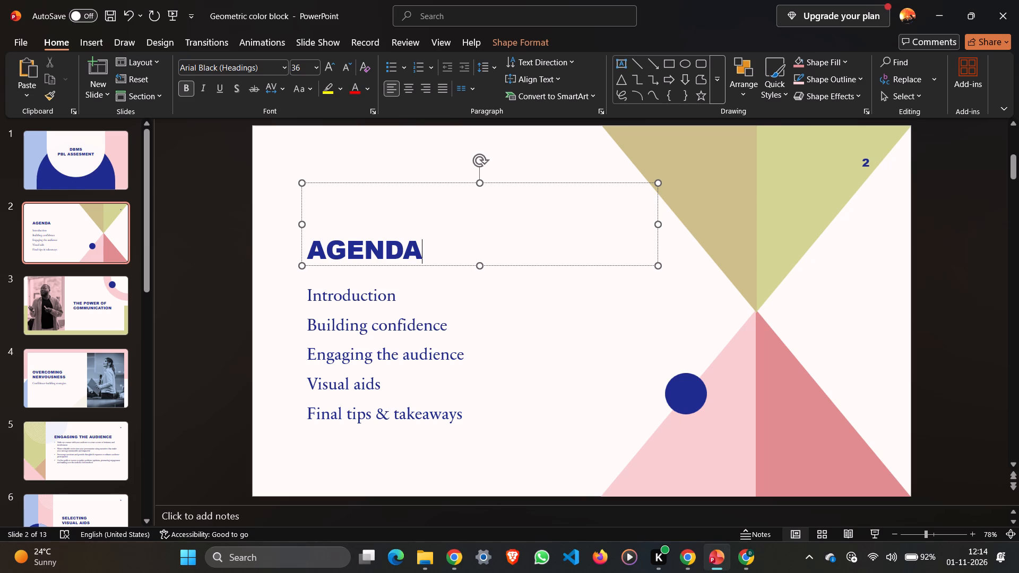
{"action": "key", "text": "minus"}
{"action": "key", "text": "ctrl+v"}
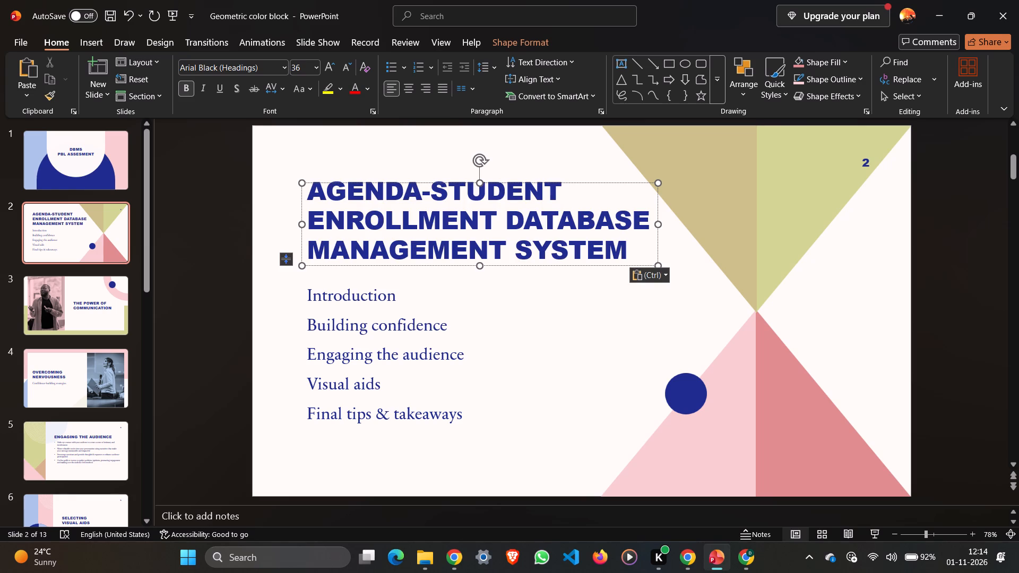
{"action": "left_click", "coordinate": [503, 312]}
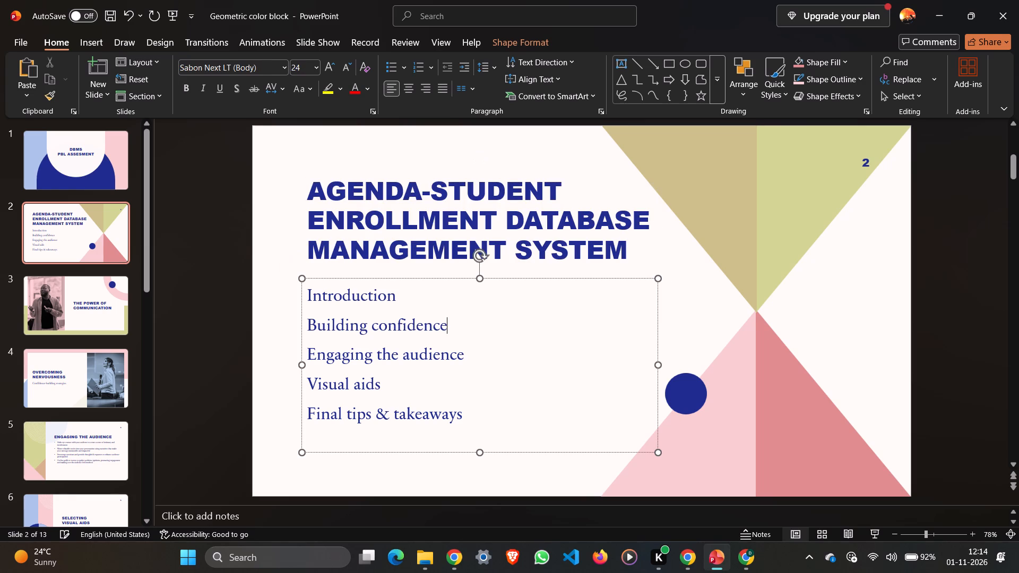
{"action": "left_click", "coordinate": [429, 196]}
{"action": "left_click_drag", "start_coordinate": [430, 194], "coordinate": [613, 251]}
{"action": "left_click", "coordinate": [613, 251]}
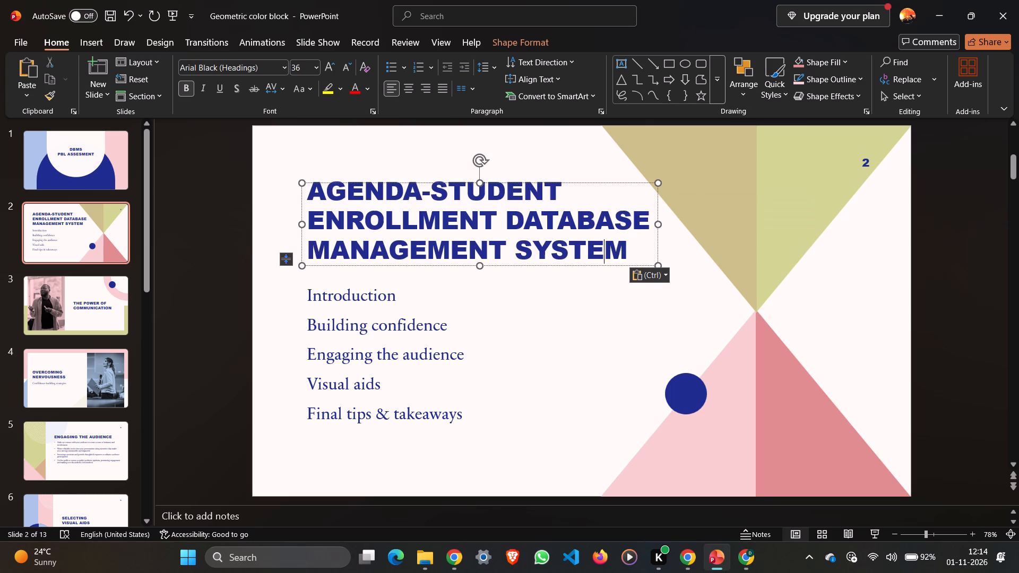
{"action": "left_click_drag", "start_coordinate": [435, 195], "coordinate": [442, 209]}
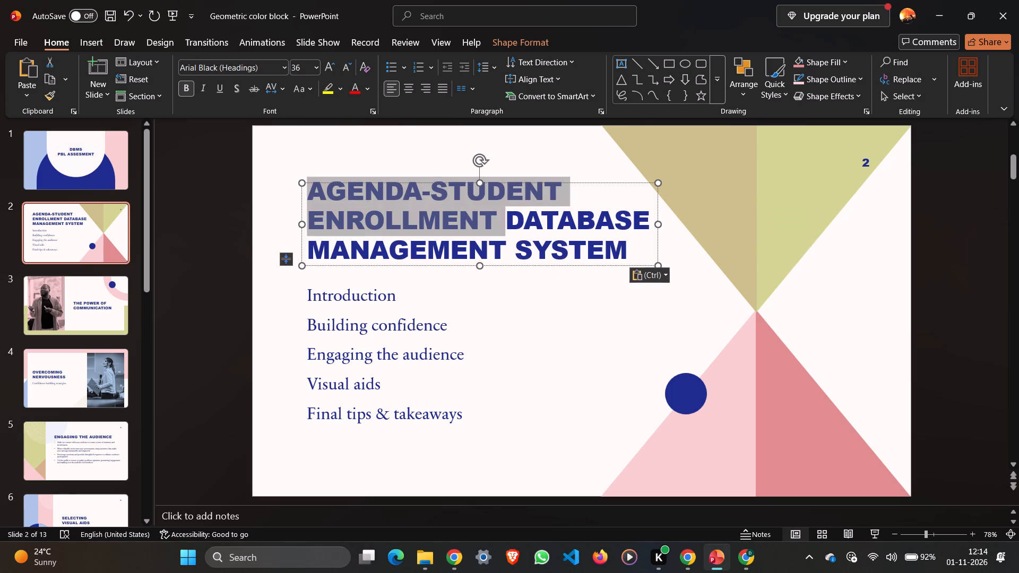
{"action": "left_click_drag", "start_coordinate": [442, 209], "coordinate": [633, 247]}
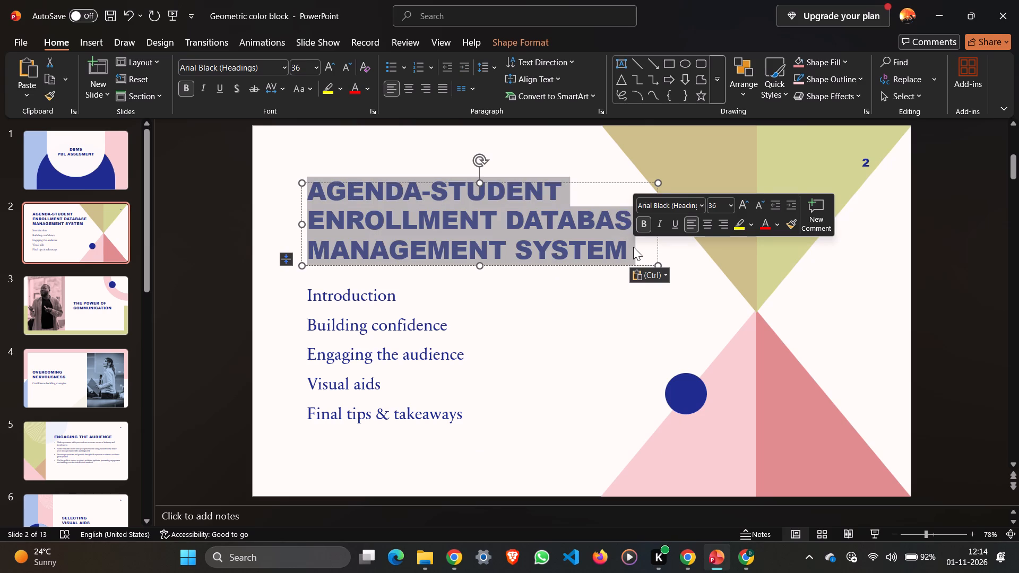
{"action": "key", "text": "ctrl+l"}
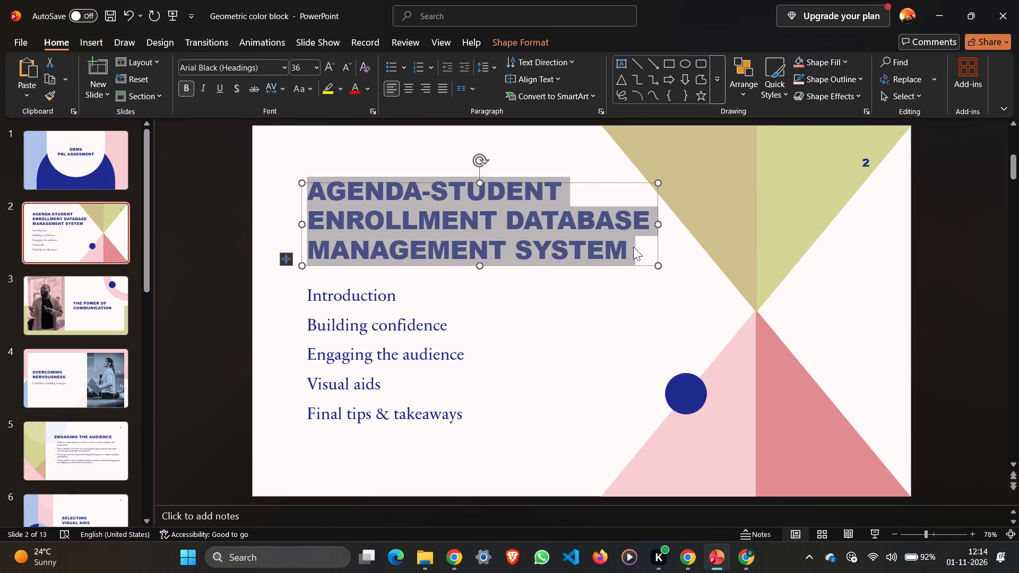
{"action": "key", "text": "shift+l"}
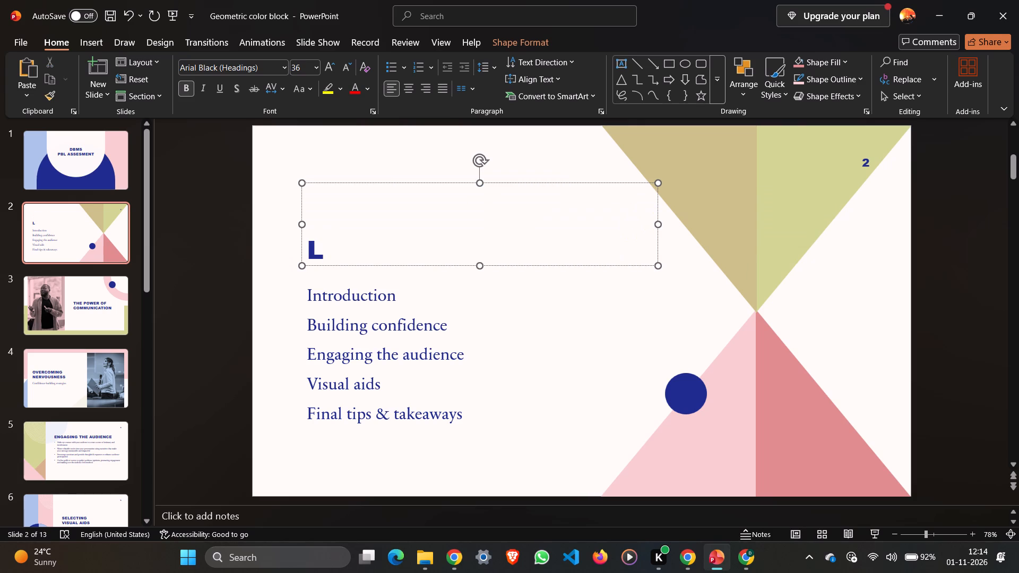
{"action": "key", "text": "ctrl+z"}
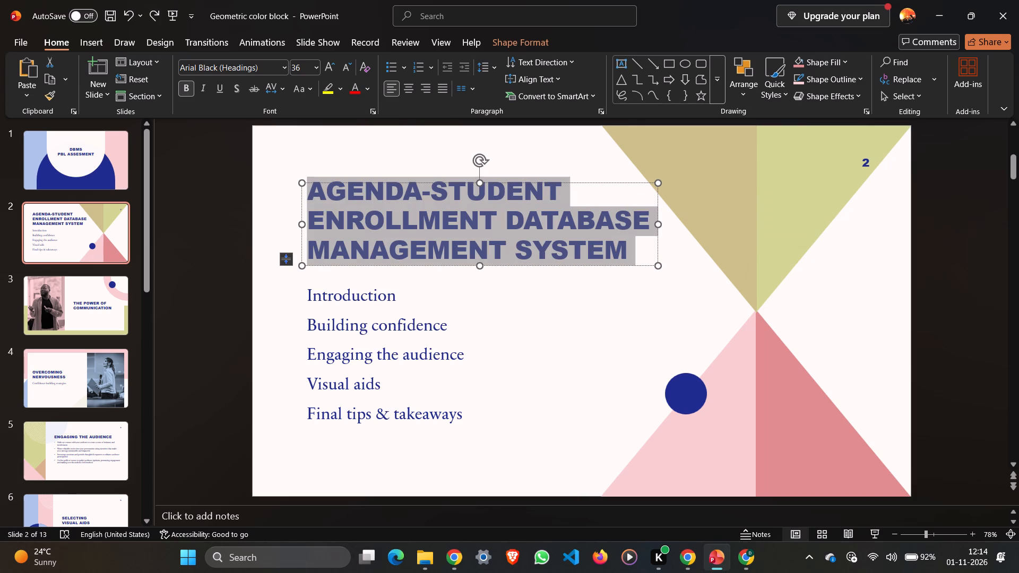
Review the title slide details and the Introduction content in ChatGPT's PPT Content Guide against the slide 2 list.
{"action": "left_click", "coordinate": [630, 297]}
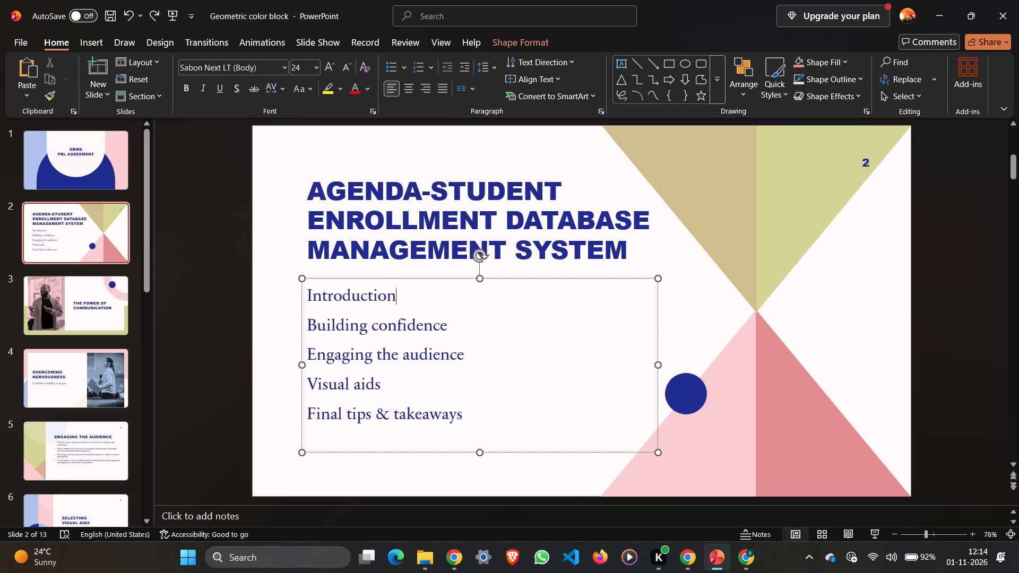
{"action": "key", "text": "alt+Tab"}
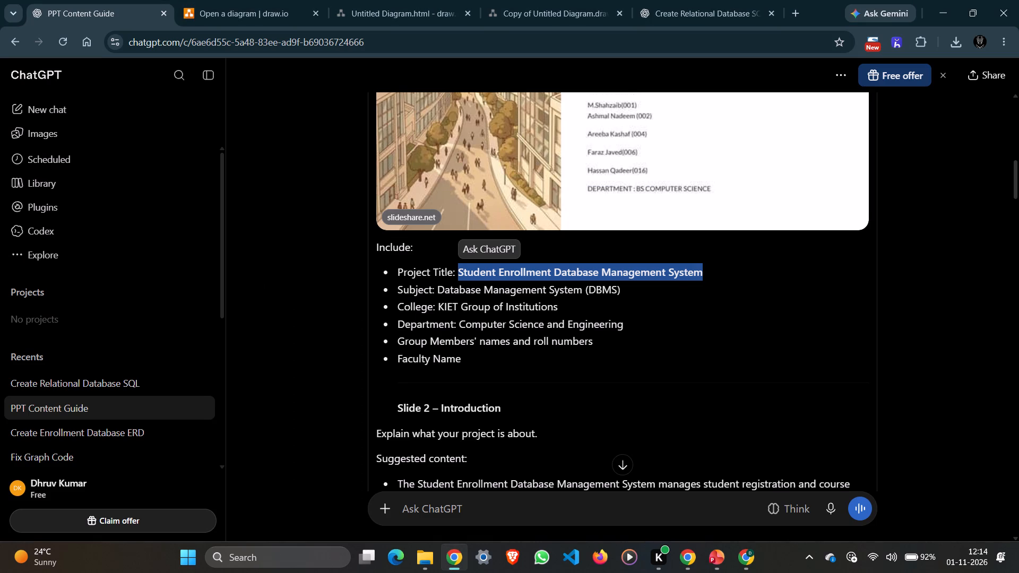
{"action": "left_click", "coordinate": [460, 325]}
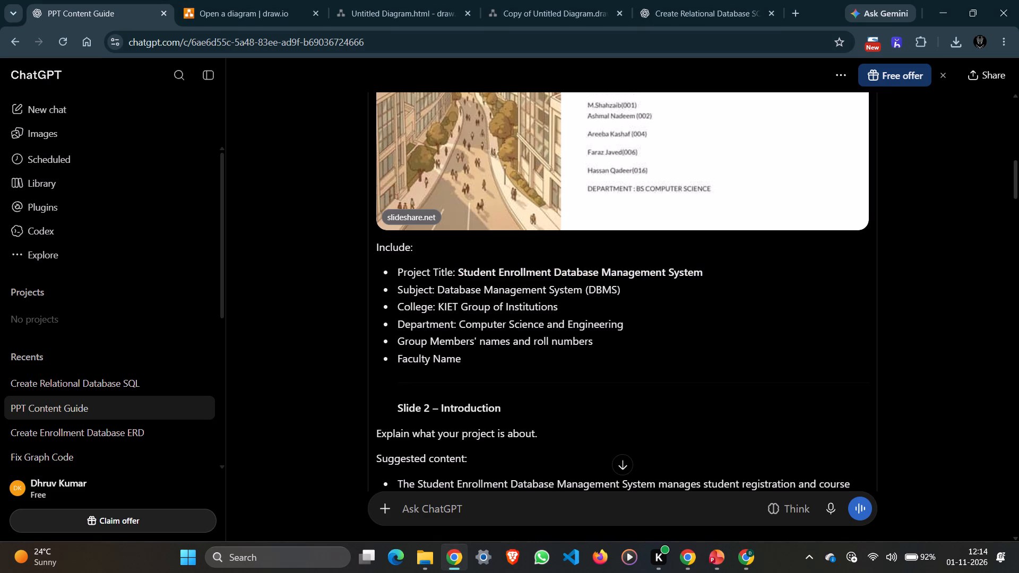
{"action": "scroll", "coordinate": [450, 324], "scroll_direction": "down", "scroll_amount": 2}
{"action": "key", "text": "alt+Tab"}
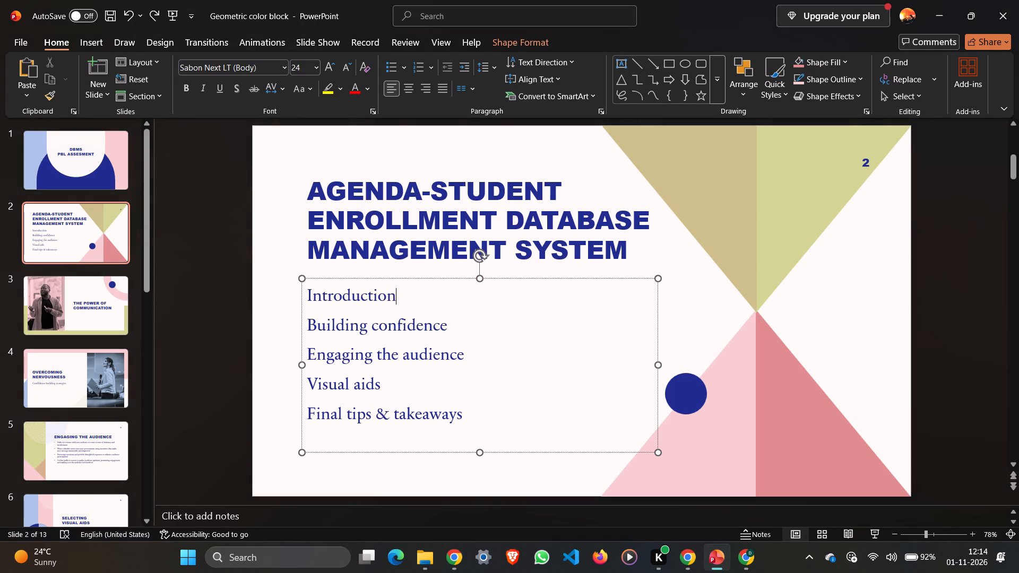
{"action": "key", "text": "alt+Tab"}
{"action": "scroll", "coordinate": [422, 330], "scroll_direction": "down", "scroll_amount": 1}
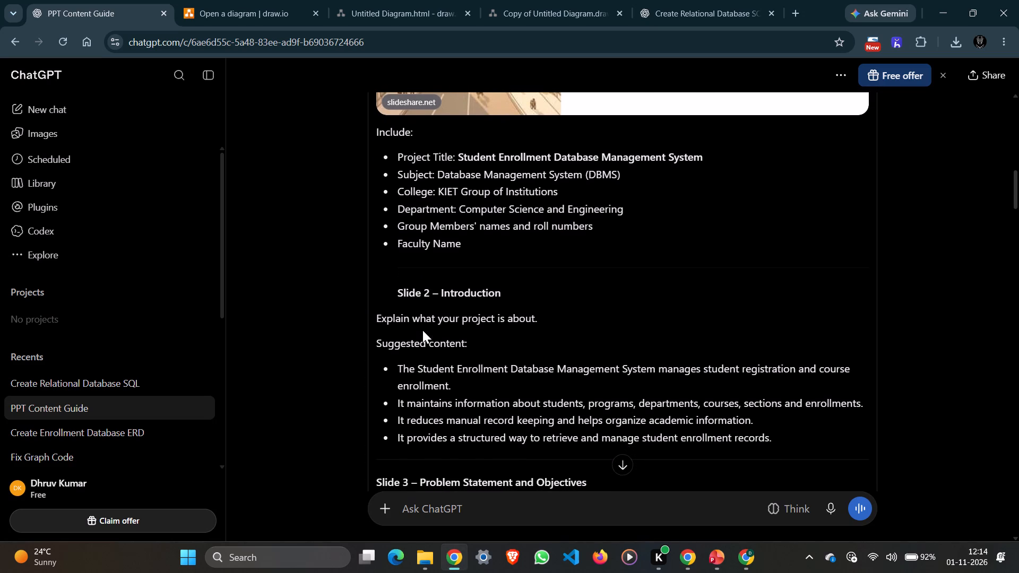
{"action": "scroll", "coordinate": [422, 330], "scroll_direction": "down", "scroll_amount": 1}
{"action": "key", "text": "alt+Tab"}
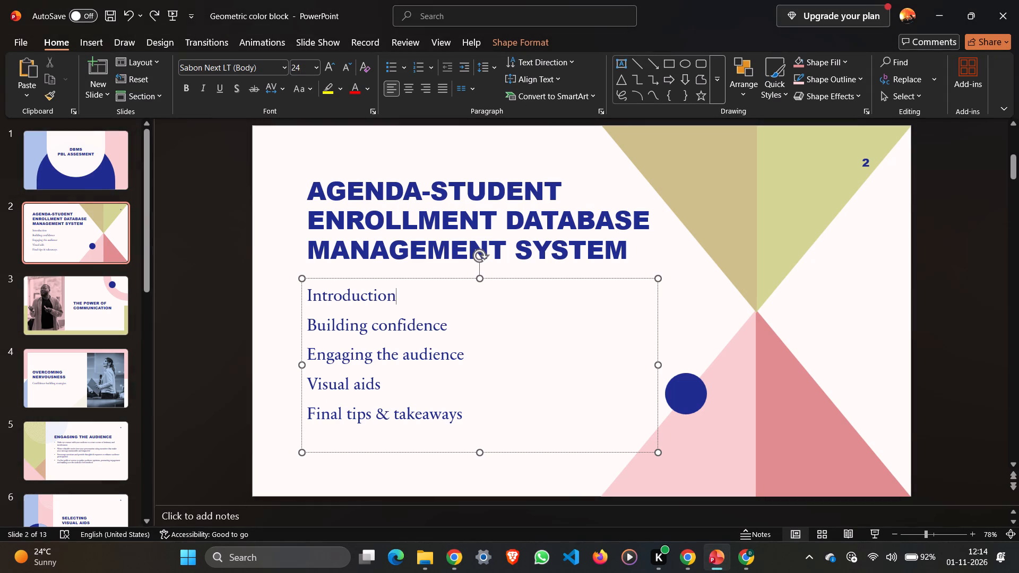
Replace the agenda list on slide 2 with the first group member's name and roll number, separated by a dash.
{"action": "left_click_drag", "start_coordinate": [468, 421], "coordinate": [335, 298]}
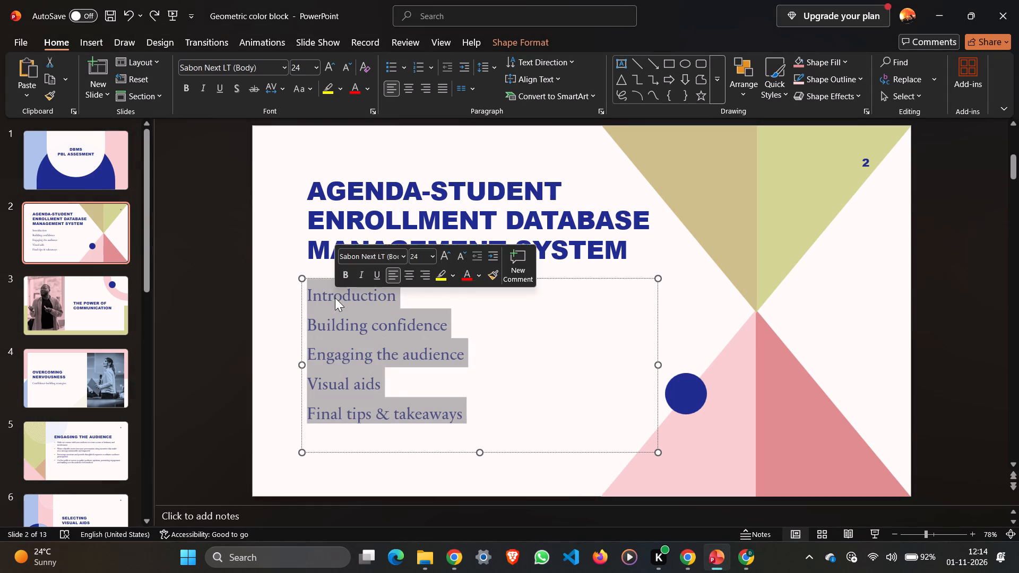
{"action": "key", "text": "BackSpace"}
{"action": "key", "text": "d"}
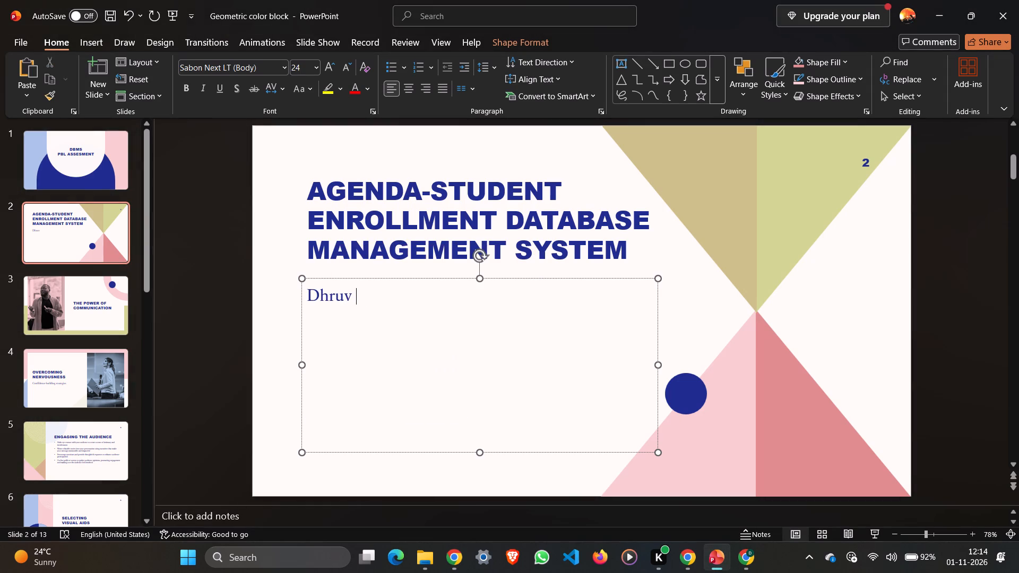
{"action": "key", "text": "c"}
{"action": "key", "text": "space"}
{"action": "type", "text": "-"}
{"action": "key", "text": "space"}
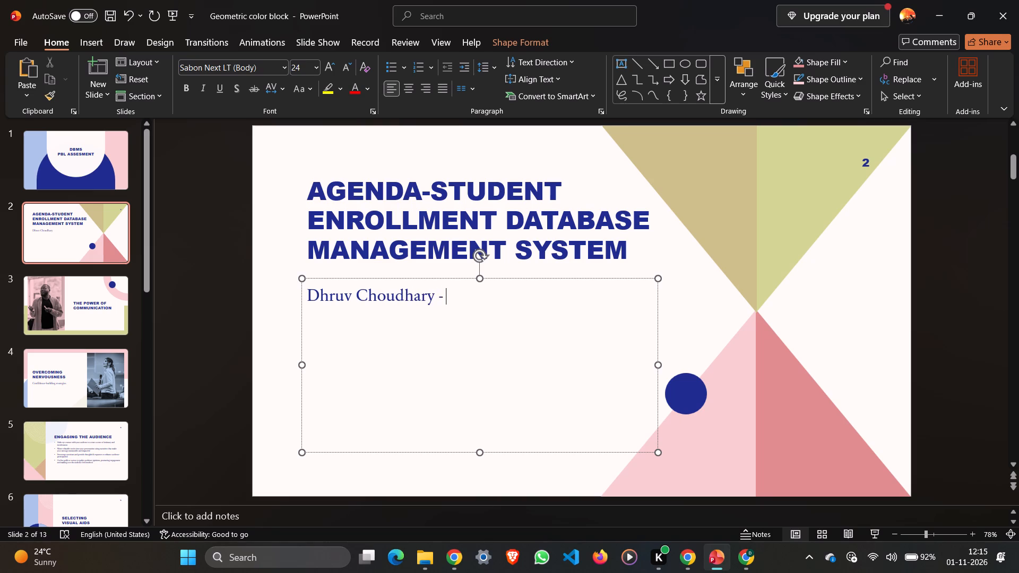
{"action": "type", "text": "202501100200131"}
Add the second group member's name and roll number on a new line below the first, separated by a hyphen.
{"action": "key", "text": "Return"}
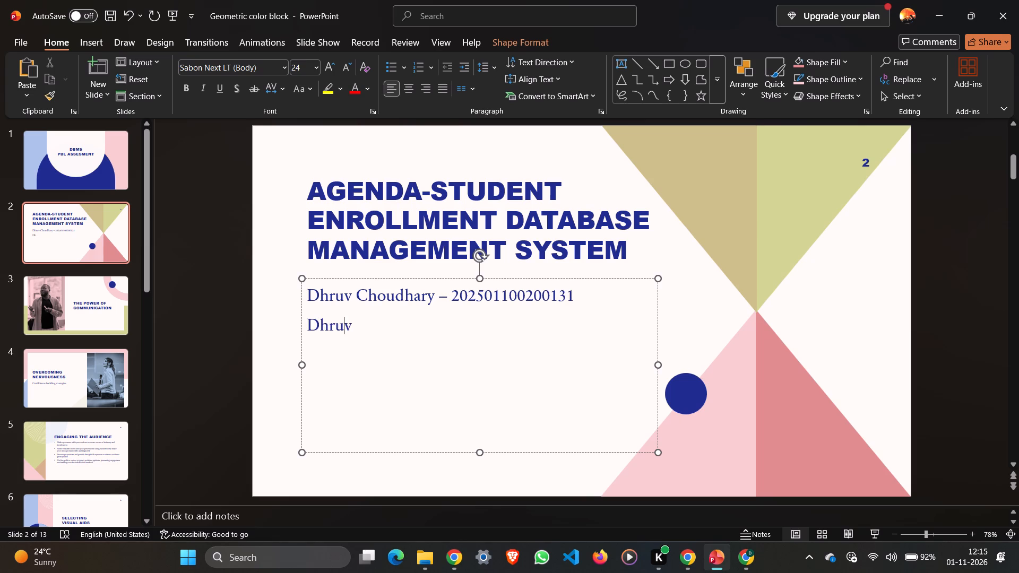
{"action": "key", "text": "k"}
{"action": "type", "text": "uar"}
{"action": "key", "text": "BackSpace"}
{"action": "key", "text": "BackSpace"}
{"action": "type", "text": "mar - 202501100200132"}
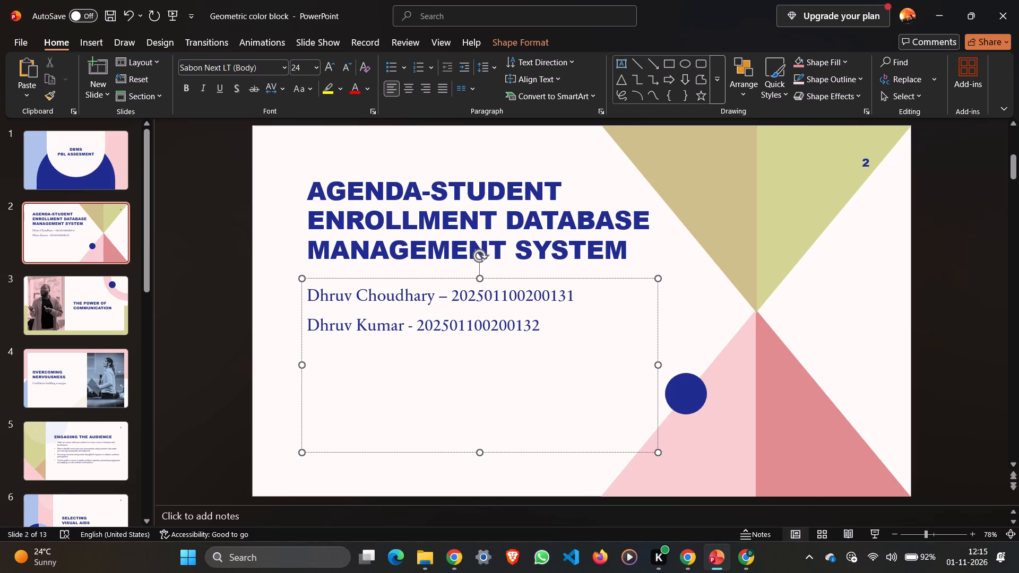
Insert two blank lines above the group members' names on slide 2.
{"action": "left_click", "coordinate": [276, 341]}
{"action": "scroll", "coordinate": [276, 341], "scroll_direction": "down", "scroll_amount": 1}
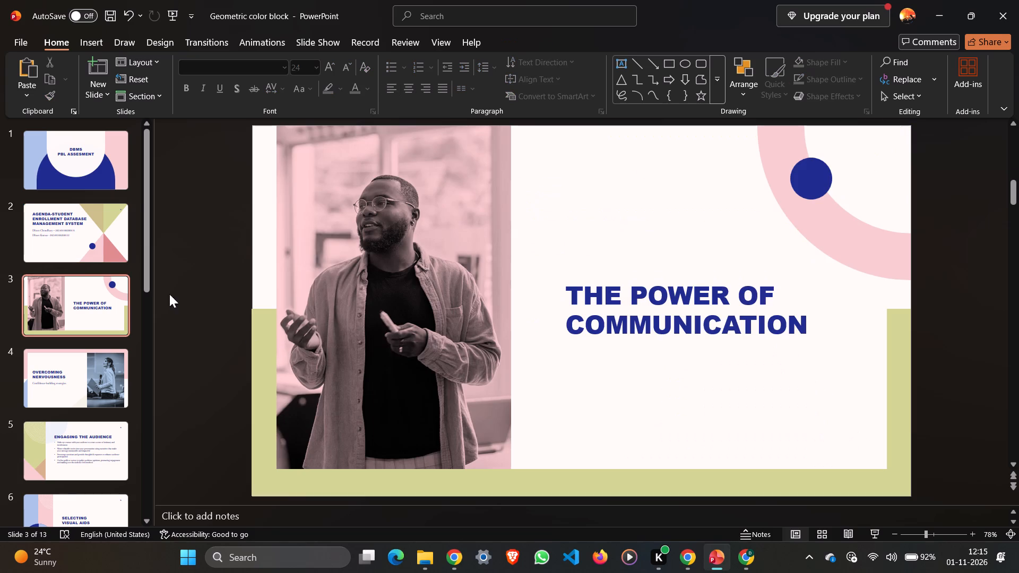
{"action": "left_click", "coordinate": [77, 231]}
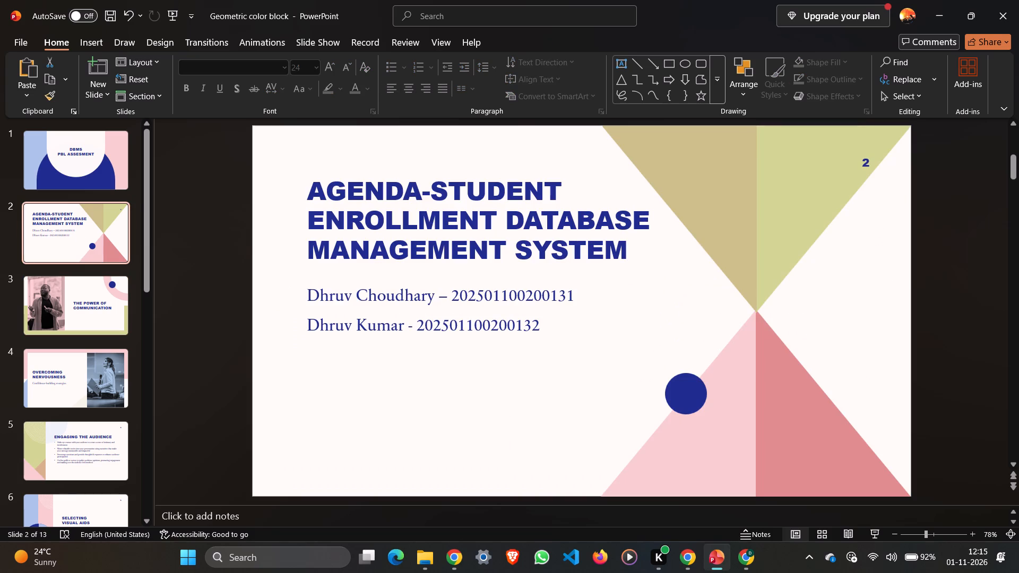
{"action": "left_click", "coordinate": [308, 294]}
{"action": "key", "text": "Return"}
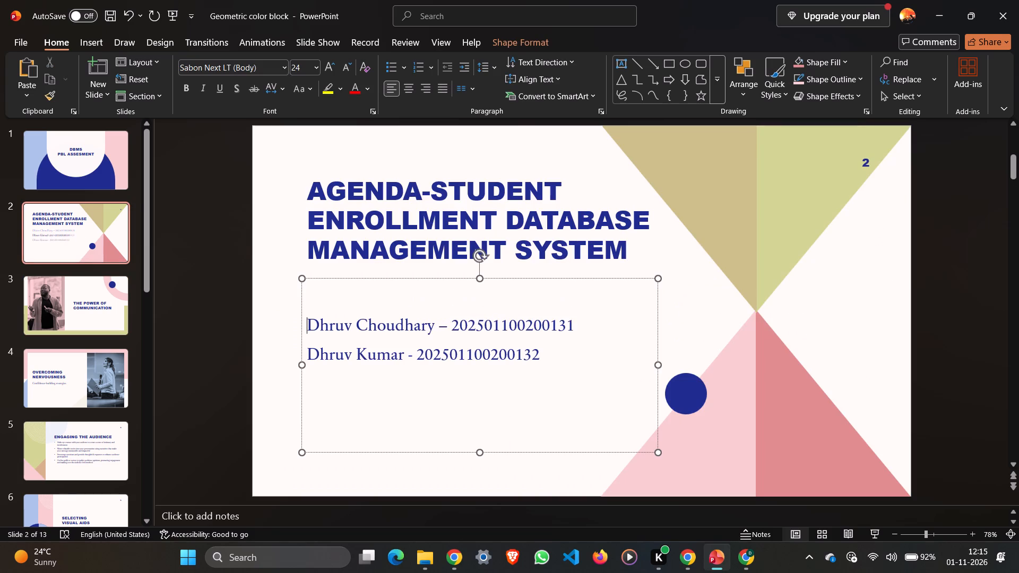
{"action": "key", "text": "Return"}
Delete the photo of the speaking man from slide 3, "The Power of Communication".
{"action": "left_click", "coordinate": [99, 316]}
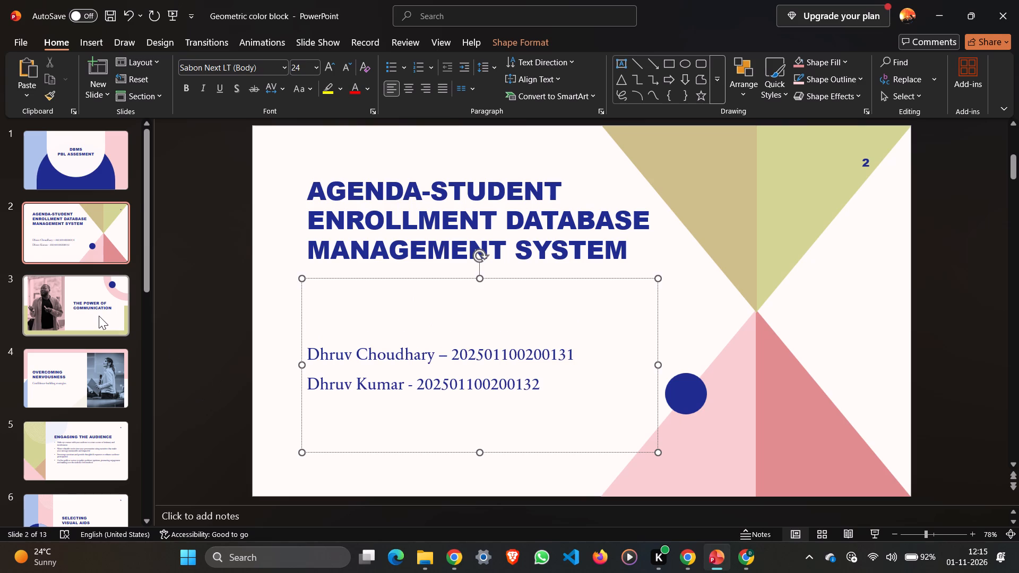
{"action": "left_click", "coordinate": [451, 303]}
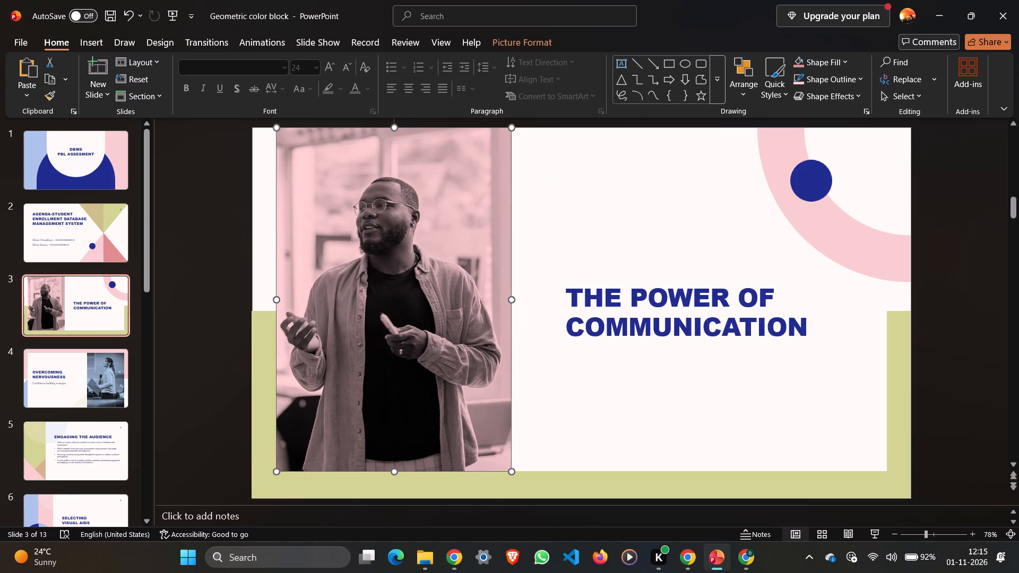
{"action": "key", "text": "Delete"}
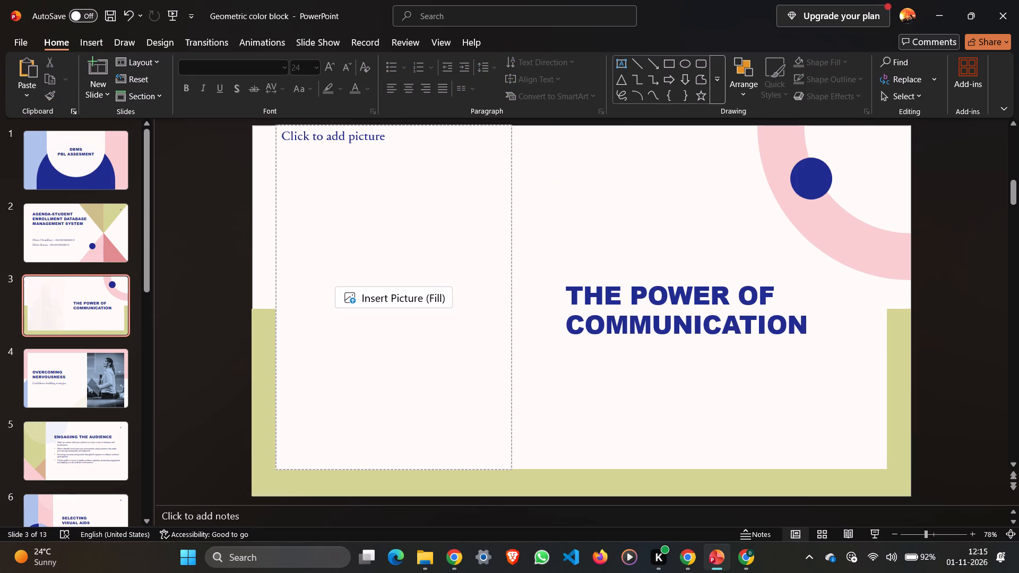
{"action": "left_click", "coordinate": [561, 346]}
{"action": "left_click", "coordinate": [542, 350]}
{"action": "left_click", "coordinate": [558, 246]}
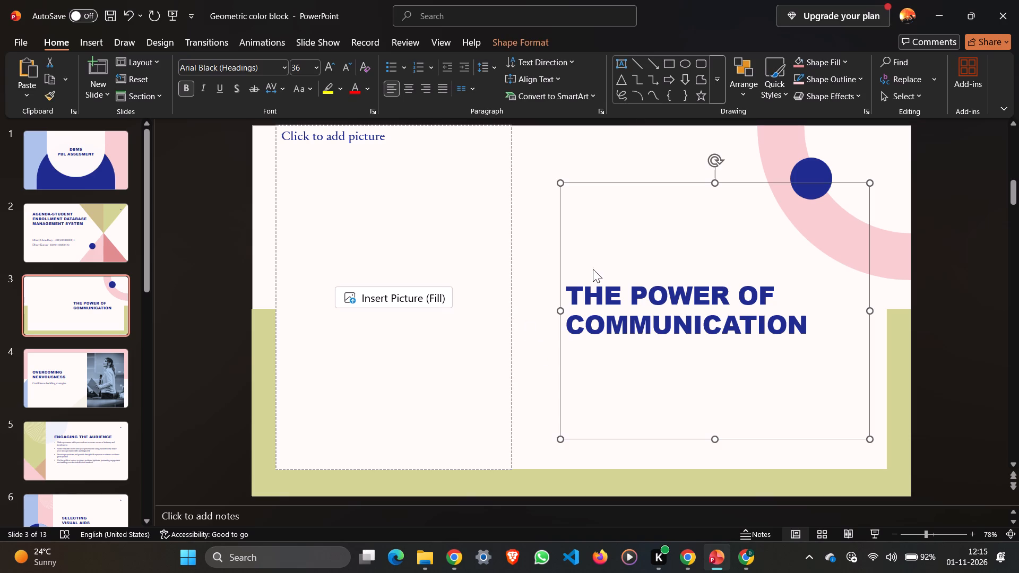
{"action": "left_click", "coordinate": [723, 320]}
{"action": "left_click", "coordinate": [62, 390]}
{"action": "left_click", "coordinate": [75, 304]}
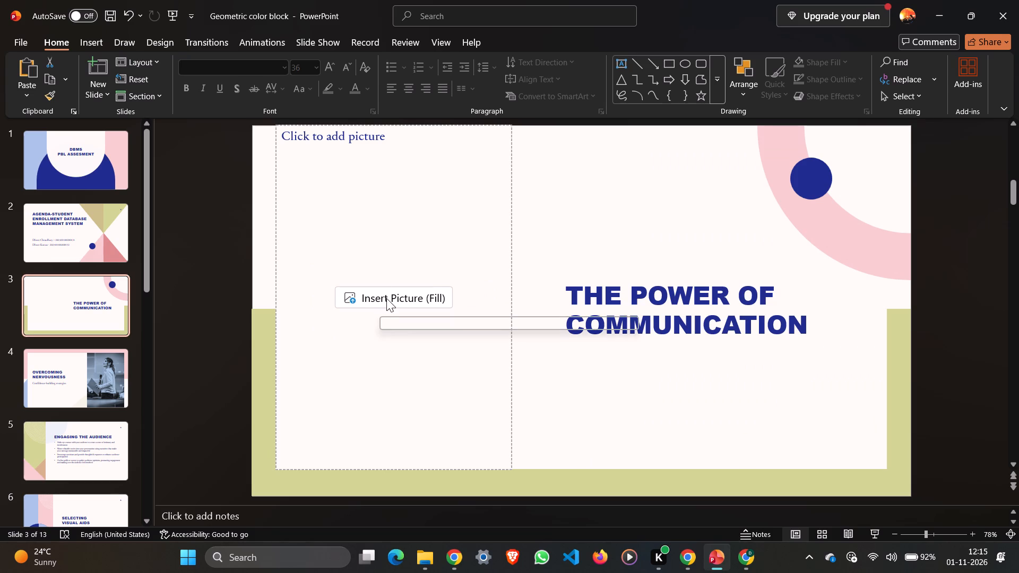
Look through the deck's template slides up to slide 13, recheck slides 1 and 2, and return to slide 3.
{"action": "scroll", "coordinate": [85, 385], "scroll_direction": "down", "scroll_amount": 1}
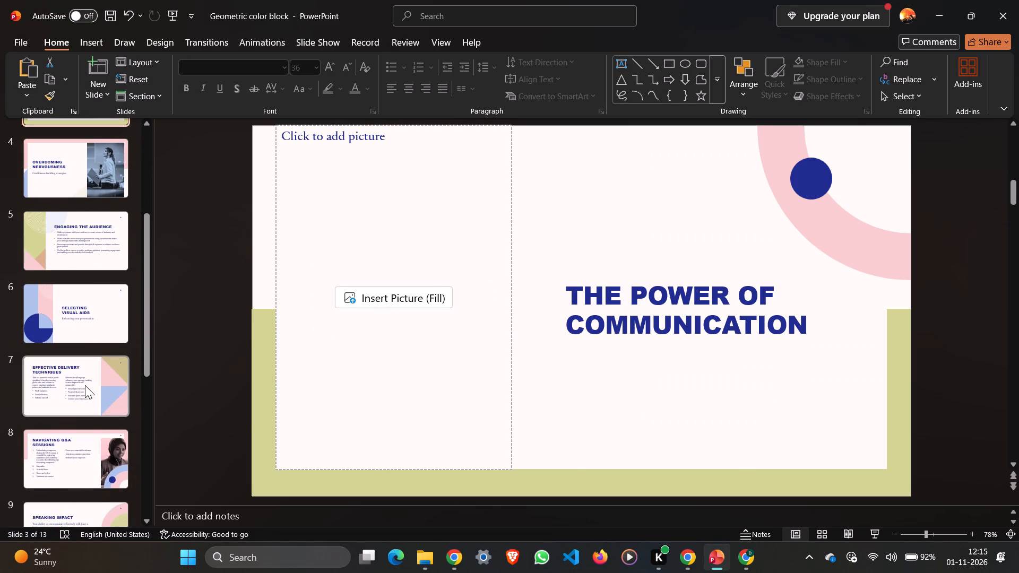
{"action": "scroll", "coordinate": [85, 385], "scroll_direction": "down", "scroll_amount": 5}
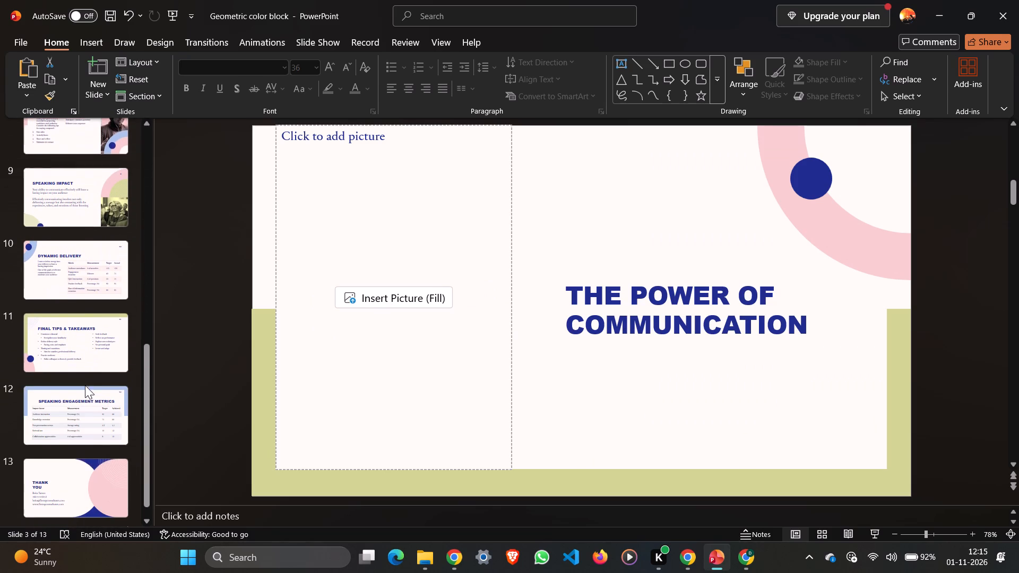
{"action": "scroll", "coordinate": [85, 385], "scroll_direction": "down", "scroll_amount": 1}
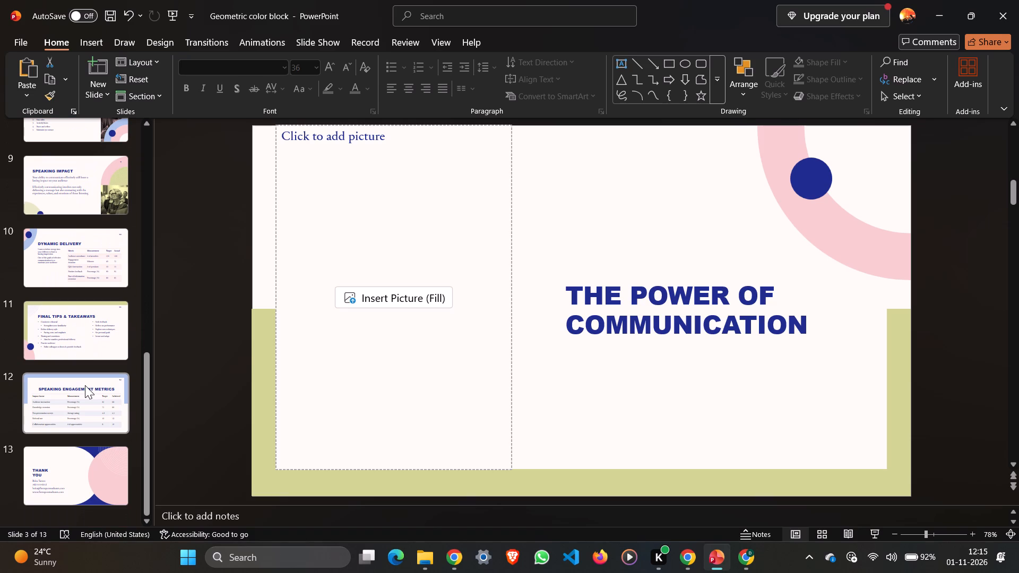
{"action": "scroll", "coordinate": [85, 385], "scroll_direction": "up", "scroll_amount": 4}
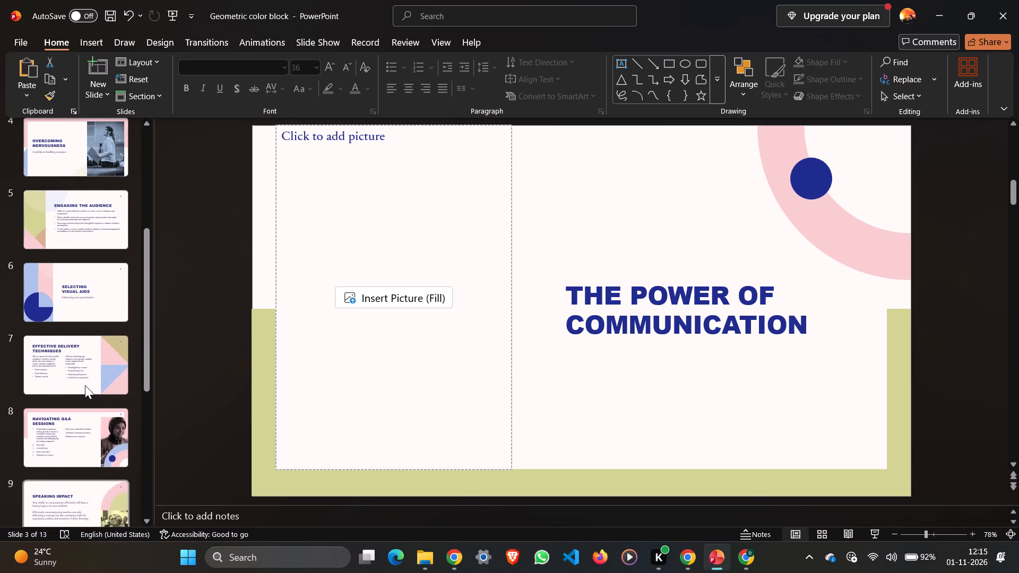
{"action": "scroll", "coordinate": [85, 385], "scroll_direction": "up", "scroll_amount": 1}
{"action": "scroll", "coordinate": [80, 288], "scroll_direction": "up", "scroll_amount": 1}
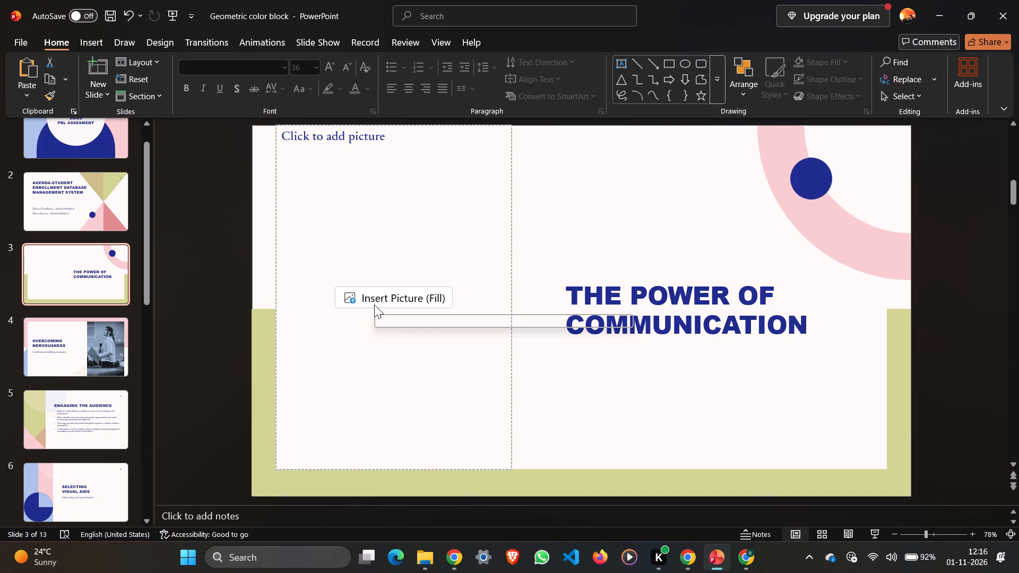
{"action": "scroll", "coordinate": [374, 305], "scroll_direction": "up", "scroll_amount": 2}
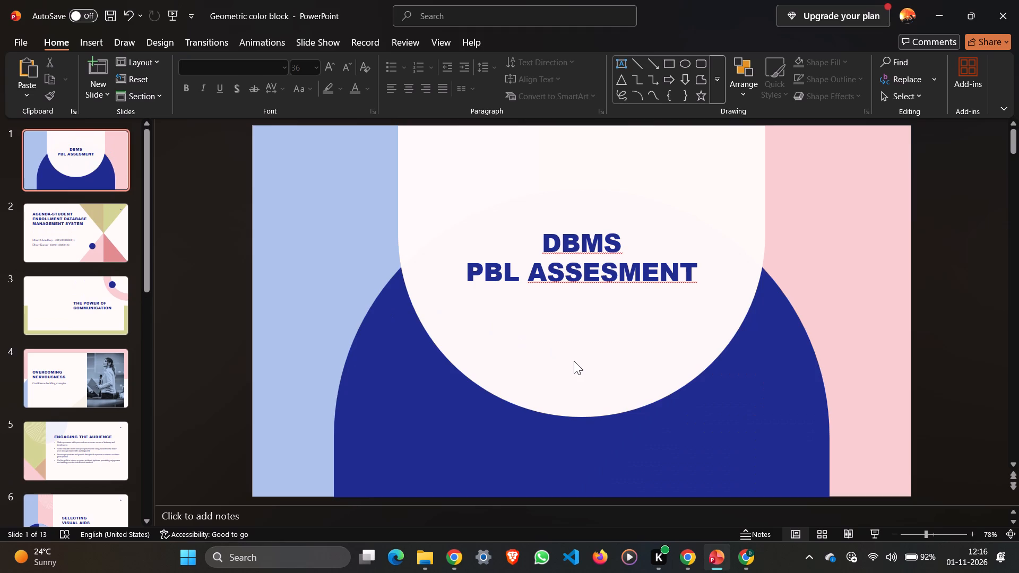
{"action": "left_click", "coordinate": [599, 345]}
{"action": "left_click", "coordinate": [560, 323]}
{"action": "left_click", "coordinate": [120, 238]}
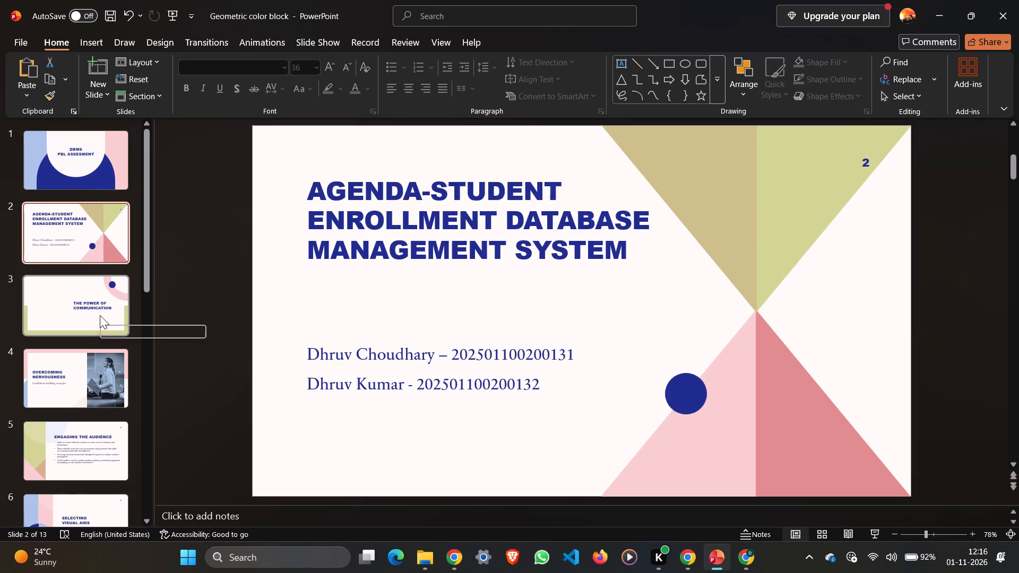
{"action": "left_click", "coordinate": [100, 315]}
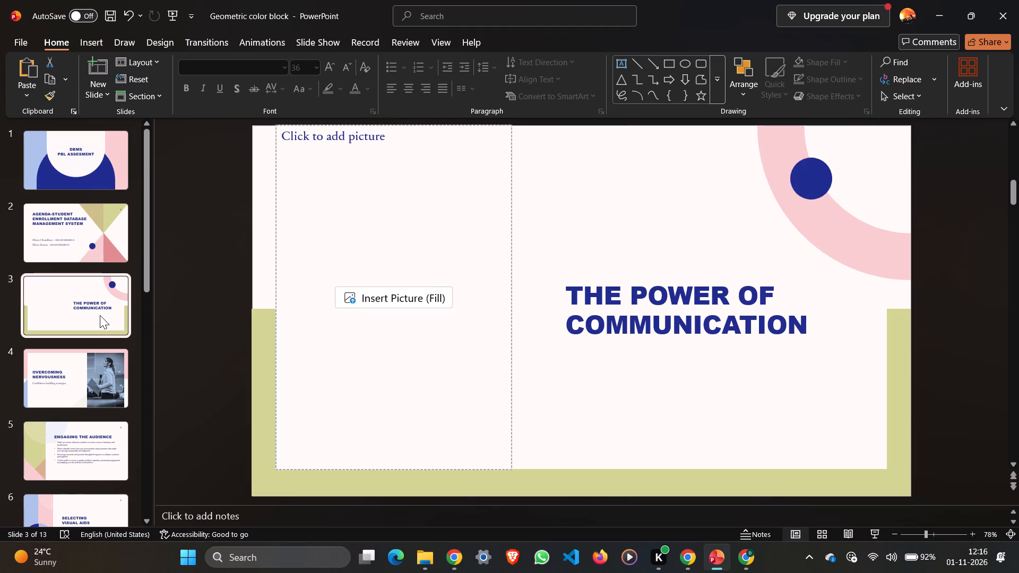
Delete slide 3, "The Power of Communication", from the deck.
{"action": "key", "text": "Delete"}
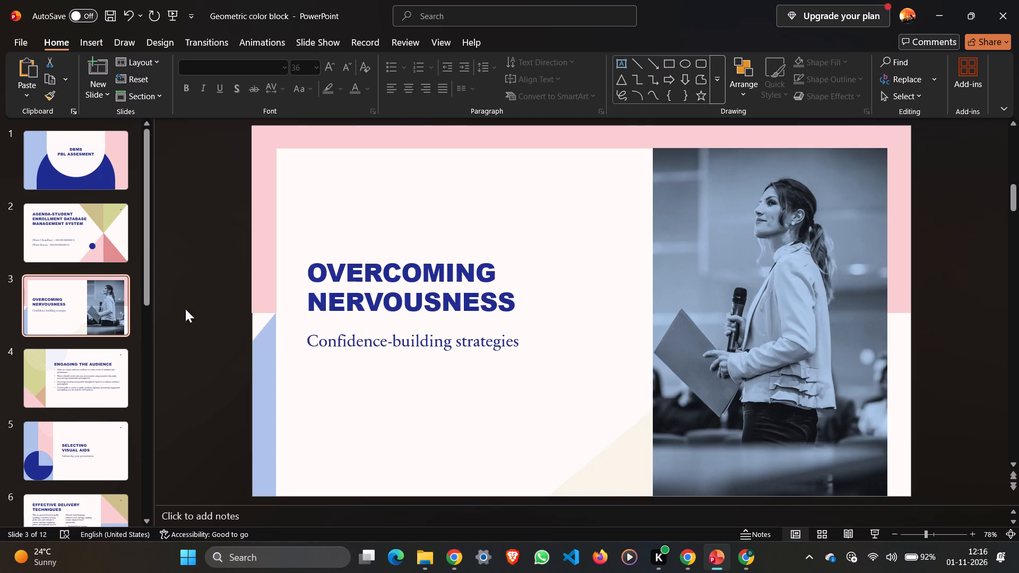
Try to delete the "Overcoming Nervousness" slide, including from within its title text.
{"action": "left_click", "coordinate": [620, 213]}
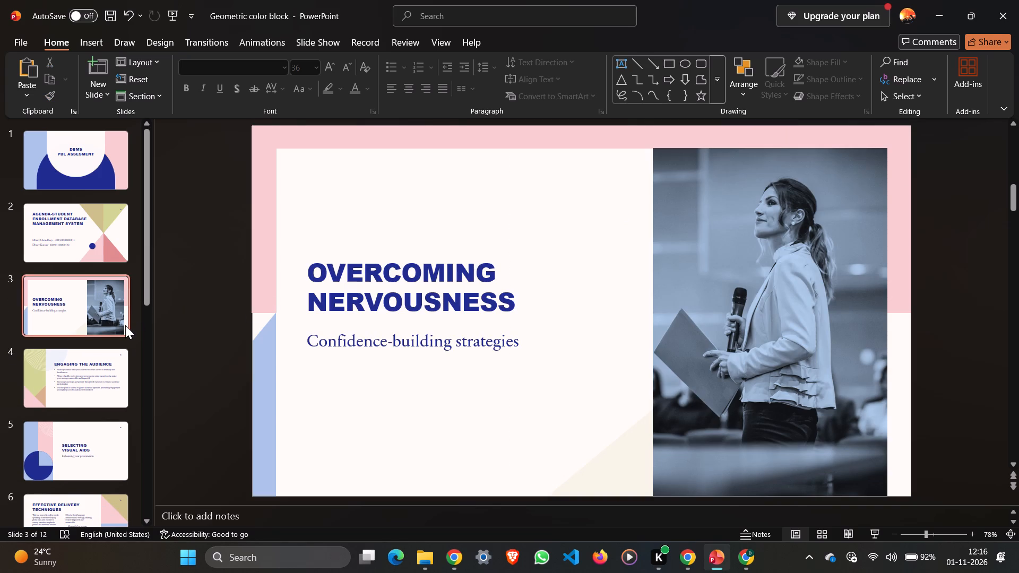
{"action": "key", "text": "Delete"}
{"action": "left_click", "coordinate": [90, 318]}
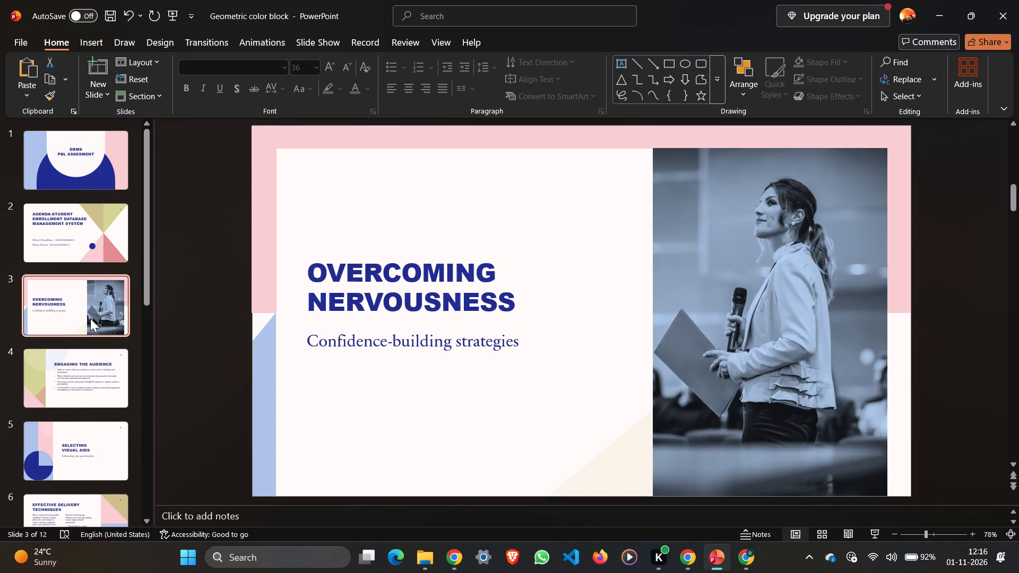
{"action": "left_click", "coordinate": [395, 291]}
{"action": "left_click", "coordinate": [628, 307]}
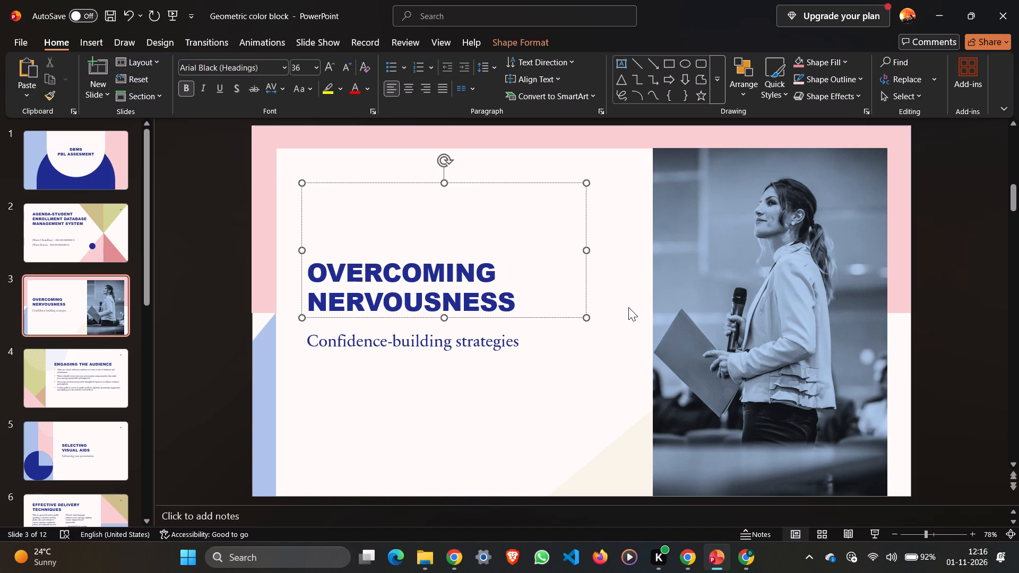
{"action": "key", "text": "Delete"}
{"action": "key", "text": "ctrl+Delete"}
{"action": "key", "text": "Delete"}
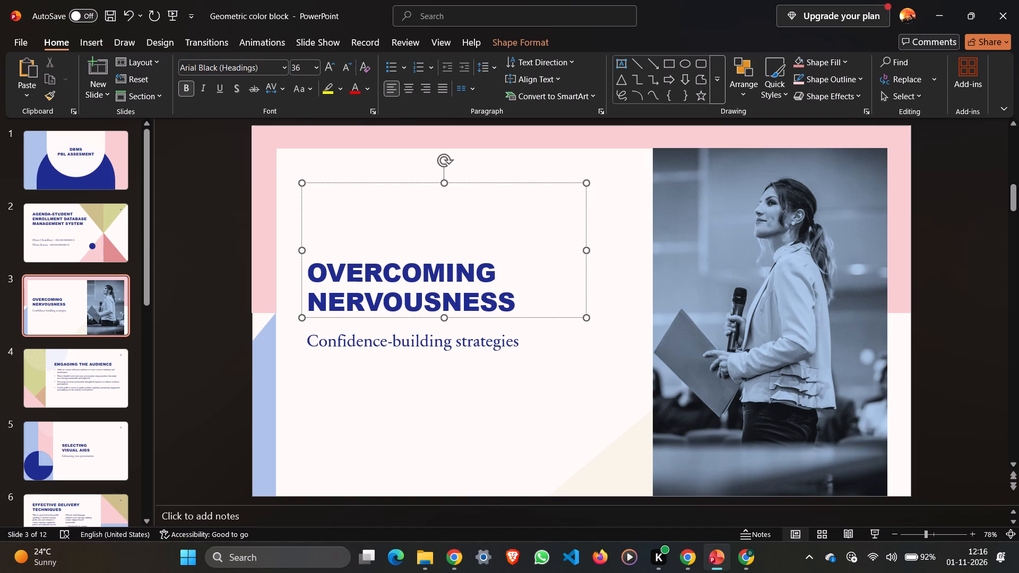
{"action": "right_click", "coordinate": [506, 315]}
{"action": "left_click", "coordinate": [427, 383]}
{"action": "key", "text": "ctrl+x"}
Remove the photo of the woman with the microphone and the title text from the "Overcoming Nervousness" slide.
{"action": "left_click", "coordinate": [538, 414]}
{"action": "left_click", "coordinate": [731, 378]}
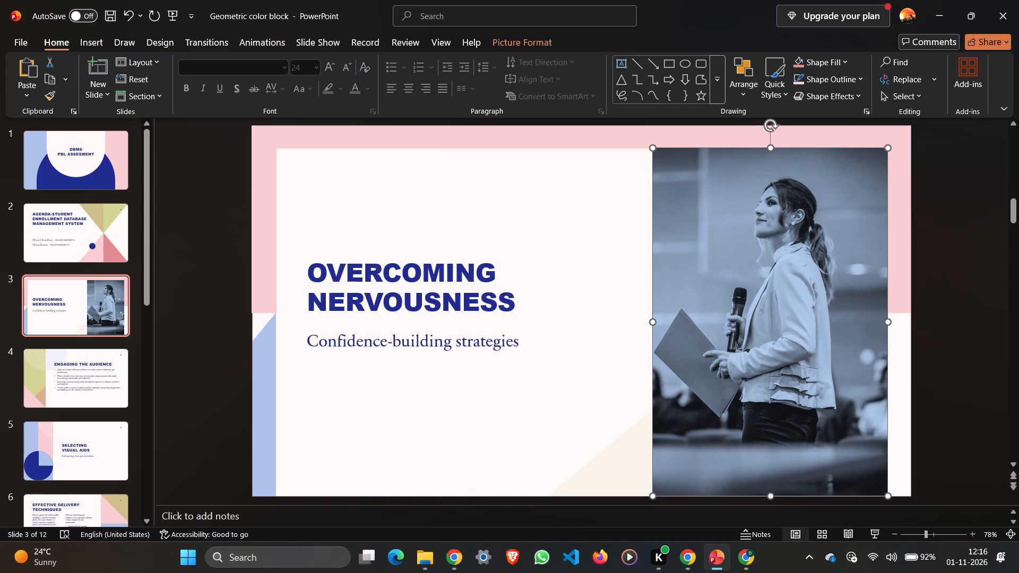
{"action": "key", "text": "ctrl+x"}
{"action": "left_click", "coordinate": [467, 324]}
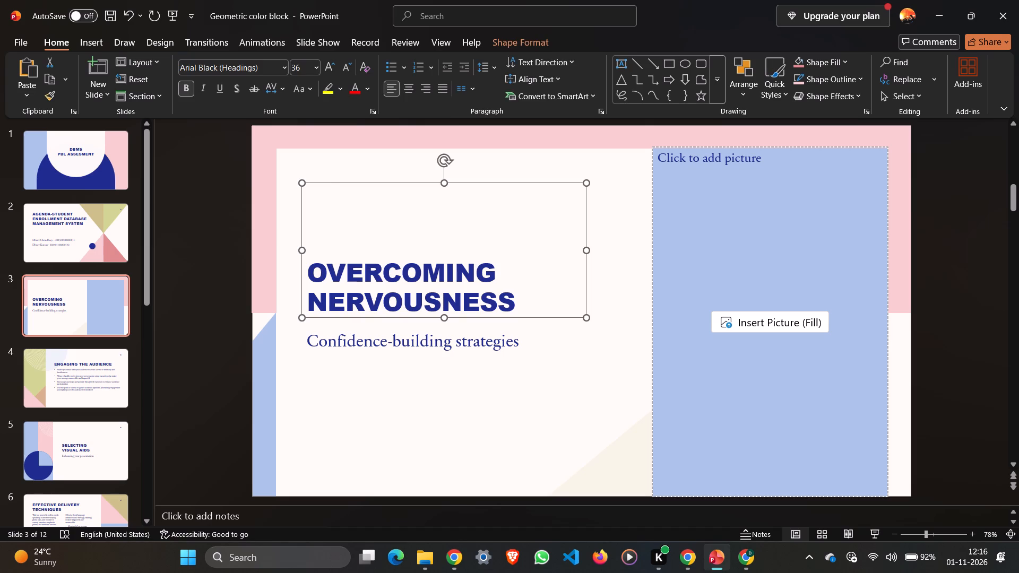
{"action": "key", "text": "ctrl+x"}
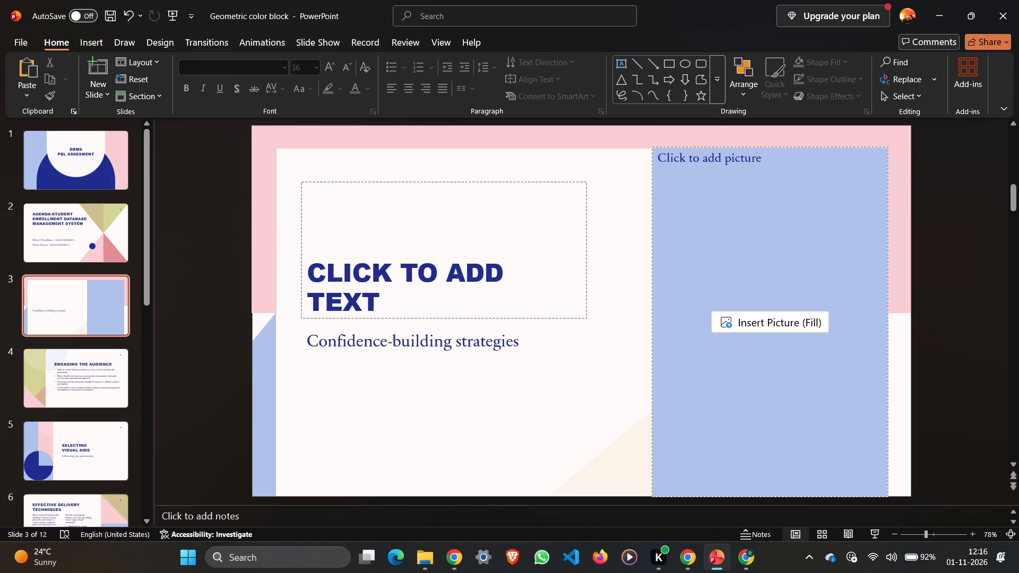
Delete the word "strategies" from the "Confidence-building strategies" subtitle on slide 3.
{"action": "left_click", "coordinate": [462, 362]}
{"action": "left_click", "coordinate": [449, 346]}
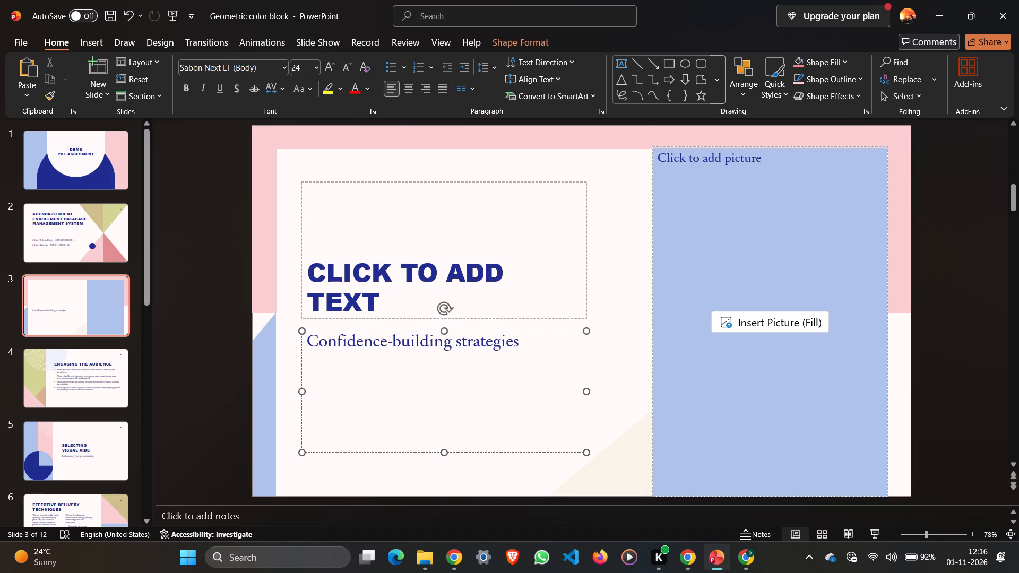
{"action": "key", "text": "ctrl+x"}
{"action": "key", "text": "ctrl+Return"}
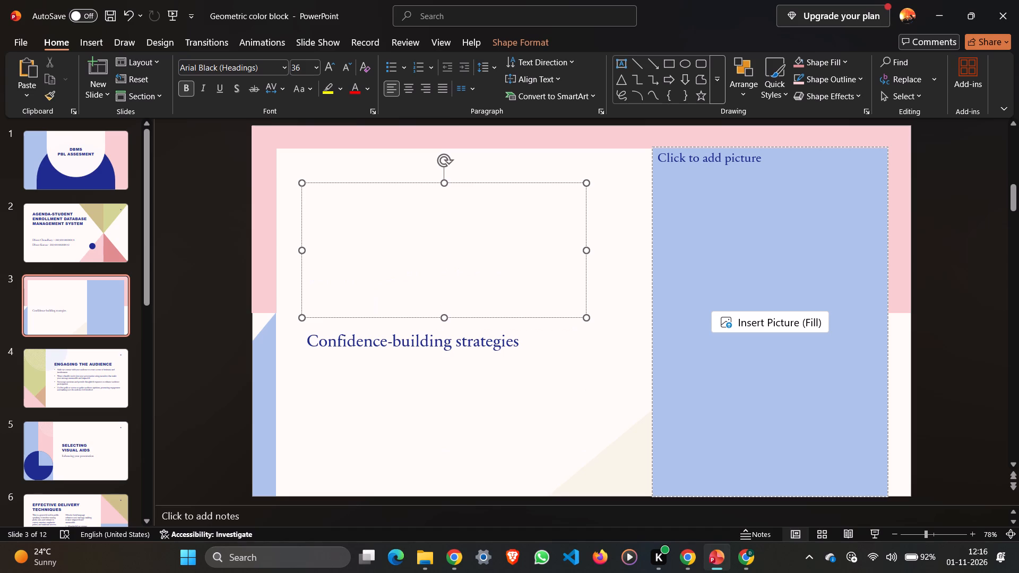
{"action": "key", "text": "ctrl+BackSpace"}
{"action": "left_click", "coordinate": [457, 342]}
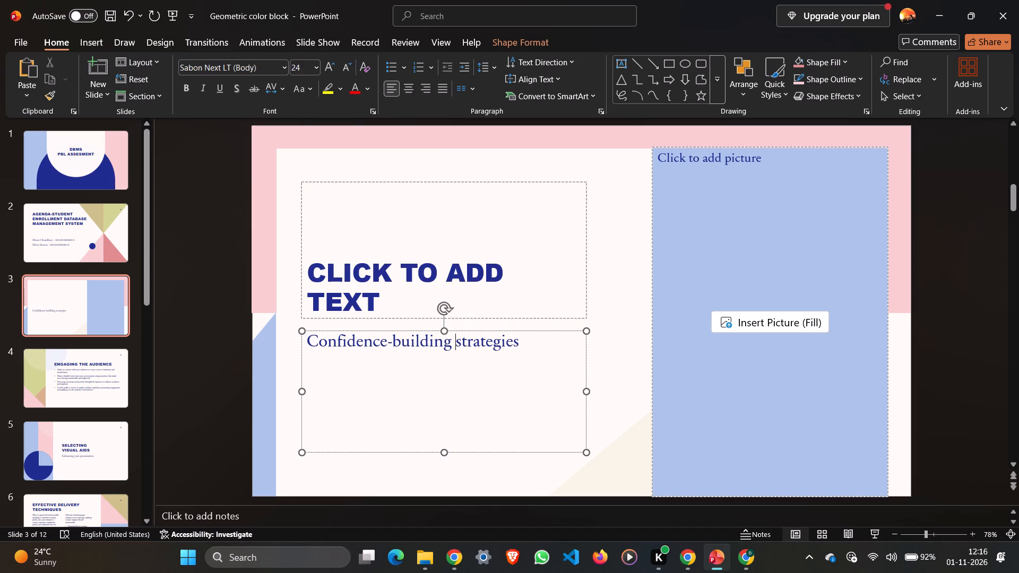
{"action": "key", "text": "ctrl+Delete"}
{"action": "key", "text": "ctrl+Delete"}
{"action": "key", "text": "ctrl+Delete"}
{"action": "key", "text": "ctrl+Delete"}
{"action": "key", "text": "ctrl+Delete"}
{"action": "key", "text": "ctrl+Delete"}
Cut the whole slide 3 with the "Confidence-building" subtitle out of the deck.
{"action": "right_click", "coordinate": [46, 305]}
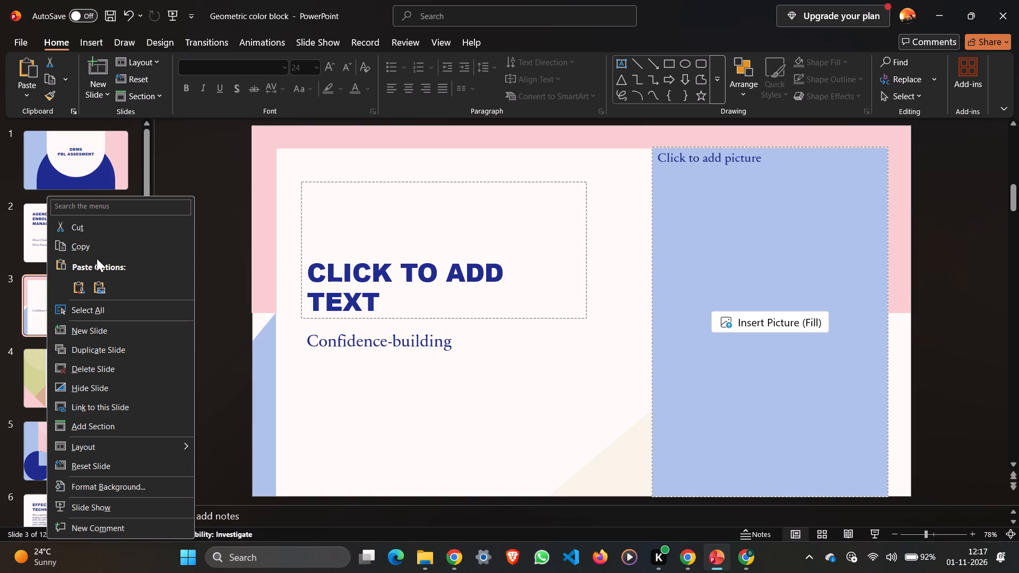
{"action": "left_click", "coordinate": [95, 224]}
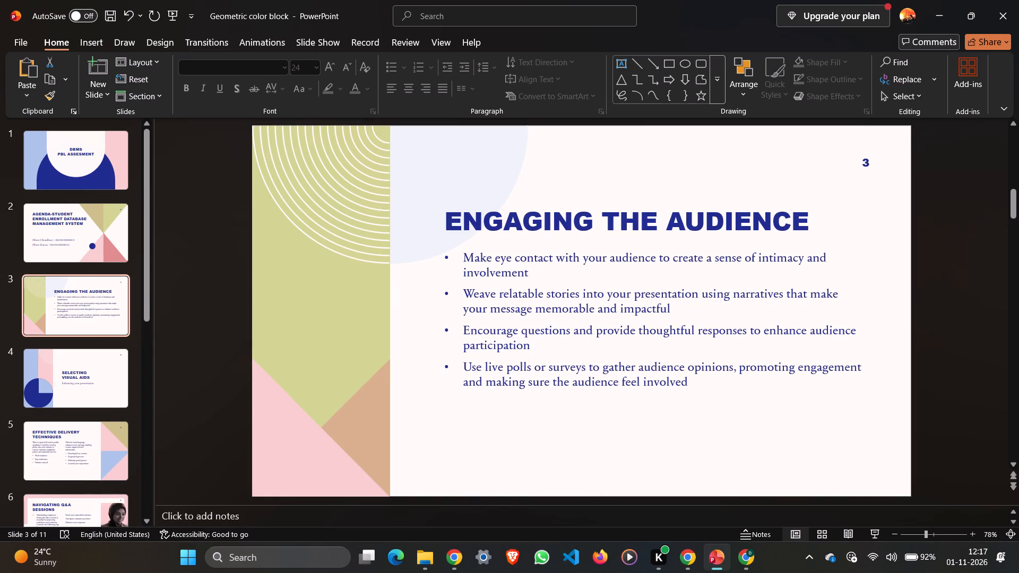
Replace the bullets on the "Engaging the Audience" slide with the four suggested Introduction bullets copied from the ChatGPT content guide.
{"action": "key", "text": "alt+Tab"}
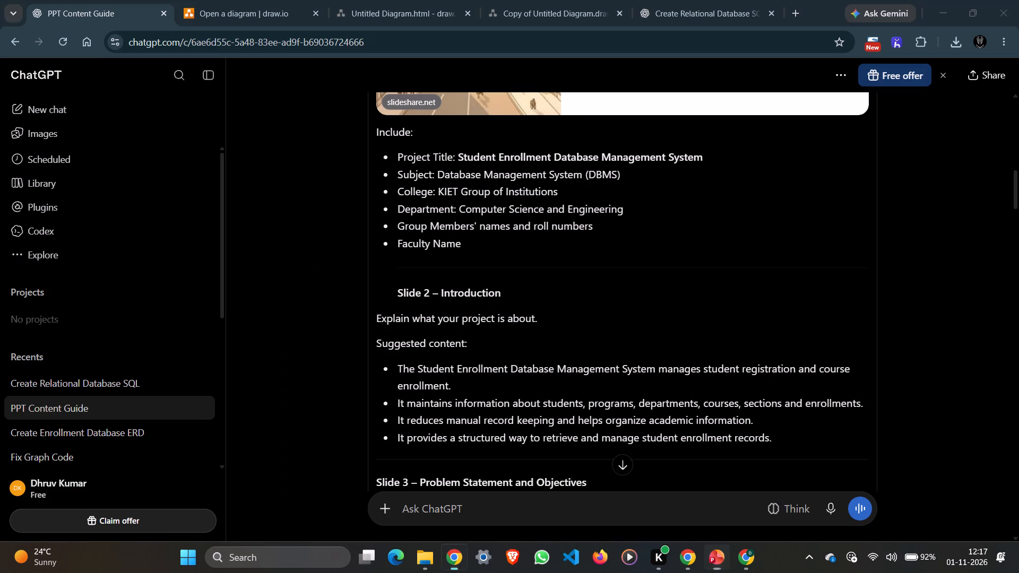
{"action": "scroll", "coordinate": [511, 347], "scroll_direction": "down", "scroll_amount": 1}
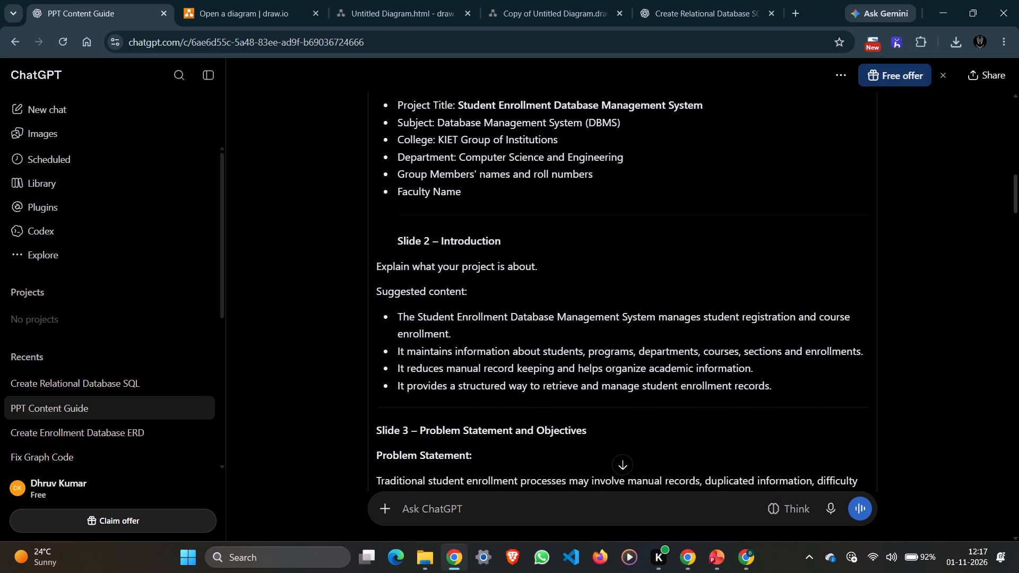
{"action": "scroll", "coordinate": [511, 347], "scroll_direction": "down", "scroll_amount": 1}
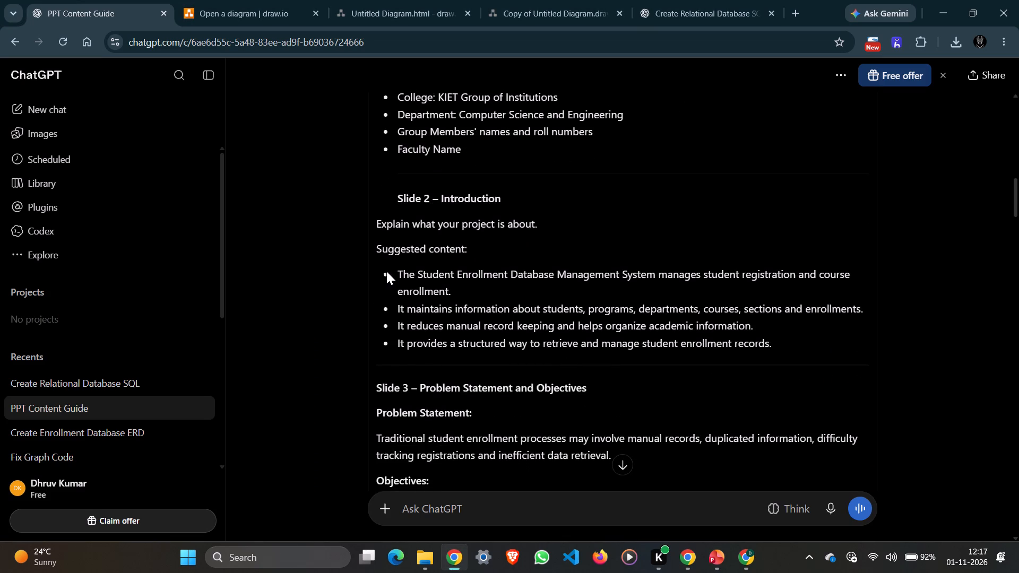
{"action": "left_click_drag", "start_coordinate": [384, 274], "coordinate": [712, 344]}
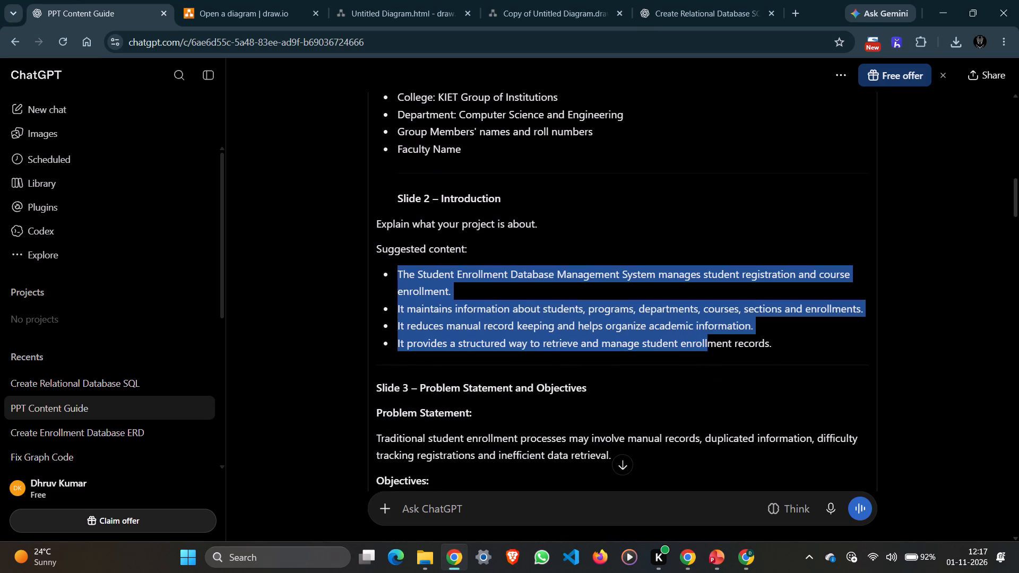
{"action": "left_click_drag", "start_coordinate": [712, 344], "coordinate": [772, 343]}
{"action": "key", "text": "ctrl+c"}
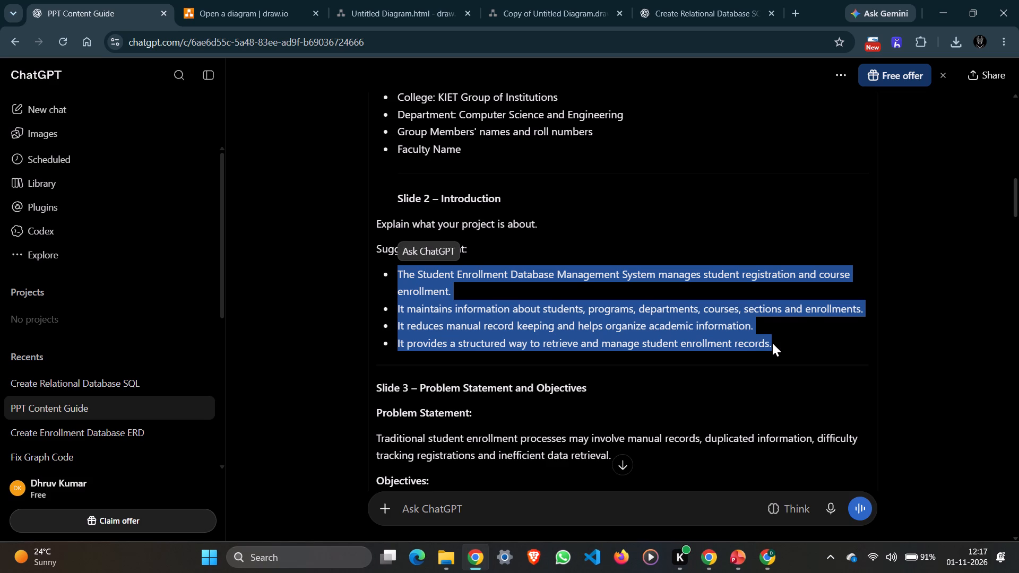
{"action": "key", "text": "alt+Tab"}
{"action": "left_click_drag", "start_coordinate": [692, 387], "coordinate": [468, 257]}
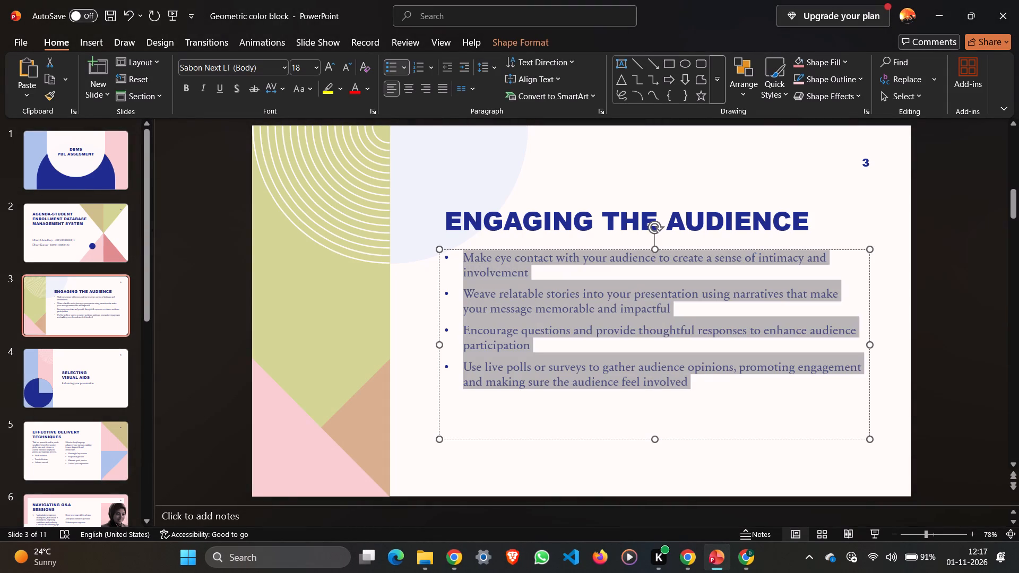
{"action": "left_click_drag", "start_coordinate": [468, 257], "coordinate": [468, 258]}
{"action": "key", "text": "ctrl+v"}
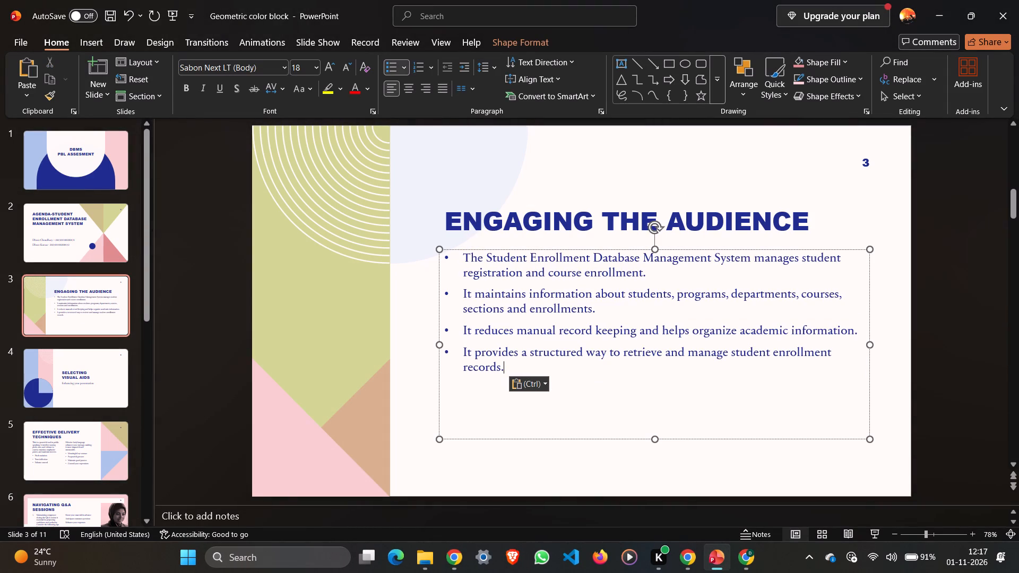
Change "sections" to "Professors" in the second bullet on slide 3.
{"action": "left_click", "coordinate": [501, 309]}
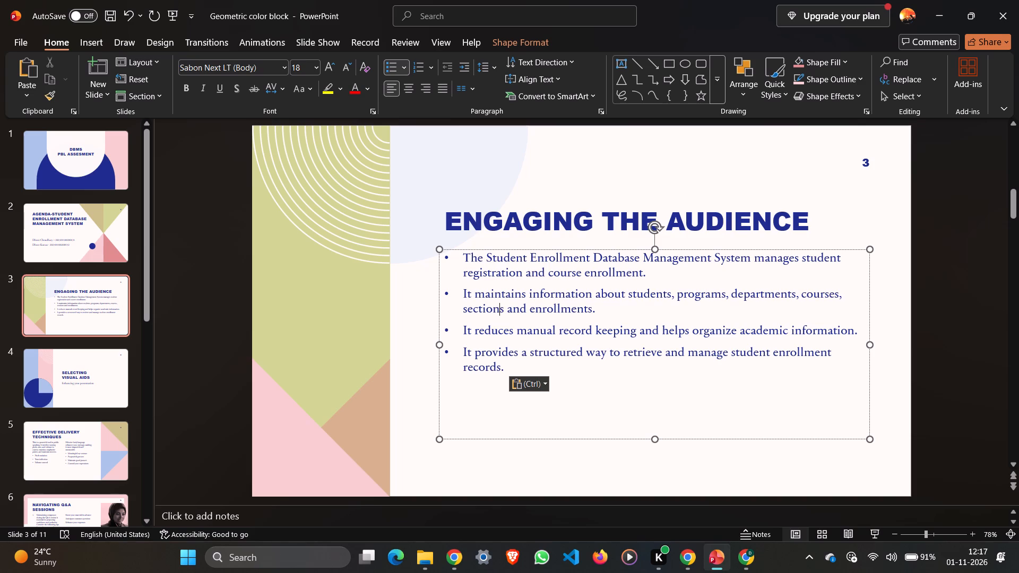
{"action": "left_click", "coordinate": [506, 309]}
{"action": "key", "text": "Left"}
{"action": "key", "text": "BackSpace"}
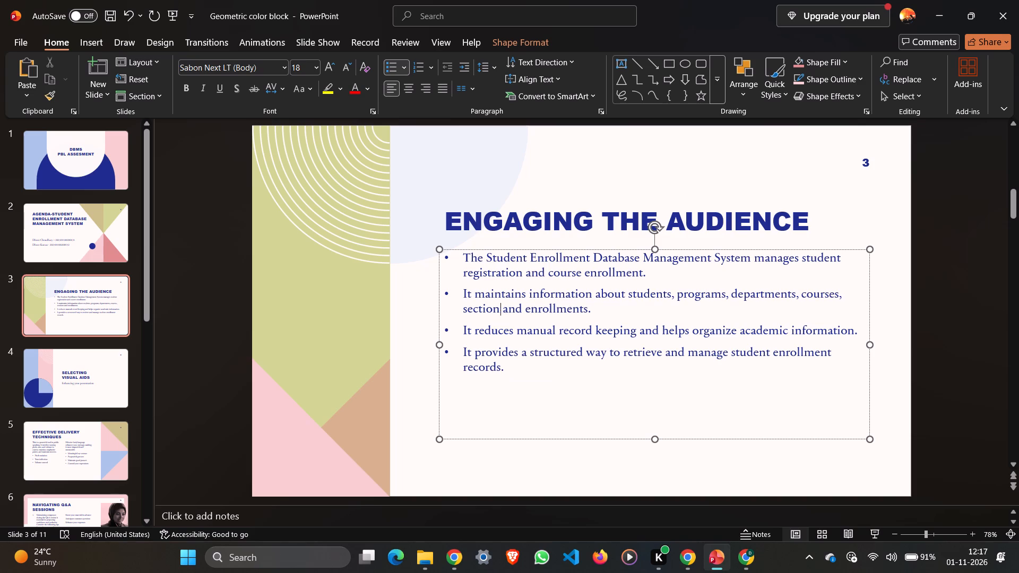
{"action": "key", "text": "BackSpace"}
{"action": "key", "text": "BackSpace"}
{"action": "key", "text": "BackSpace"}
{"action": "key", "text": "BackSpace"}
{"action": "key", "text": "BackSpace"}
{"action": "key", "text": "BackSpace"}
{"action": "key", "text": "BackSpace"}
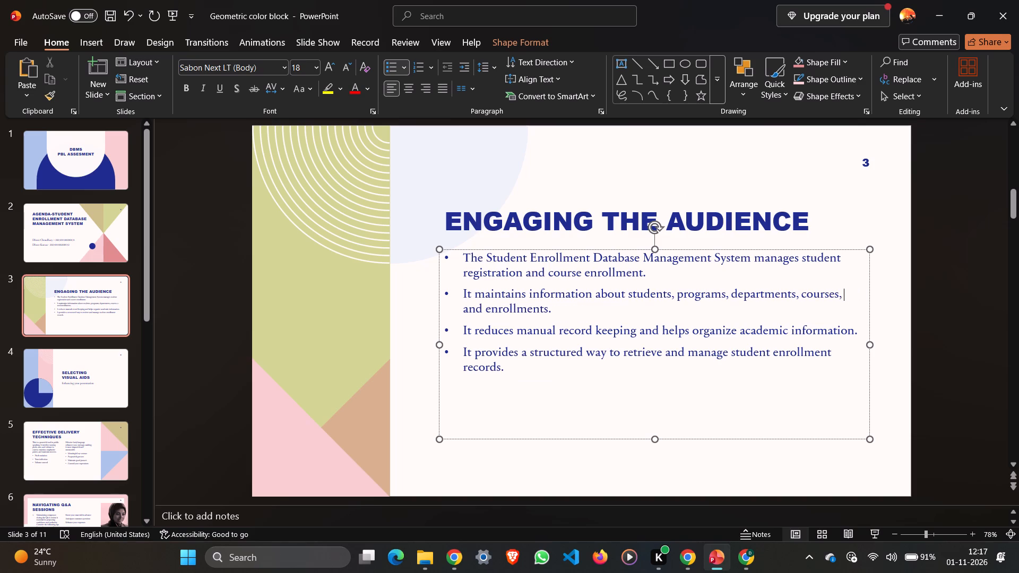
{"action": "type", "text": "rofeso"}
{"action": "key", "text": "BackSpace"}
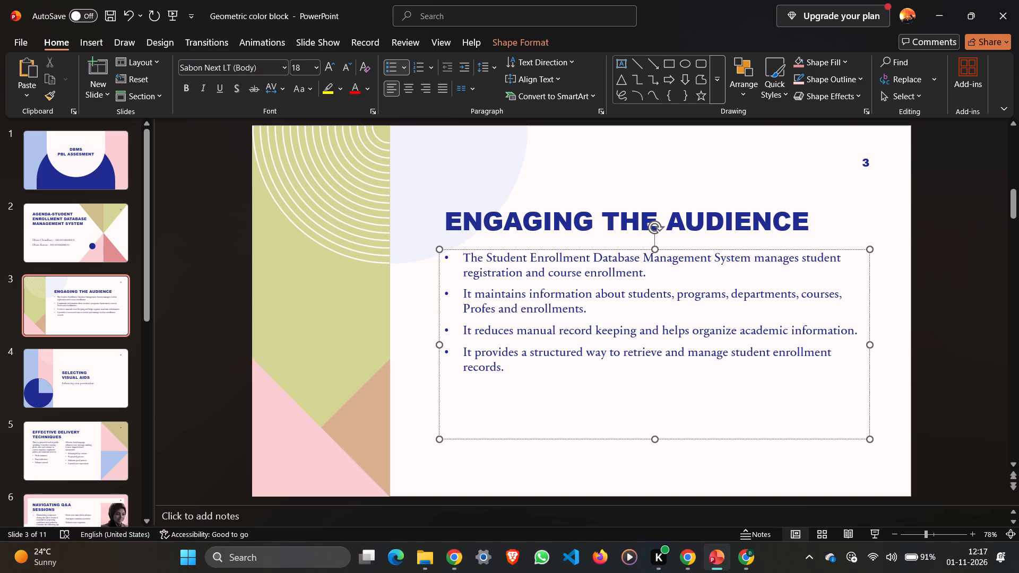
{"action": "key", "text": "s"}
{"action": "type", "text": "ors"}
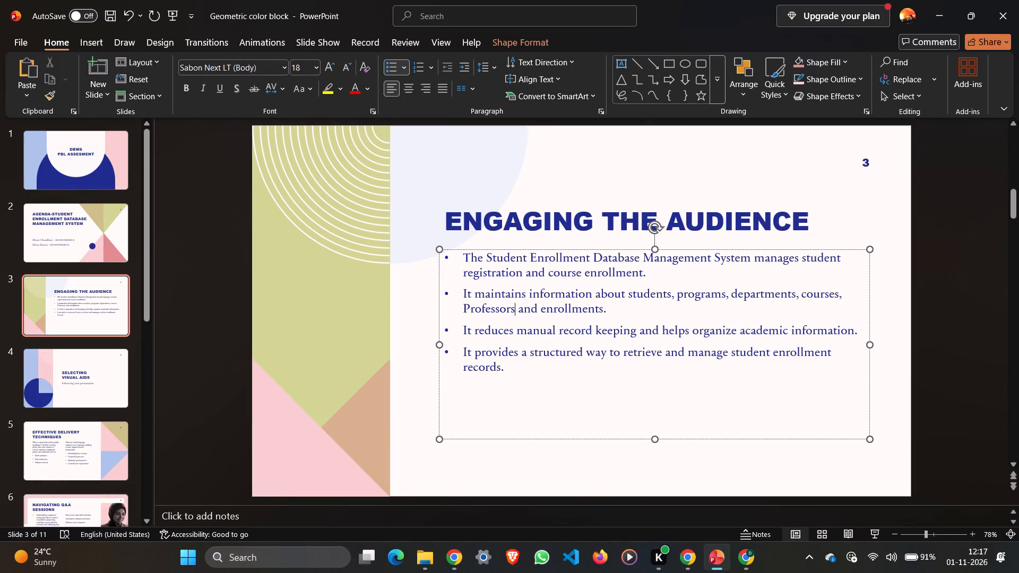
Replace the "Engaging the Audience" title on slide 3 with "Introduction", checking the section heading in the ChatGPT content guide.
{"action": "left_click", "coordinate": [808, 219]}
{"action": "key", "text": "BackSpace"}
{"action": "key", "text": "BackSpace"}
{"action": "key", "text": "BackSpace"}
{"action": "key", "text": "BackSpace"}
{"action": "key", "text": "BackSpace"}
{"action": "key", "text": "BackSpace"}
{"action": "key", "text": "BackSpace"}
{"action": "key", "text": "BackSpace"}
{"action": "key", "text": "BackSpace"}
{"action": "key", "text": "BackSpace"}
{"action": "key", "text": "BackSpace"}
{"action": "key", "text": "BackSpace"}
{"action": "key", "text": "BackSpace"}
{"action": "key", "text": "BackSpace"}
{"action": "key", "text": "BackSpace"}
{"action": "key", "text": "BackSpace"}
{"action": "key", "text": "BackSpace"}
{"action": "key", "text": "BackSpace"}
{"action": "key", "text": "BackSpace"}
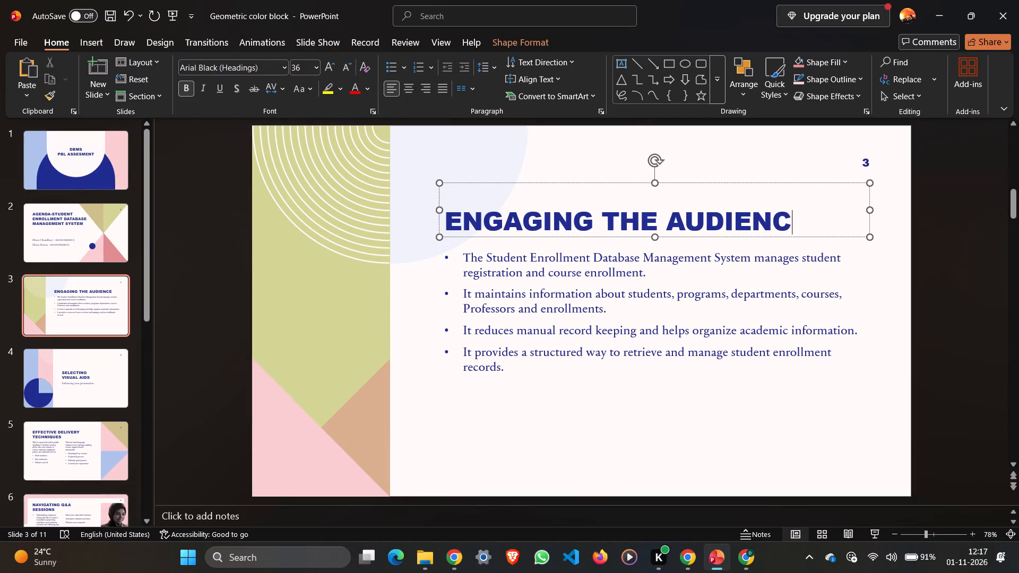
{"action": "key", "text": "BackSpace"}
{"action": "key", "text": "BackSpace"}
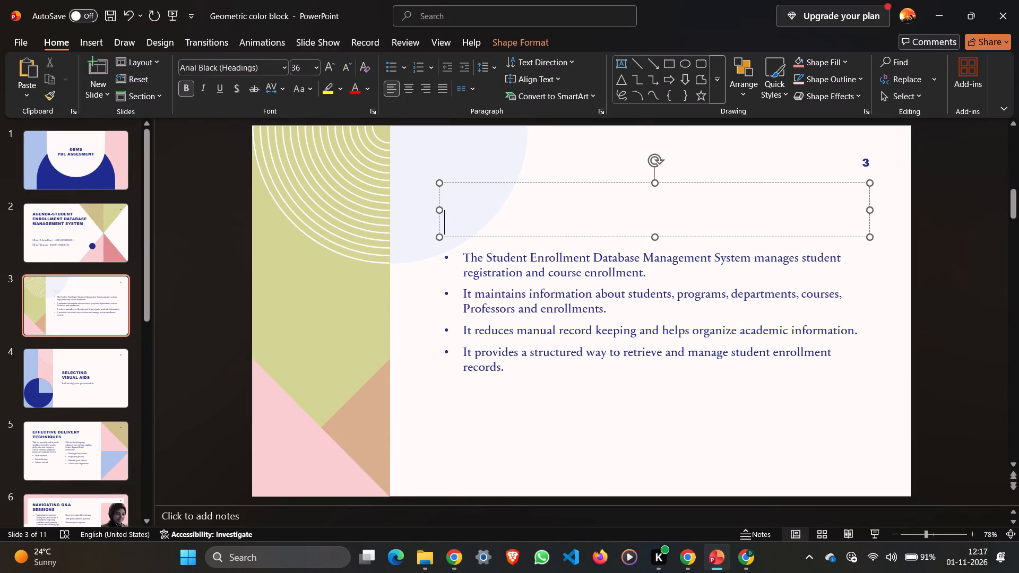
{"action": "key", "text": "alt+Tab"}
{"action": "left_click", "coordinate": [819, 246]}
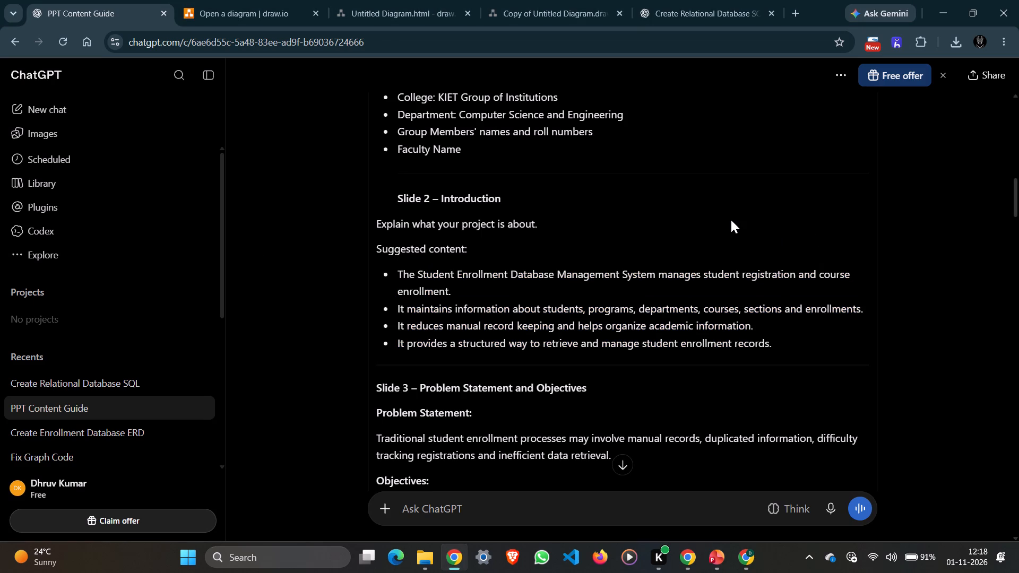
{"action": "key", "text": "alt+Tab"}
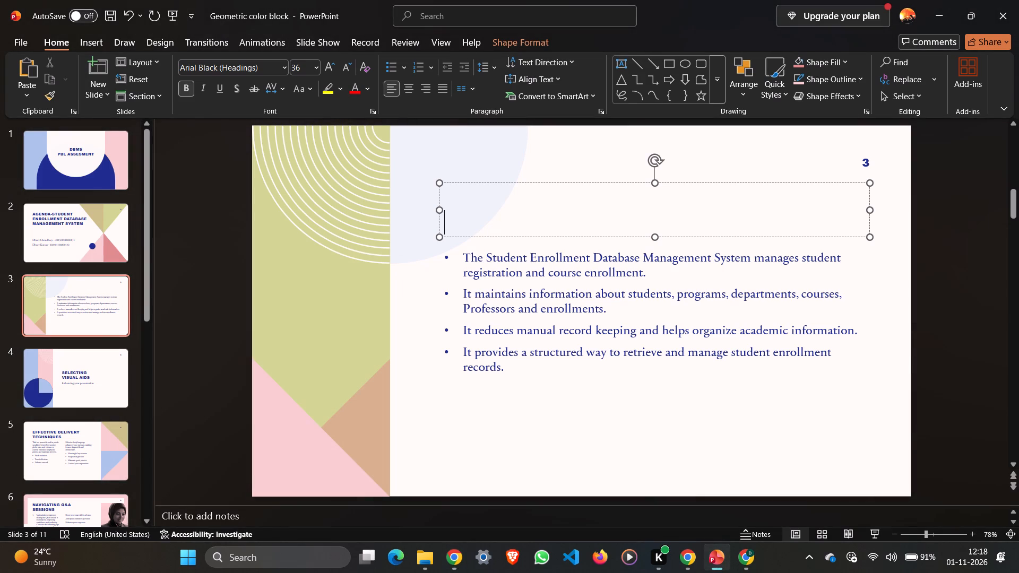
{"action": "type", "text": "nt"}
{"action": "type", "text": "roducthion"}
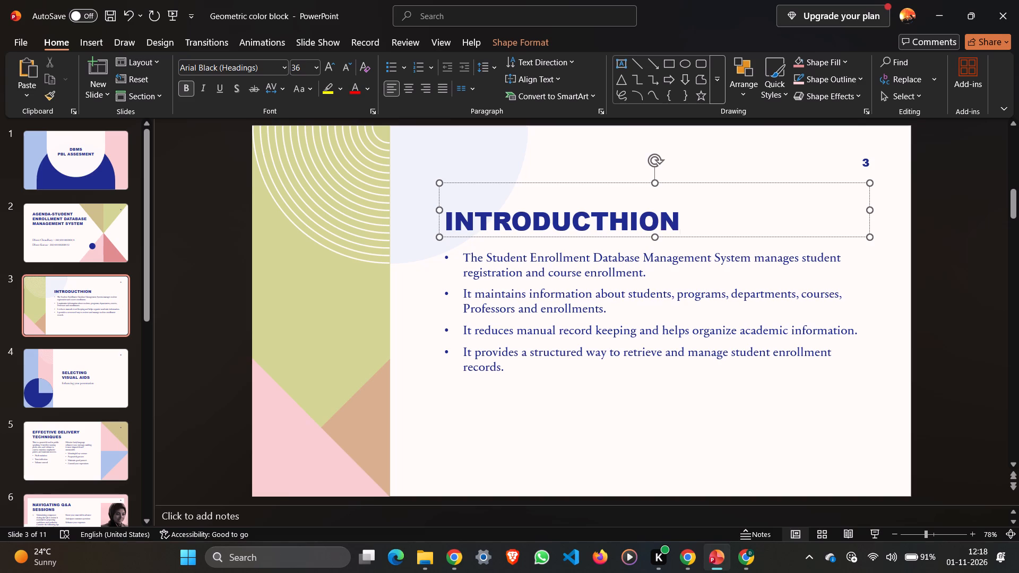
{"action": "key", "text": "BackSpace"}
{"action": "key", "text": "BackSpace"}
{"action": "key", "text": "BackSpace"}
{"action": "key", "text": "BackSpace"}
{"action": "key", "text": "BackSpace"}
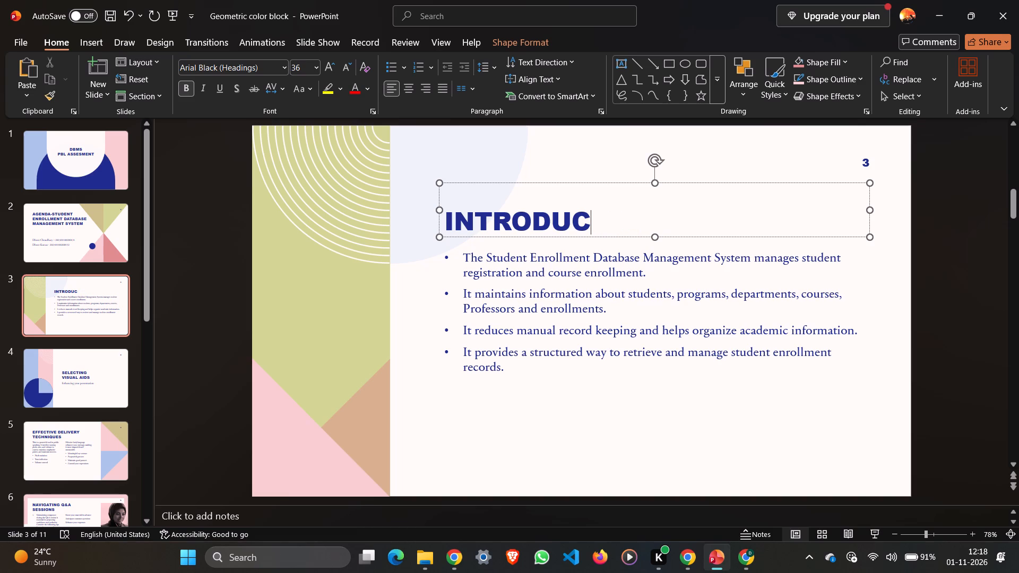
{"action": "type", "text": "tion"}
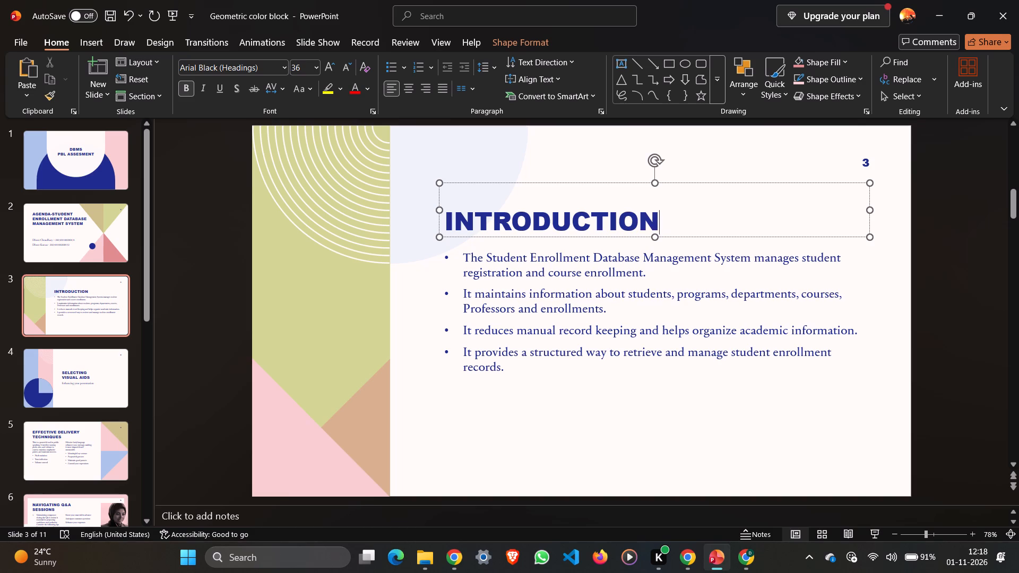
Change the title of slide 3 to "What is it about".
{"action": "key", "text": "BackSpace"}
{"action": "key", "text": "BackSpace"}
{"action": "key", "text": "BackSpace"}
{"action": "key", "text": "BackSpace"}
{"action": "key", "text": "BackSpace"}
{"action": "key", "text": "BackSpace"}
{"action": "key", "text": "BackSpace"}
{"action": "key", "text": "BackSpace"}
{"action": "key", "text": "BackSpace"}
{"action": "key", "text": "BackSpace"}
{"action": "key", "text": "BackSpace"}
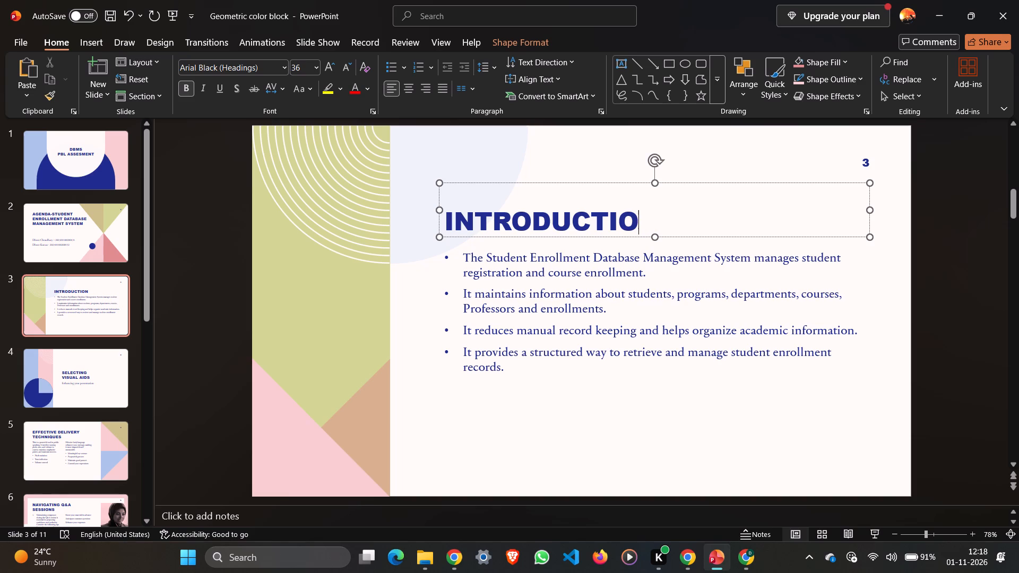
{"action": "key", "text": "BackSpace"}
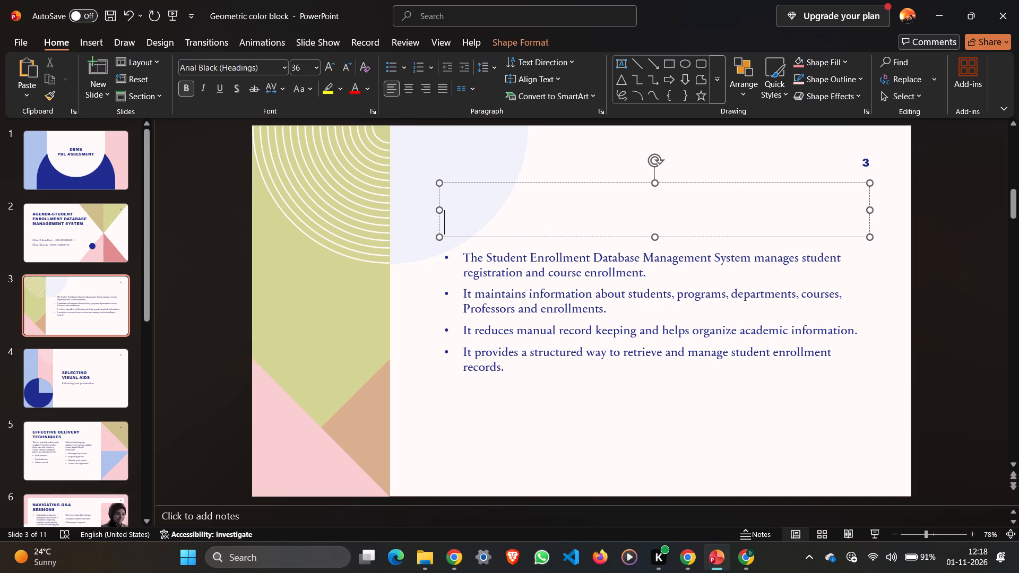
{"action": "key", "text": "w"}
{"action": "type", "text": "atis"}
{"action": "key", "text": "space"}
{"action": "left_click", "coordinate": [731, 220]}
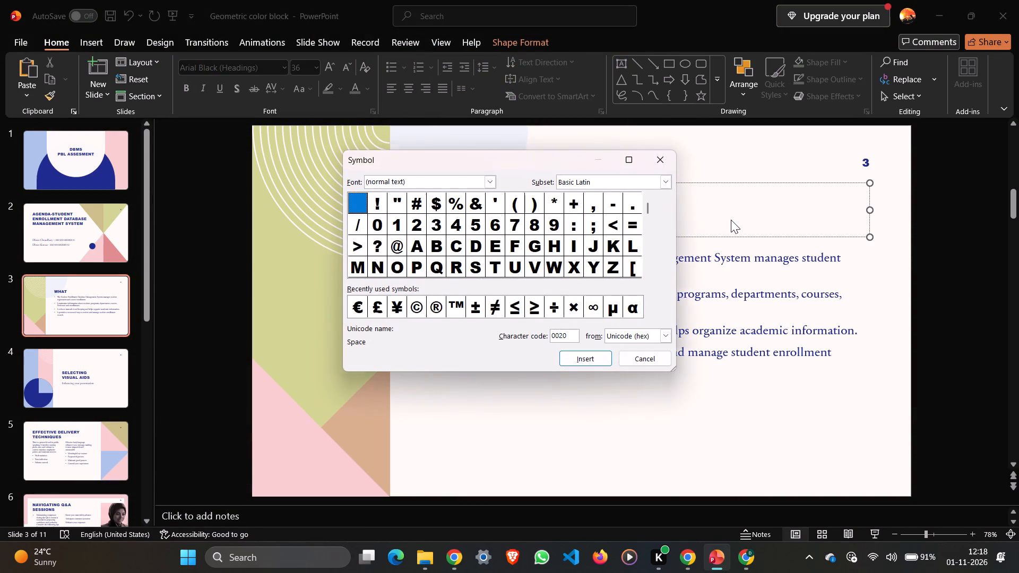
{"action": "left_click", "coordinate": [657, 153]}
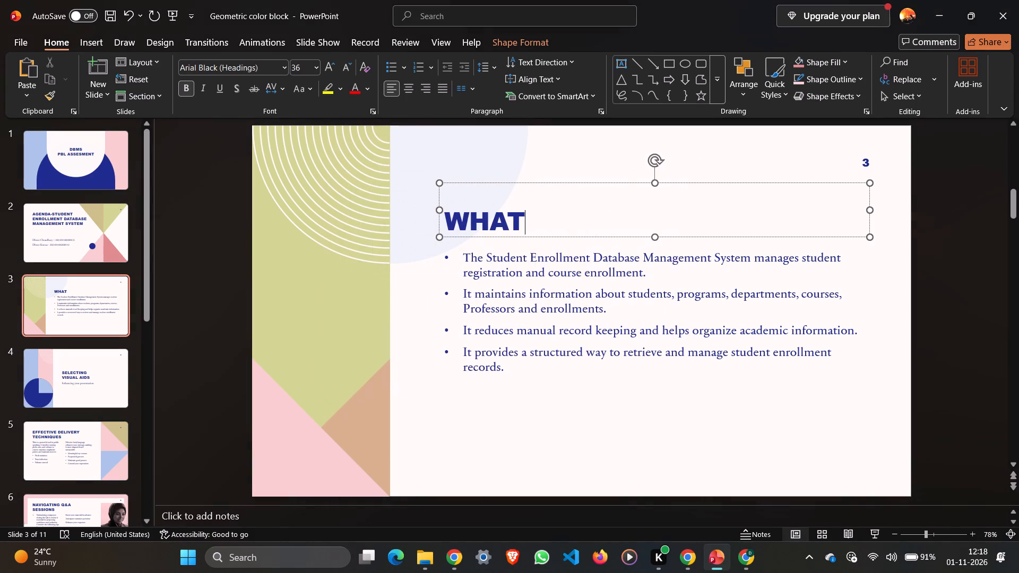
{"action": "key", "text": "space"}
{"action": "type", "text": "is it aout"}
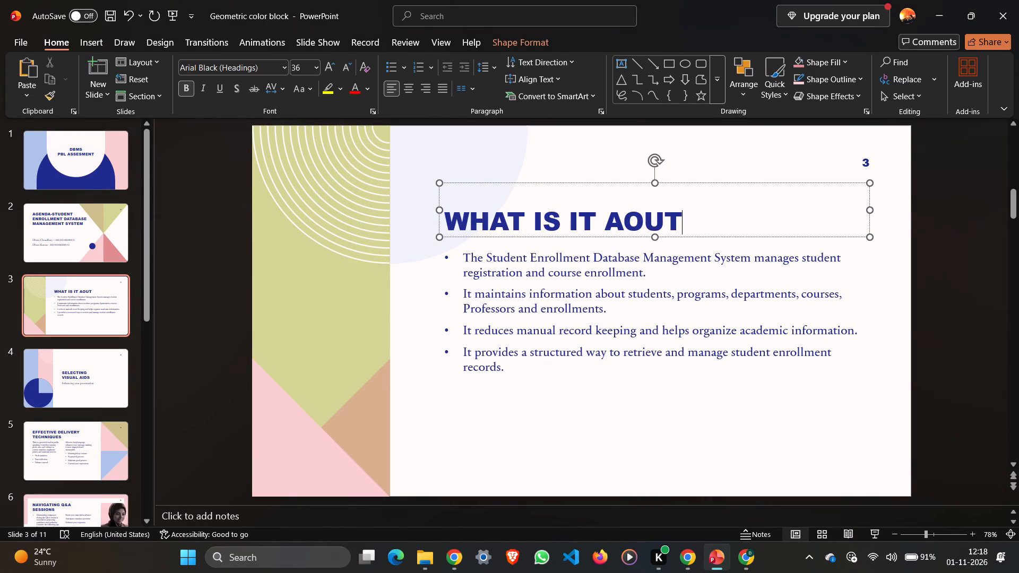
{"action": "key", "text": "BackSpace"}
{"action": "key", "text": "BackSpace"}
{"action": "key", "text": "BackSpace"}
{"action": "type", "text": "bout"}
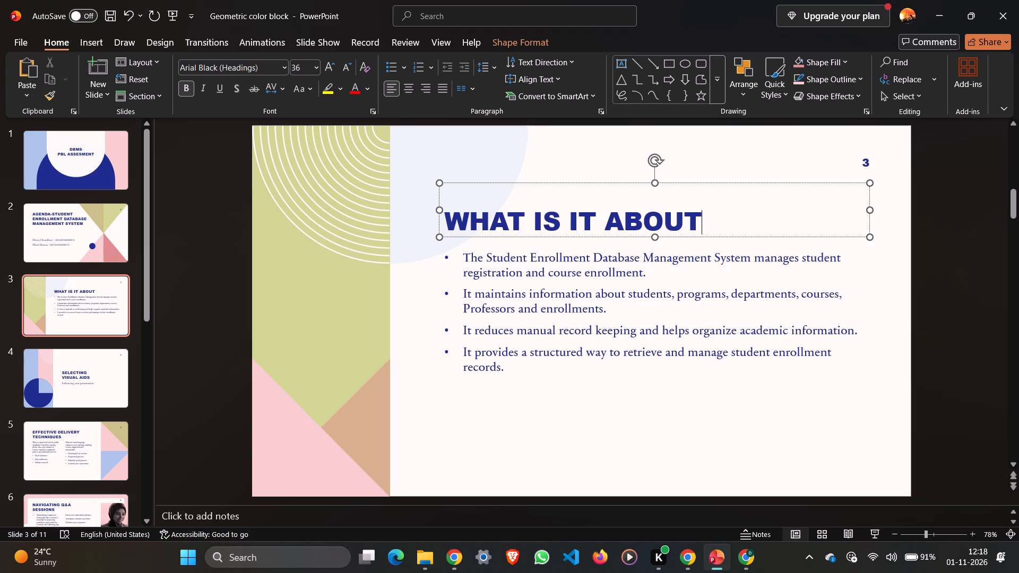
{"action": "left_click", "coordinate": [723, 228]}
{"action": "left_click", "coordinate": [428, 404]}
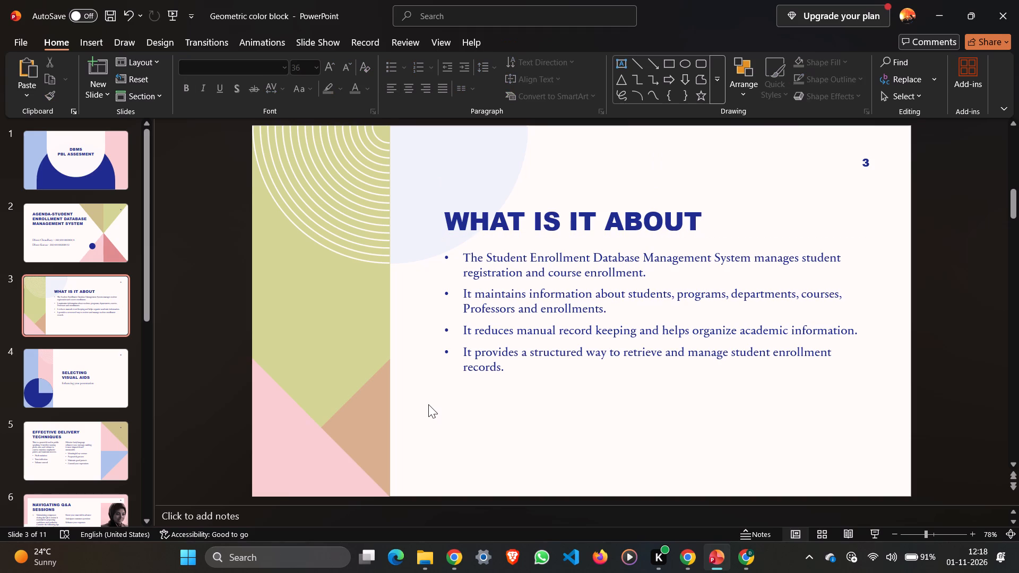
Insert the picture "Untitled Diagram.drawio (1)" from the Downloads folder onto slide 4, "Selecting Visual Aids".
{"action": "left_click", "coordinate": [84, 380]}
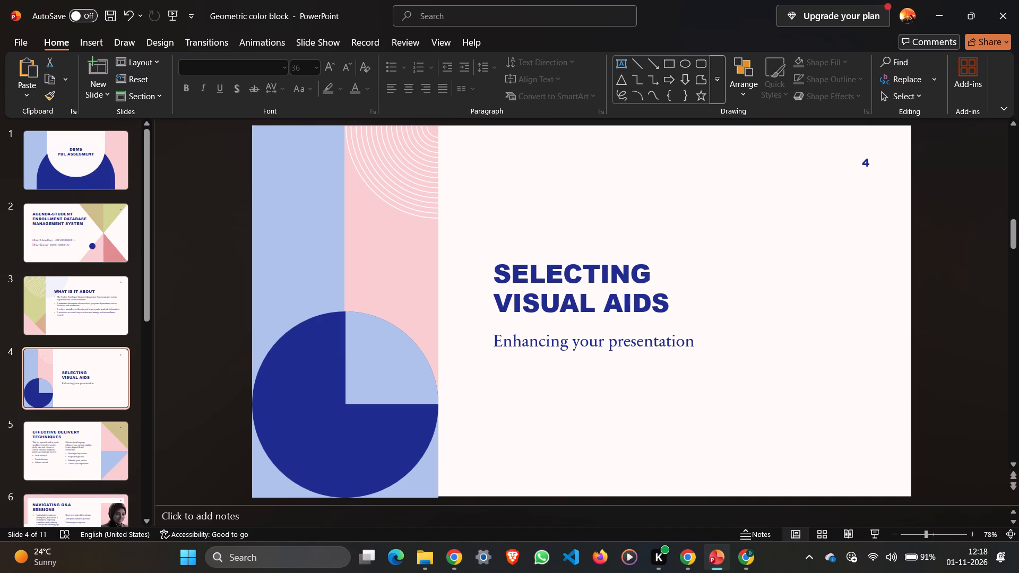
{"action": "left_click", "coordinate": [677, 300]}
{"action": "left_click", "coordinate": [669, 303]}
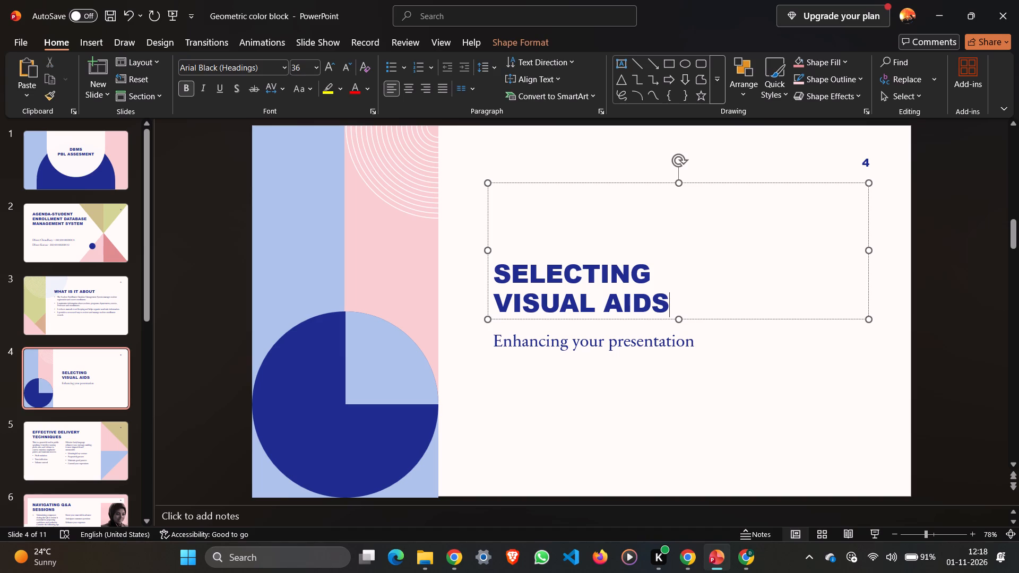
{"action": "key", "text": "Delete"}
{"action": "left_click", "coordinate": [96, 41]}
{"action": "left_click", "coordinate": [408, 312]}
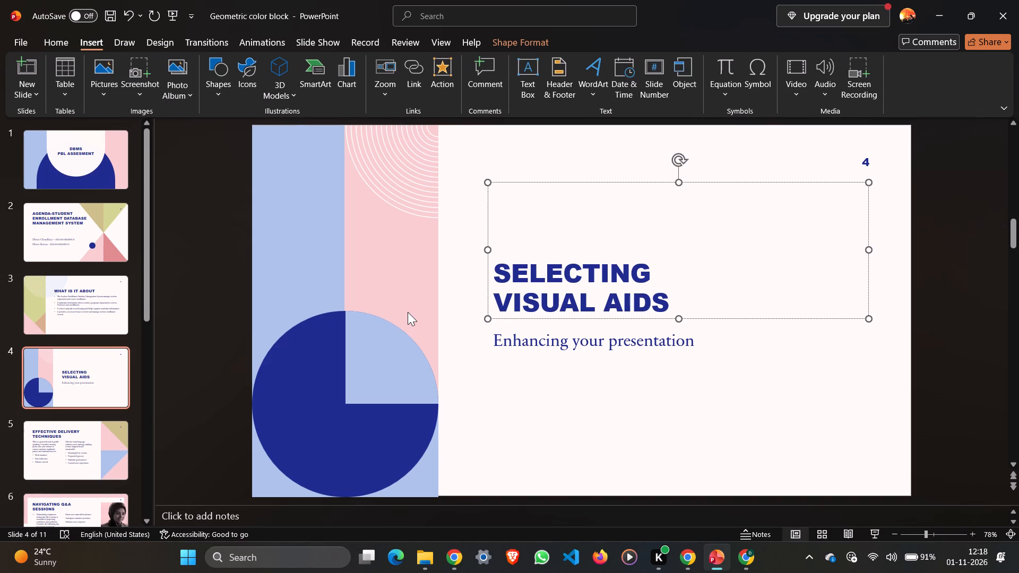
{"action": "left_click", "coordinate": [445, 327]}
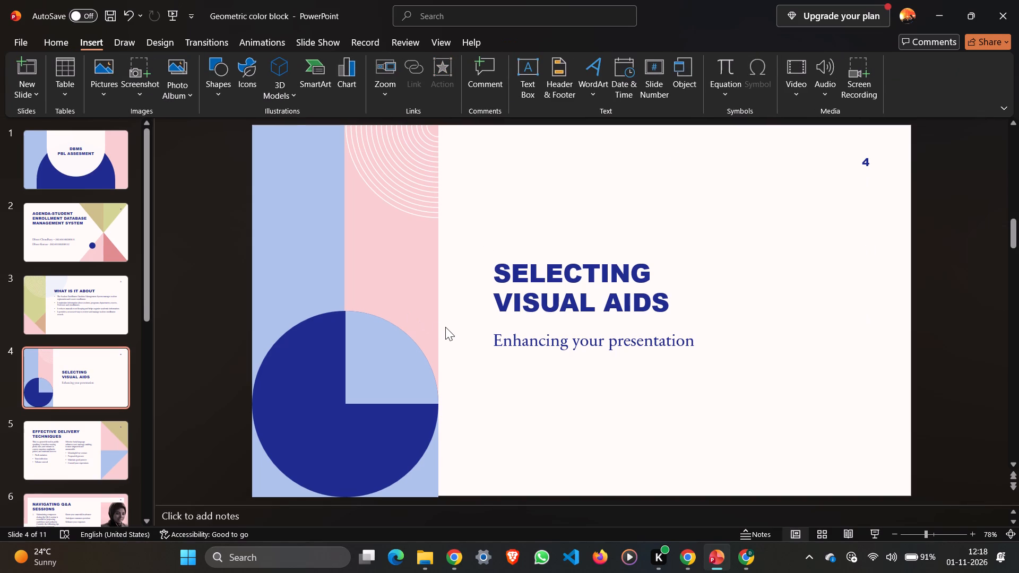
{"action": "left_click", "coordinate": [102, 74]}
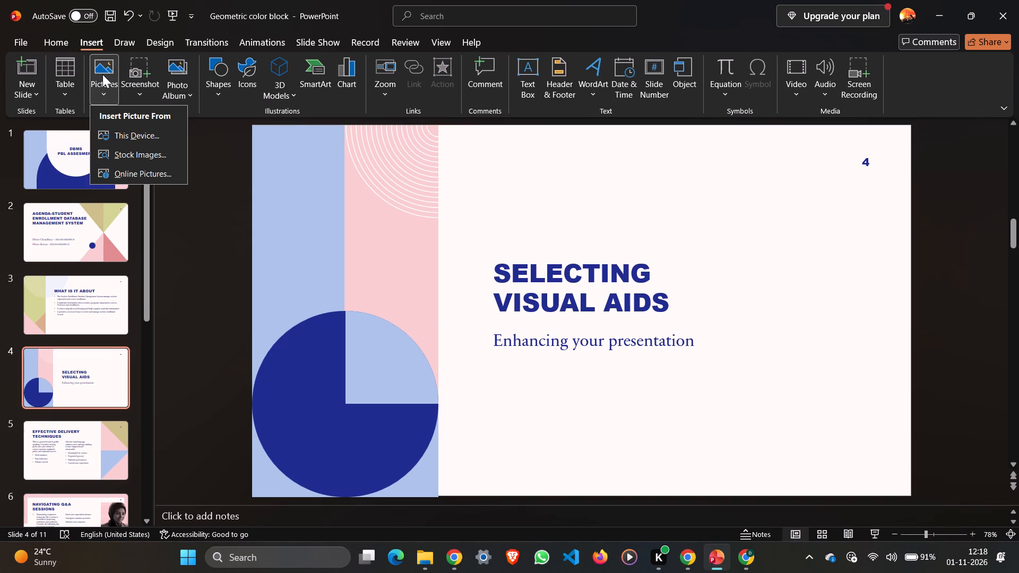
{"action": "left_click", "coordinate": [134, 137]}
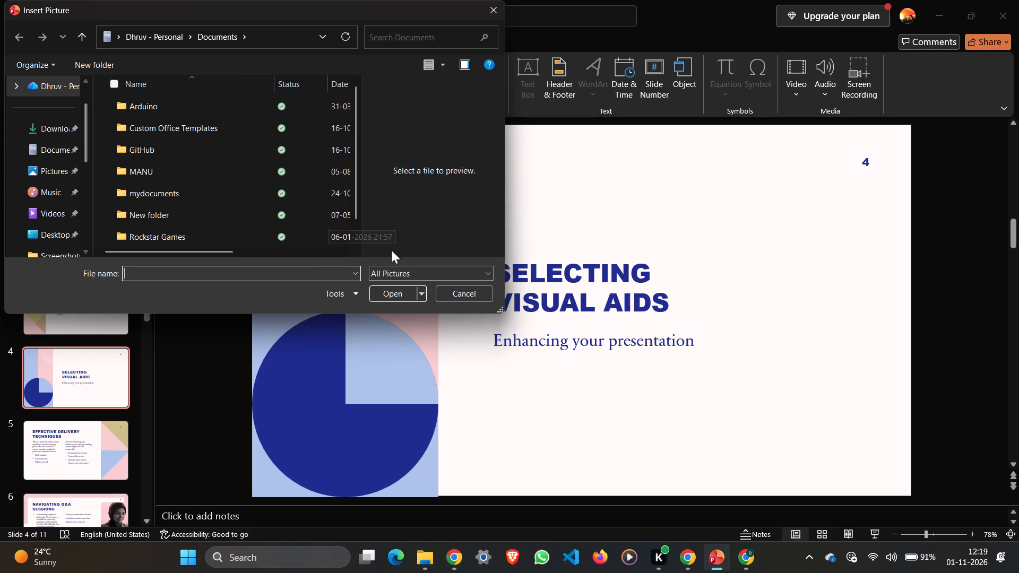
{"action": "left_click", "coordinate": [56, 134]}
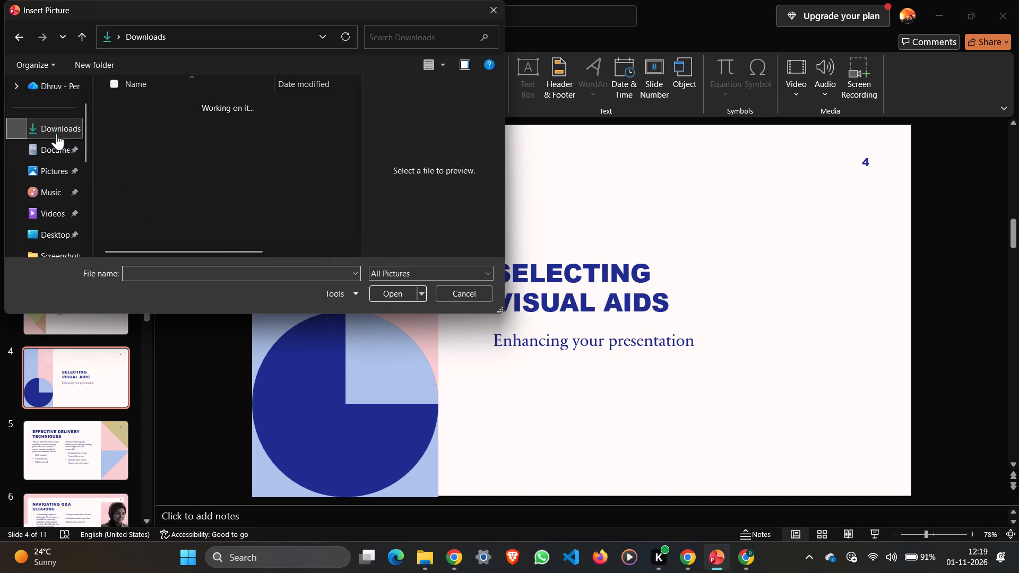
{"action": "left_click", "coordinate": [162, 125]}
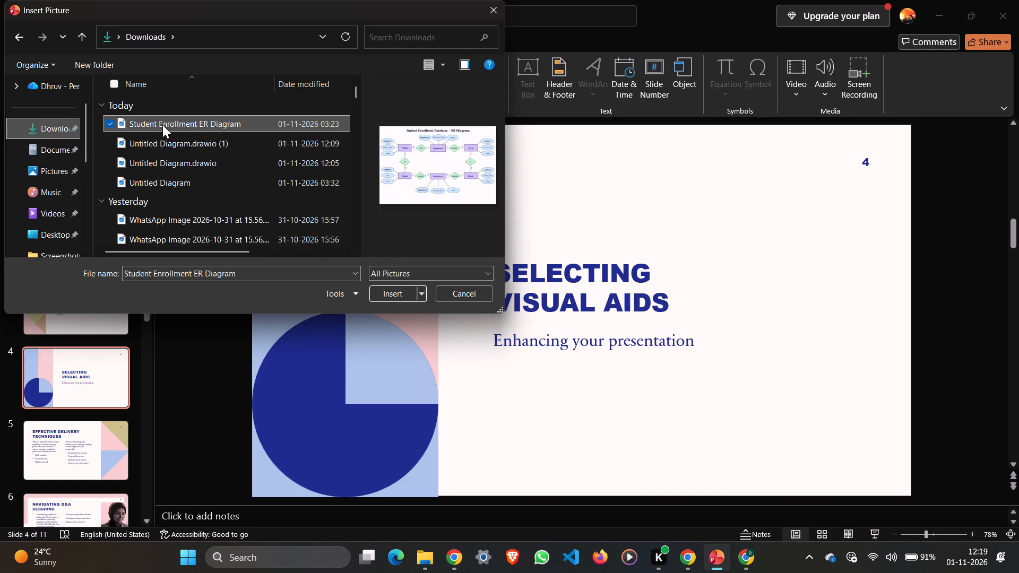
{"action": "left_click", "coordinate": [181, 147]}
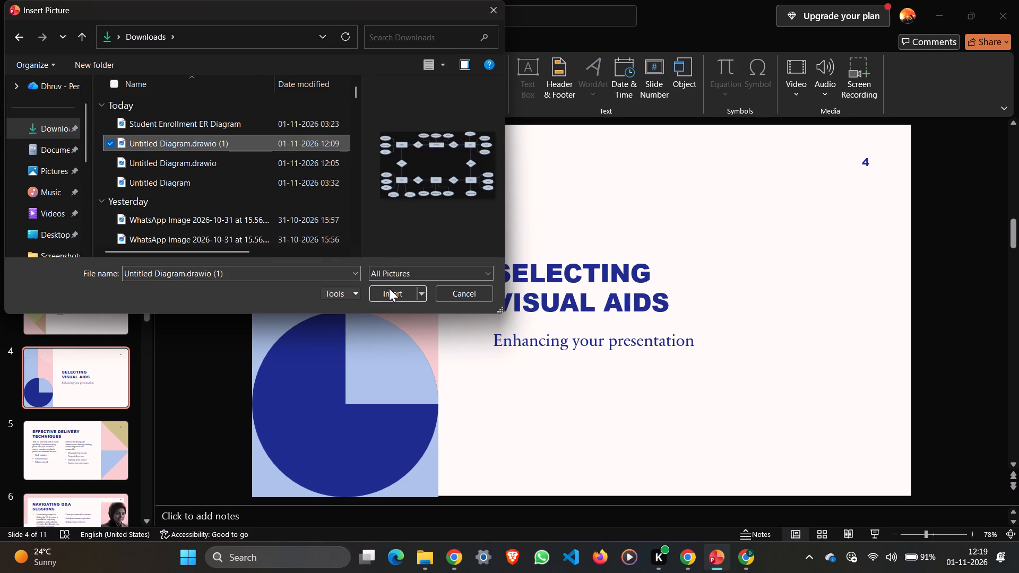
{"action": "left_click", "coordinate": [392, 289]}
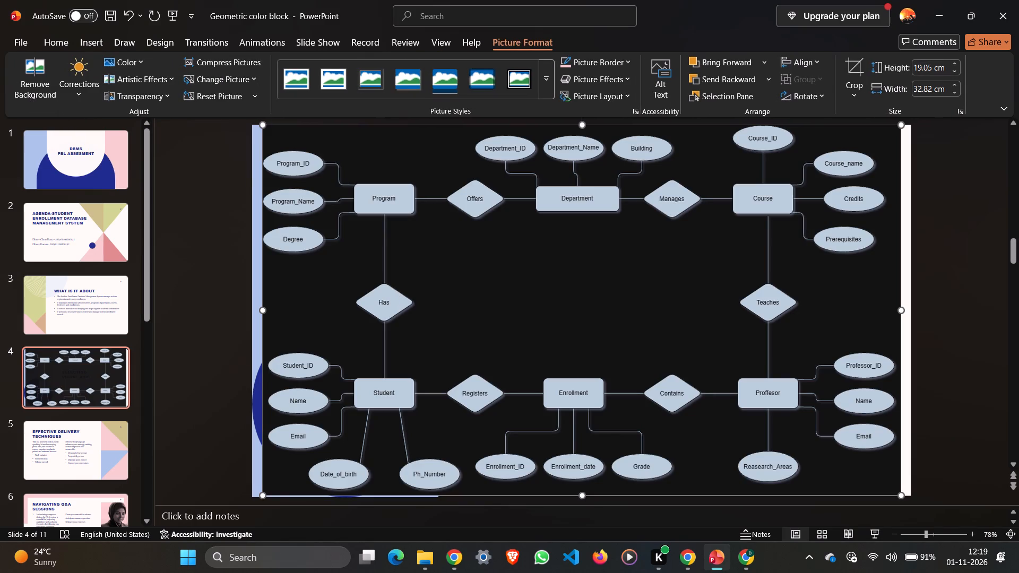
Enlarge the ER diagram picture to about 19.7 cm high and stretch its width so it covers all of slide 4.
{"action": "left_click_drag", "start_coordinate": [262, 125], "coordinate": [253, 129]}
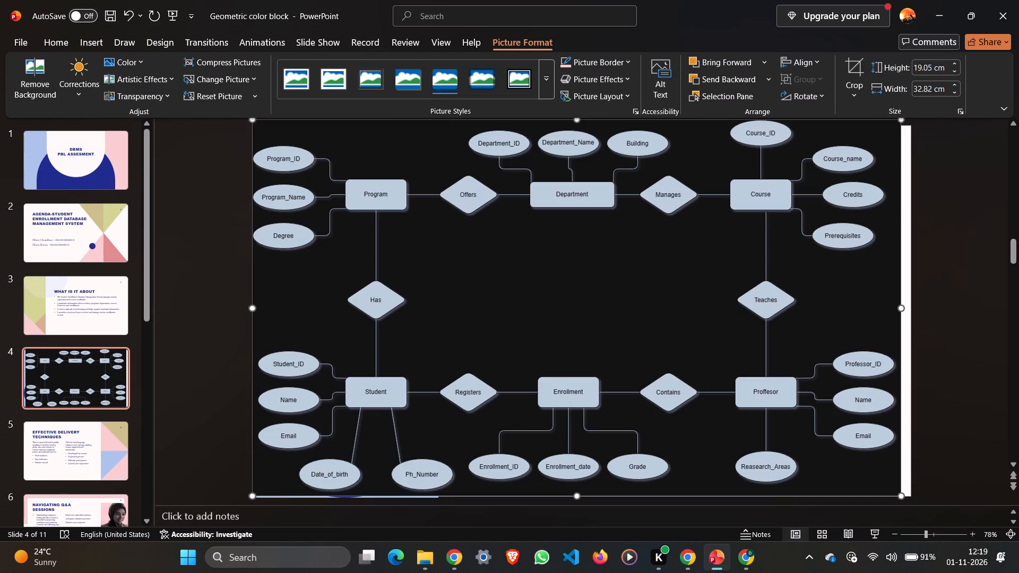
{"action": "left_click", "coordinate": [905, 496]}
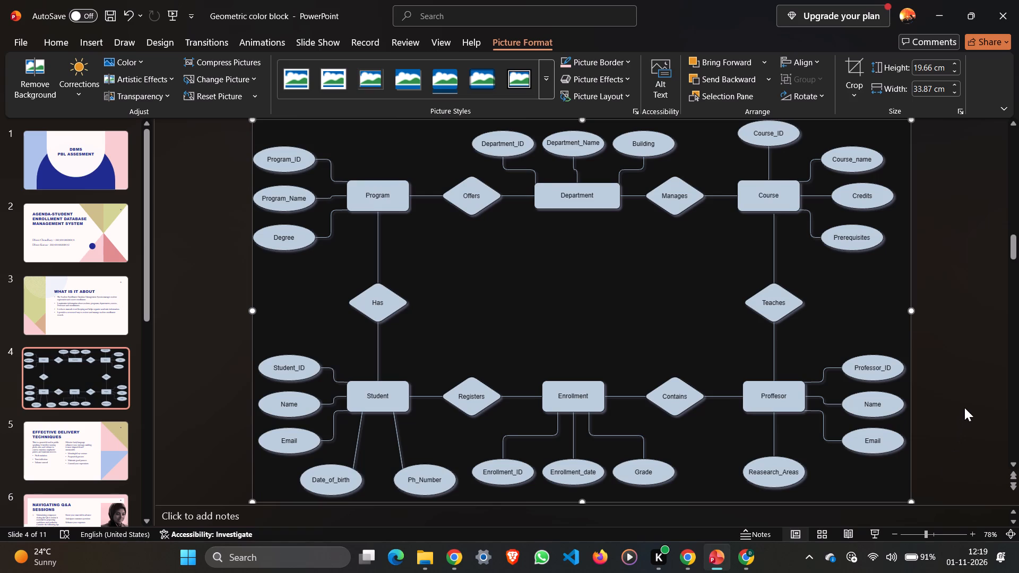
{"action": "left_click", "coordinate": [964, 407]}
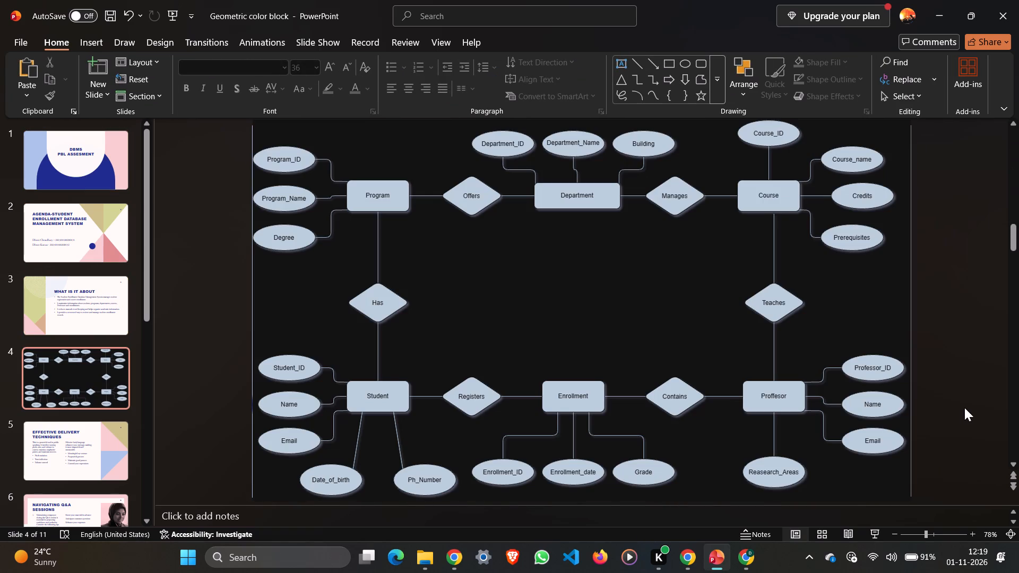
{"action": "left_click", "coordinate": [284, 297]}
{"action": "left_click", "coordinate": [249, 310]}
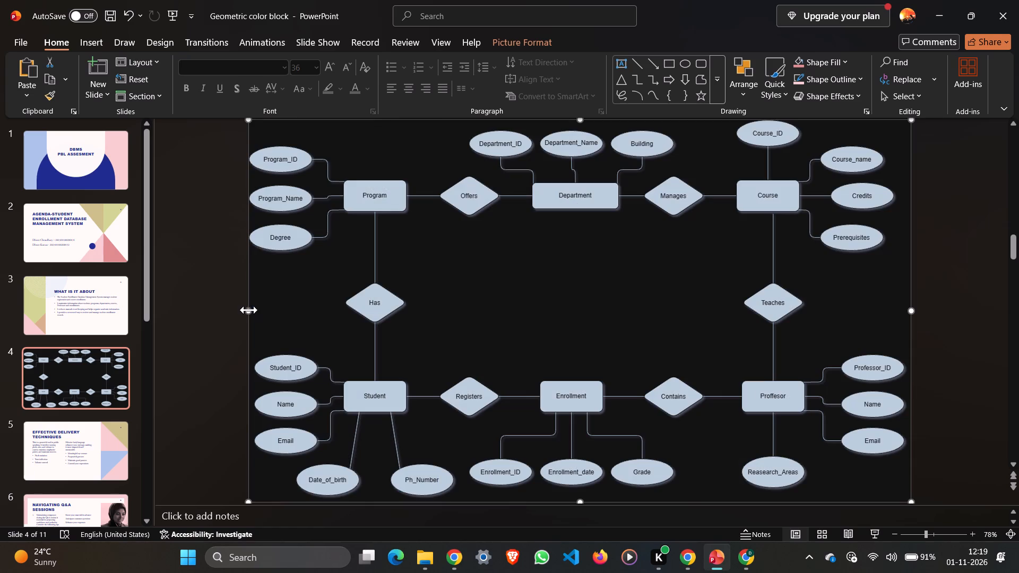
{"action": "left_click", "coordinate": [934, 359]}
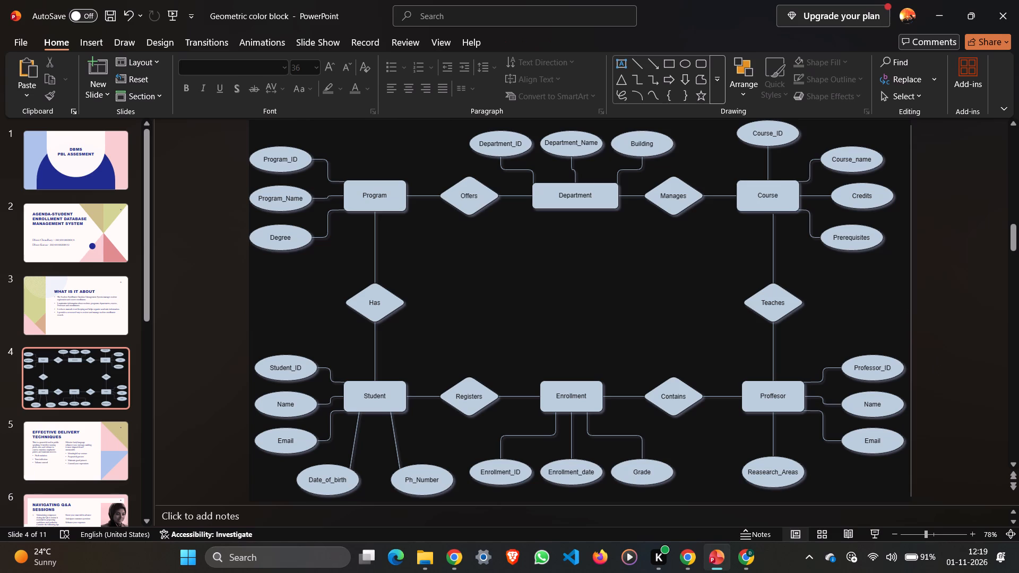
Insert a text box in the empty centre of the ER diagram on slide 4 and widen it to span most of the gap.
{"action": "left_click", "coordinate": [550, 294]}
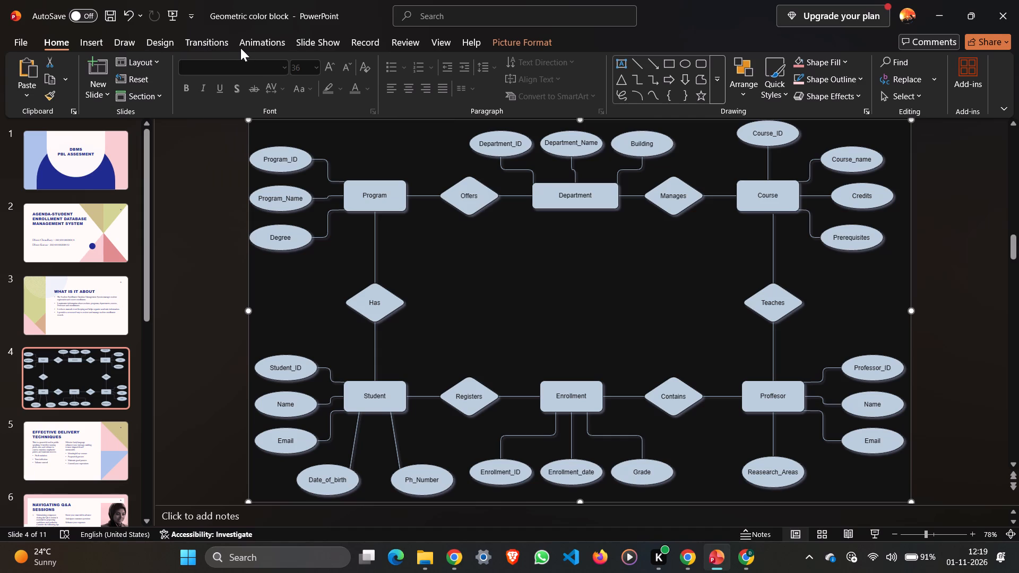
{"action": "left_click", "coordinate": [91, 40]}
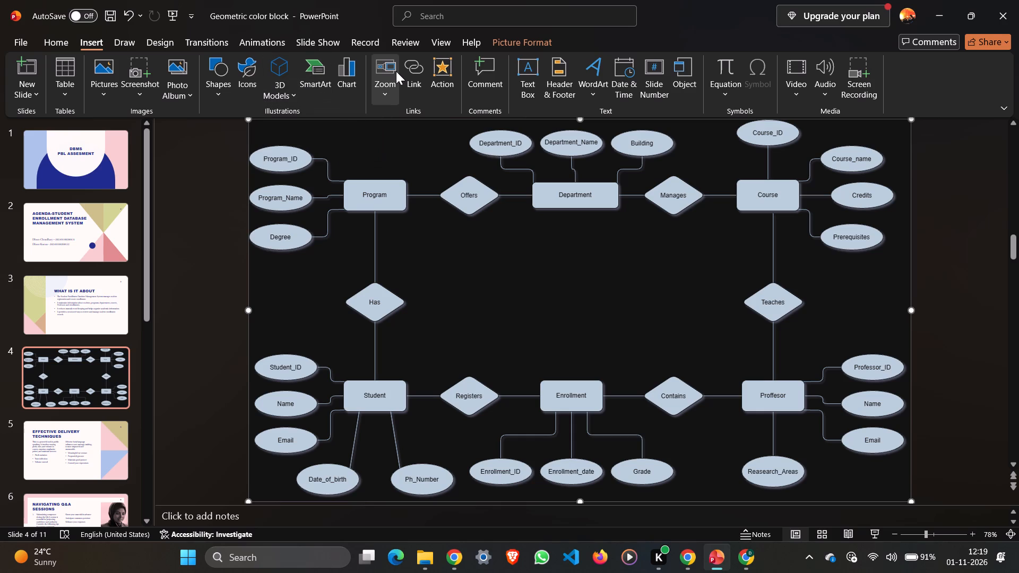
{"action": "left_click", "coordinate": [540, 71]}
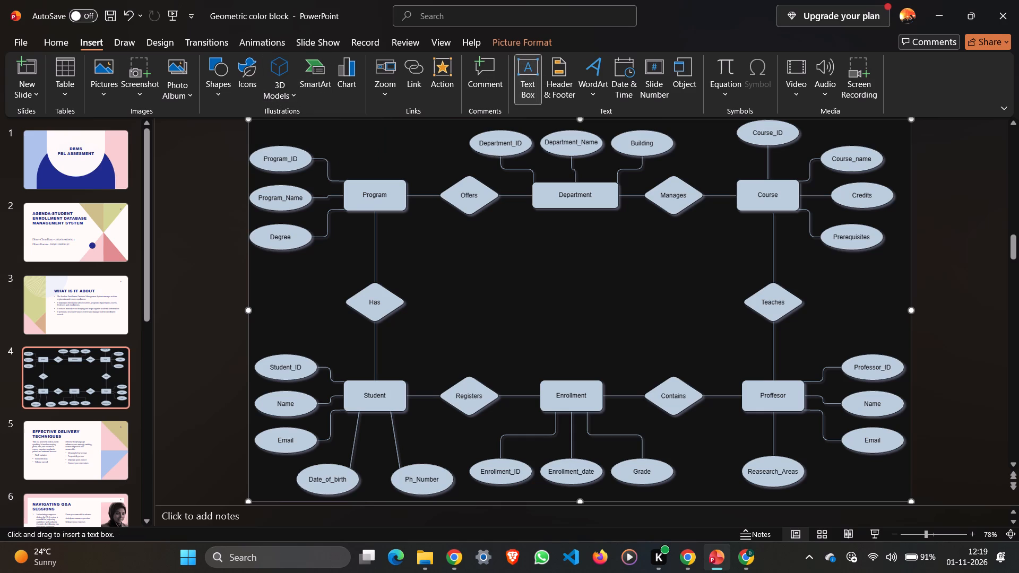
{"action": "left_click", "coordinate": [493, 286]}
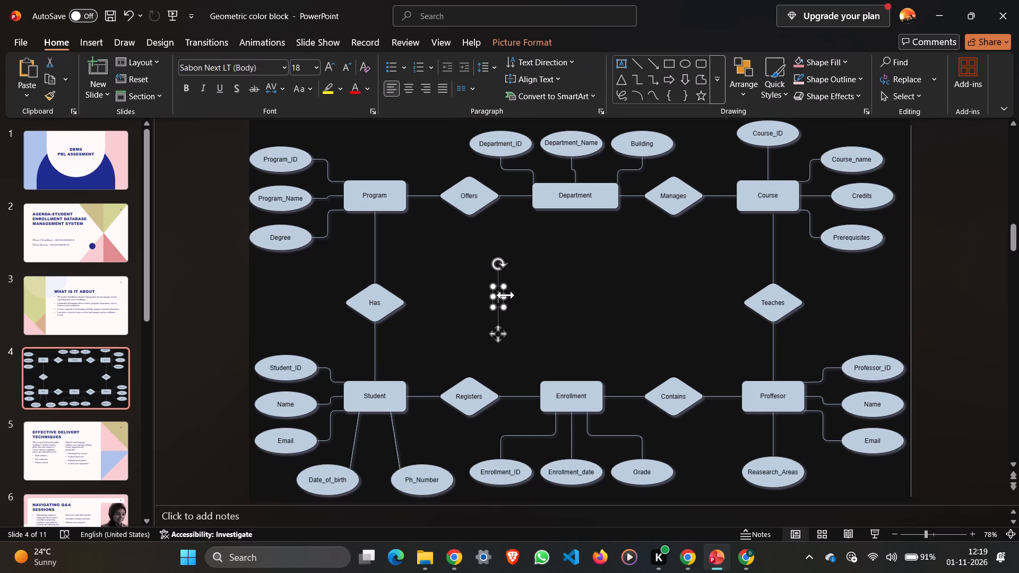
{"action": "left_click_drag", "start_coordinate": [504, 296], "coordinate": [680, 291]}
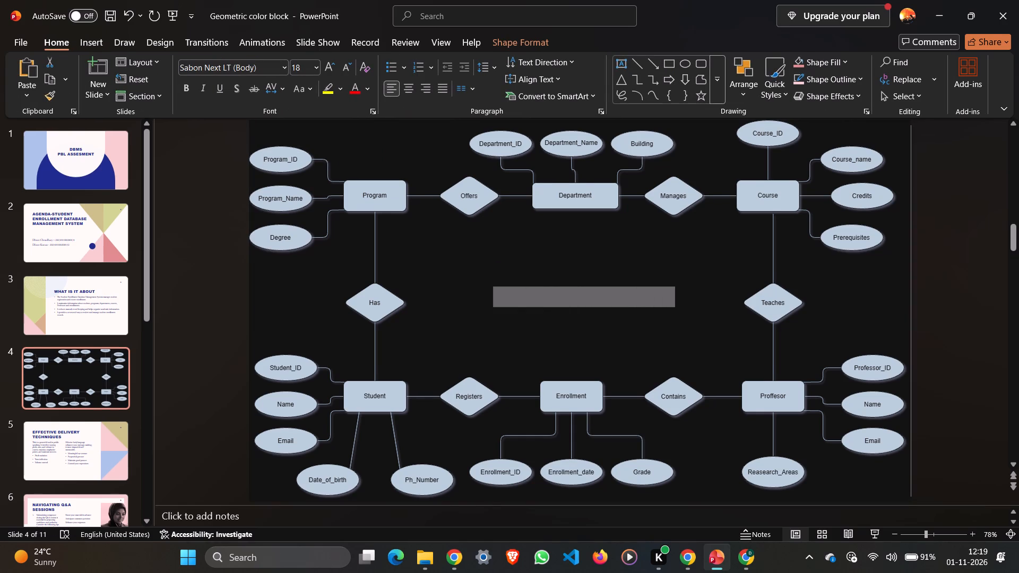
{"action": "left_click_drag", "start_coordinate": [680, 291], "coordinate": [660, 295]}
{"action": "left_click_drag", "start_coordinate": [660, 295], "coordinate": [650, 295]}
{"action": "left_click_drag", "start_coordinate": [650, 295], "coordinate": [651, 295]}
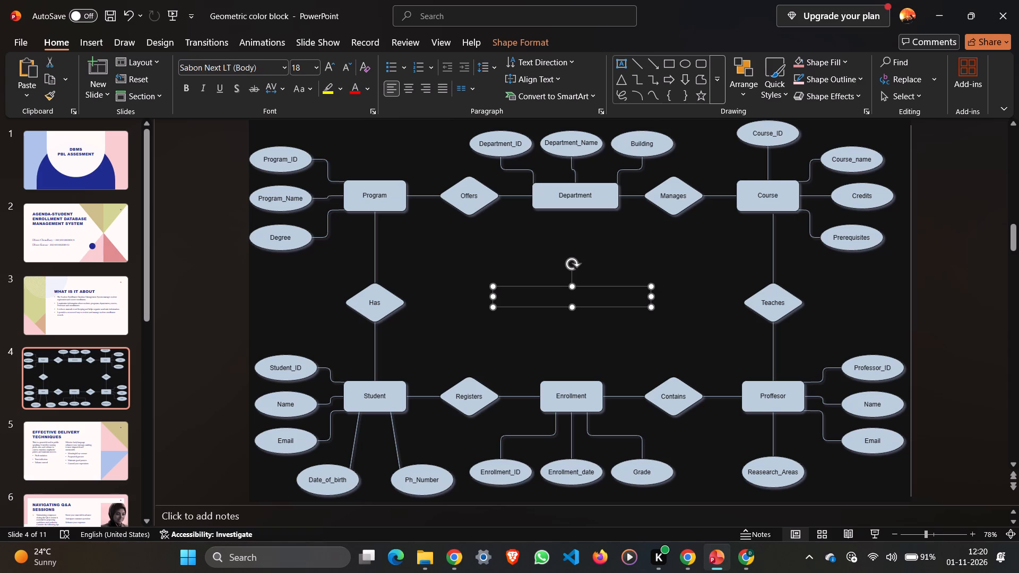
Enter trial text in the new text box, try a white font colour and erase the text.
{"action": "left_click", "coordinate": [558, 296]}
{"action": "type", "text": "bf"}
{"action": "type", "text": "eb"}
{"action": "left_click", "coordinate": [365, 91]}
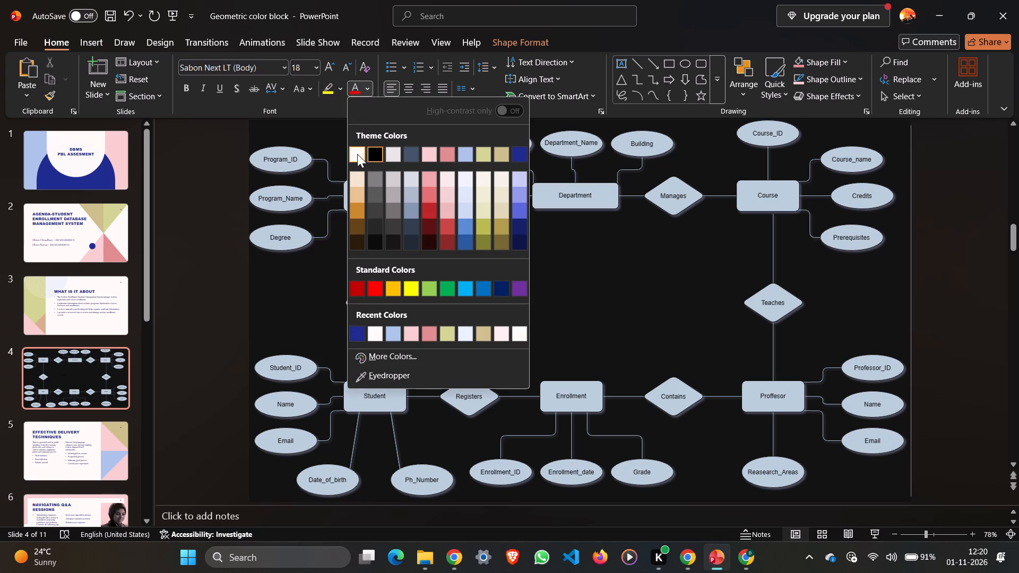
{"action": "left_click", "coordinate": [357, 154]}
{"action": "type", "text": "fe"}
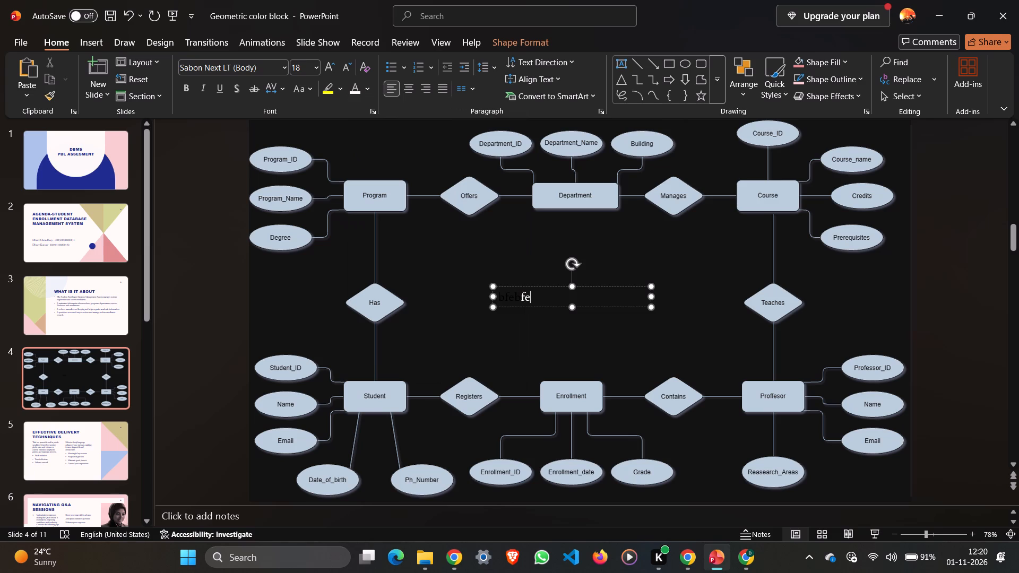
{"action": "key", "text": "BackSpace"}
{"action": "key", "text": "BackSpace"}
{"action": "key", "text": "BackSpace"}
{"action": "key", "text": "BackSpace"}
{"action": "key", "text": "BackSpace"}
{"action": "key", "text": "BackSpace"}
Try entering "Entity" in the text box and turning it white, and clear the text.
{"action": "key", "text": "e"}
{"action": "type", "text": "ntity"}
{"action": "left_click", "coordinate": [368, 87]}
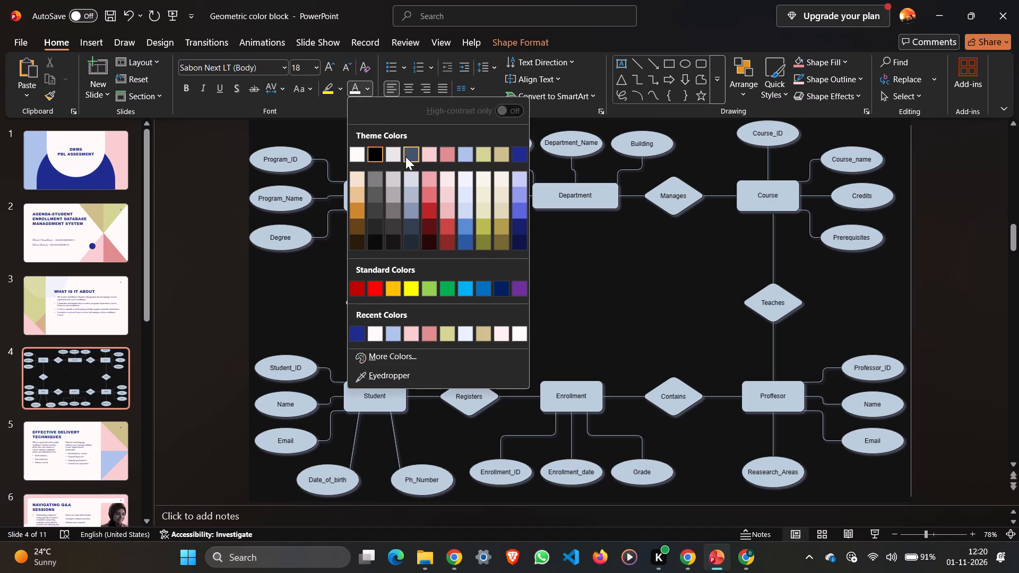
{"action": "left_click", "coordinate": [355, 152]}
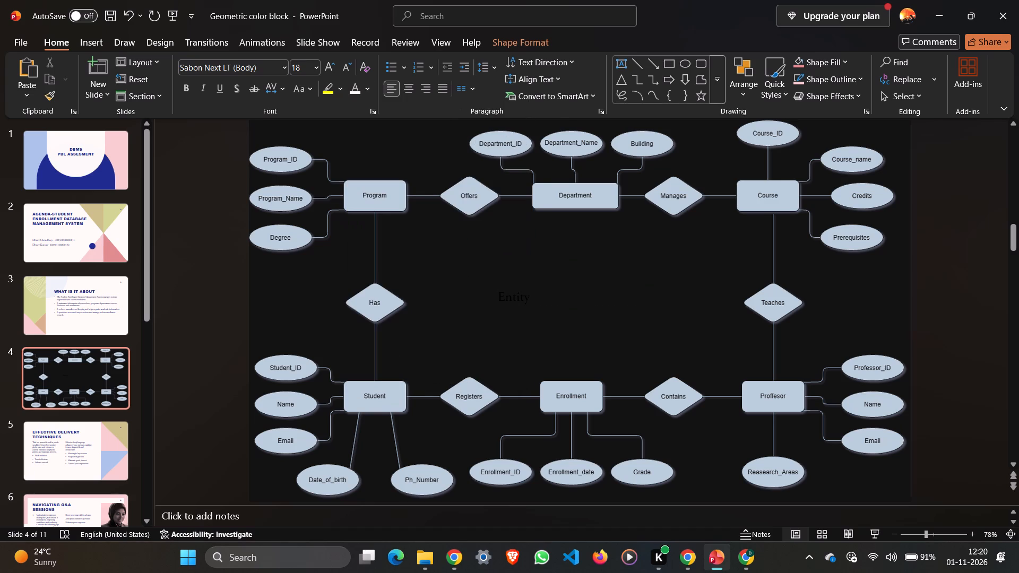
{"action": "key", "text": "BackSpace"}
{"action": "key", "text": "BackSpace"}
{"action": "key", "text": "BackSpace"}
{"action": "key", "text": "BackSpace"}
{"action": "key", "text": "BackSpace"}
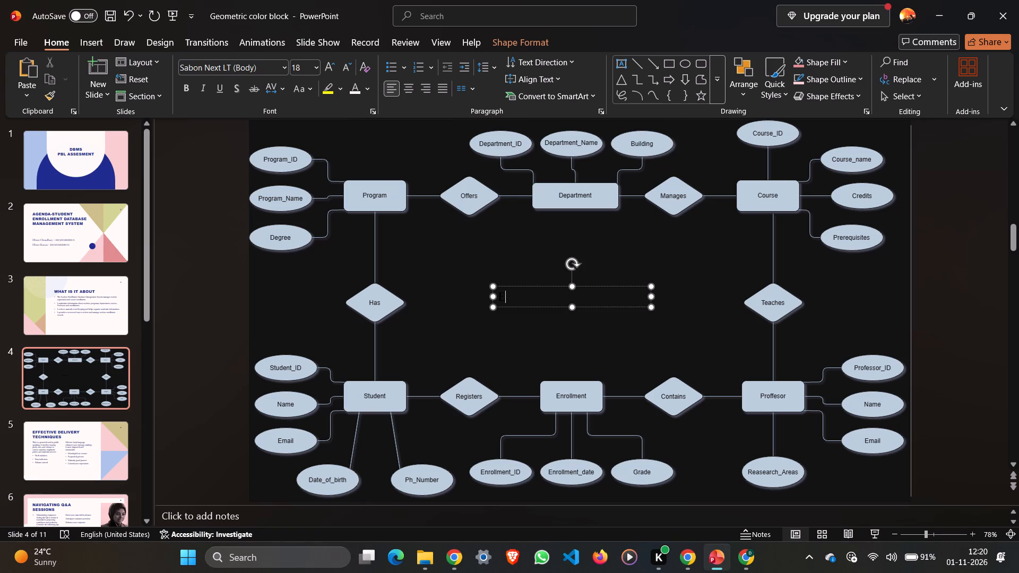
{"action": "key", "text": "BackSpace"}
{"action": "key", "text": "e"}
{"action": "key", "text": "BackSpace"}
Set the empty text box's font colour to white and enter the caption "Entity-Relationship diagram".
{"action": "left_click", "coordinate": [367, 92]}
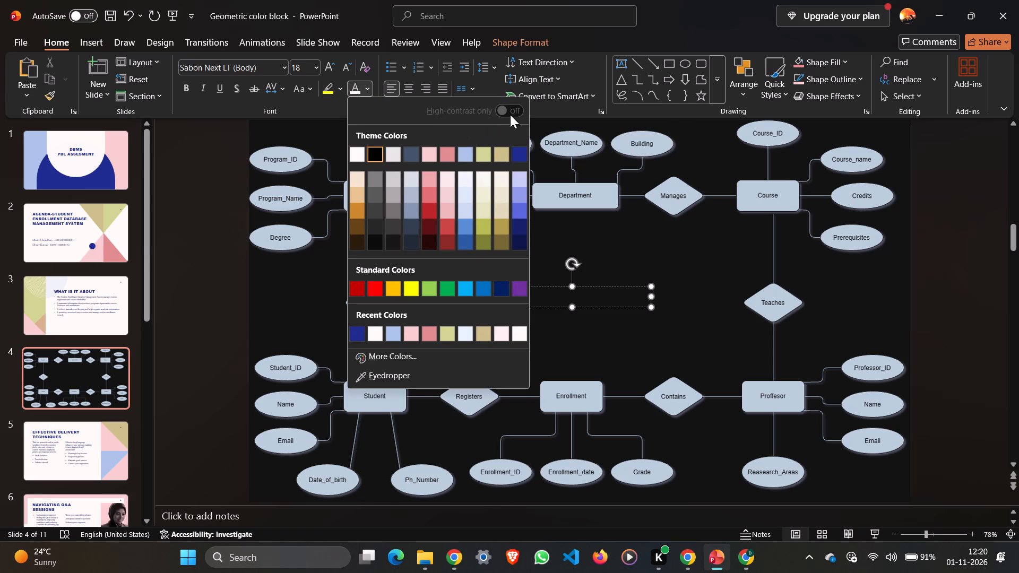
{"action": "left_click", "coordinate": [509, 109]}
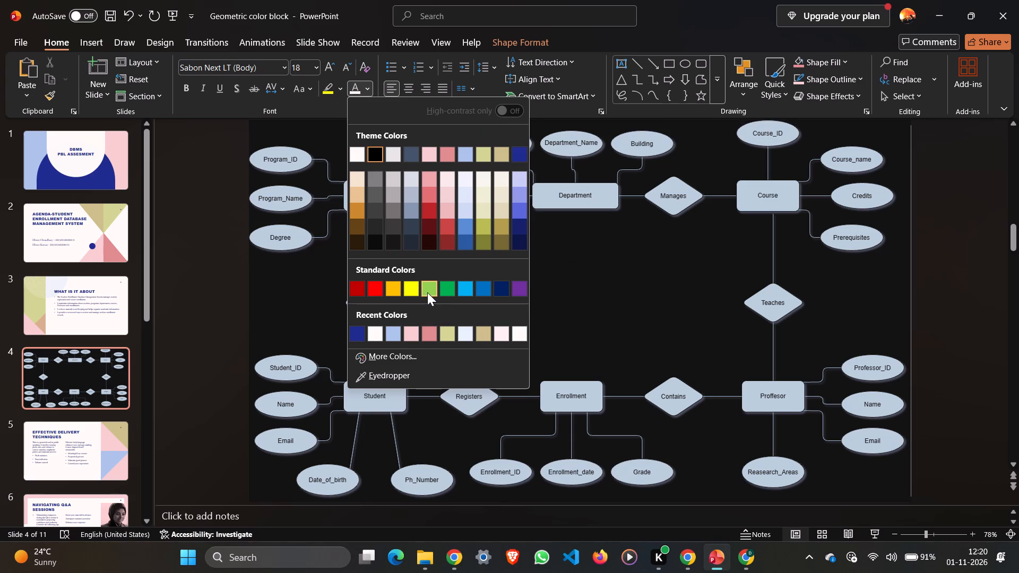
{"action": "left_click", "coordinate": [359, 156]}
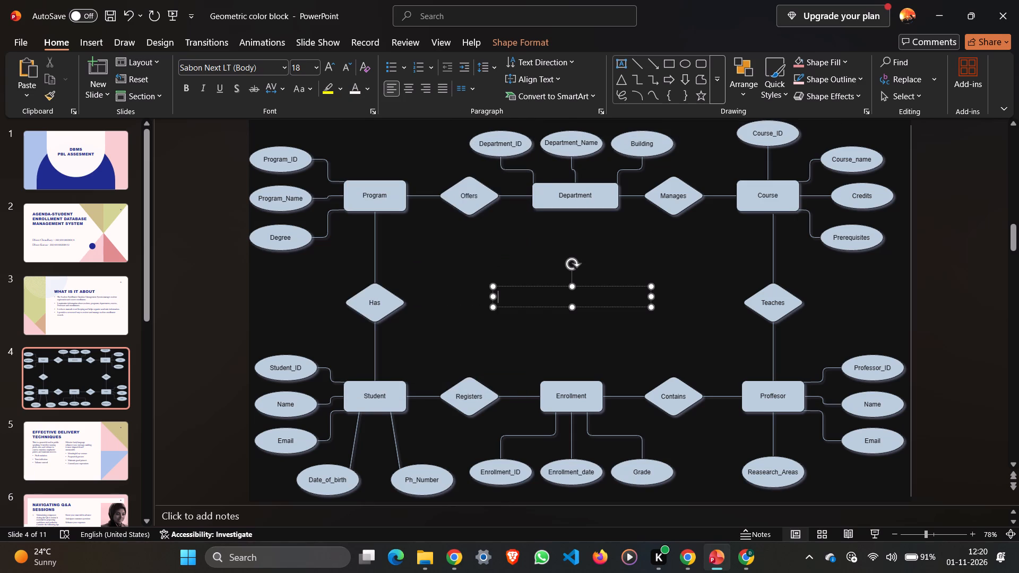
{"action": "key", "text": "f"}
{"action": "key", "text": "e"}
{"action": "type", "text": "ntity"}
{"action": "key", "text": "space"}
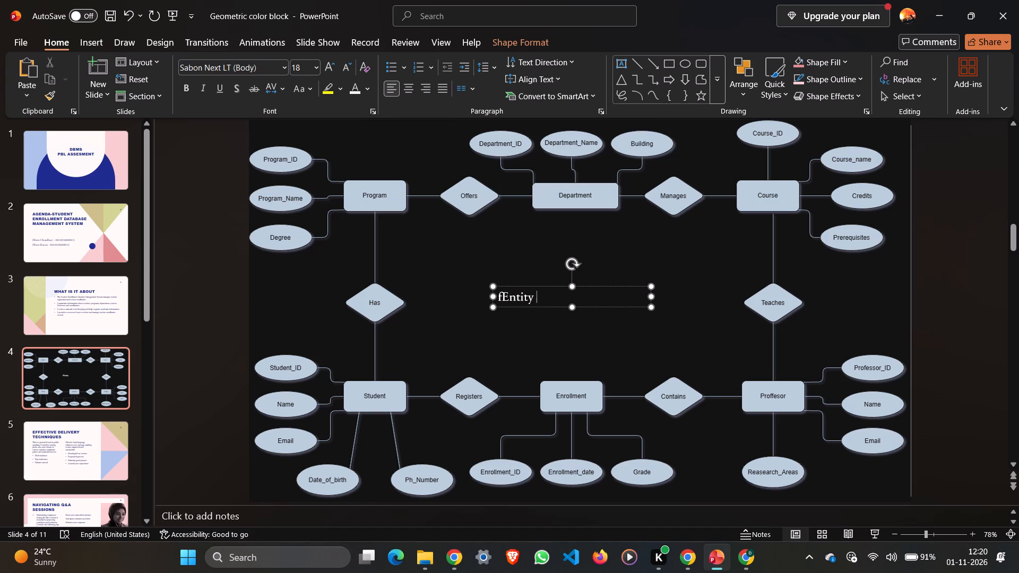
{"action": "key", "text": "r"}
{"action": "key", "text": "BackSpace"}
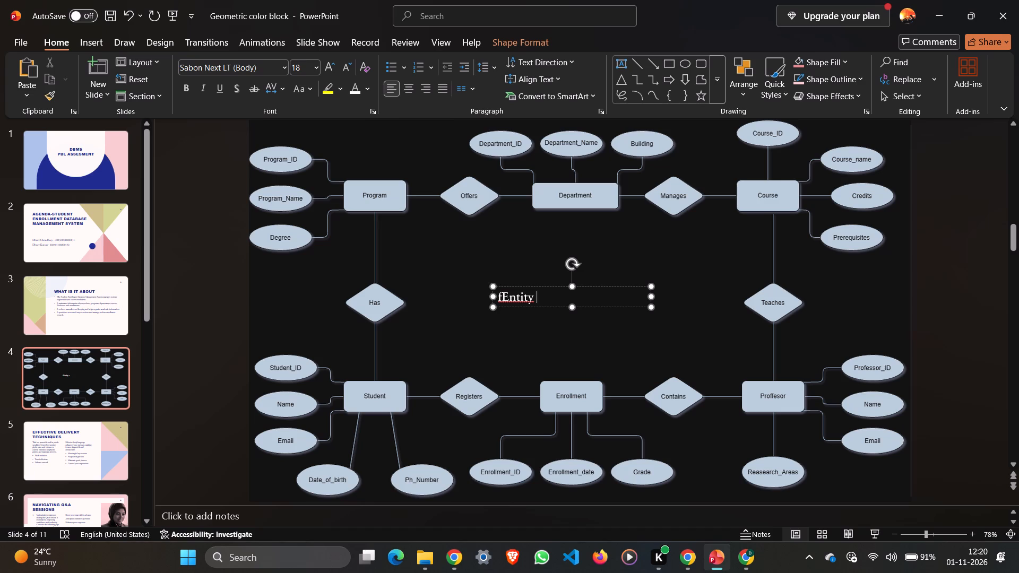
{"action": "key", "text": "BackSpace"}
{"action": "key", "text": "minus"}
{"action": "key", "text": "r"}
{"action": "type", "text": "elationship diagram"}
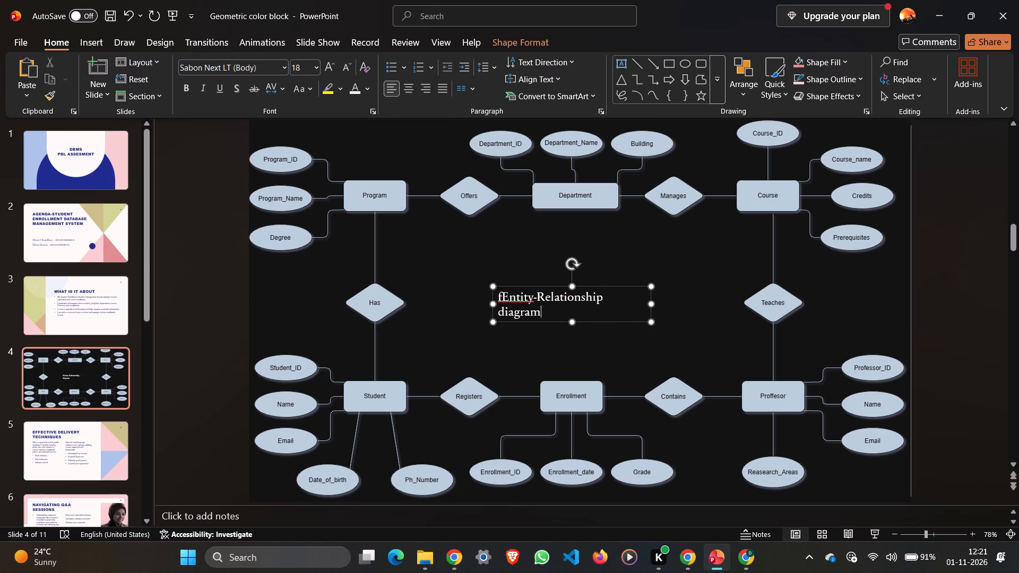
{"action": "left_click", "coordinate": [503, 297]}
{"action": "key", "text": "BackSpace"}
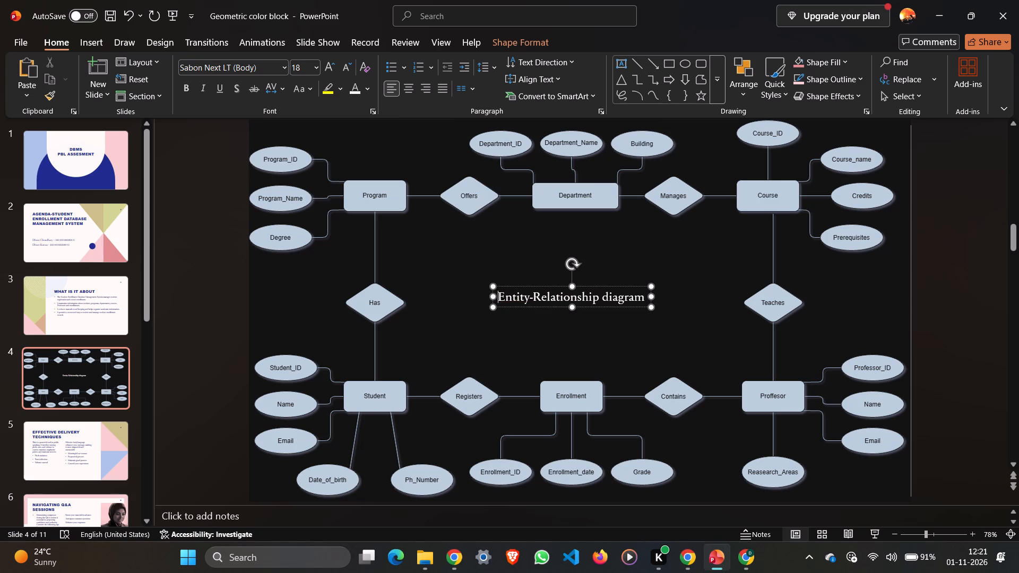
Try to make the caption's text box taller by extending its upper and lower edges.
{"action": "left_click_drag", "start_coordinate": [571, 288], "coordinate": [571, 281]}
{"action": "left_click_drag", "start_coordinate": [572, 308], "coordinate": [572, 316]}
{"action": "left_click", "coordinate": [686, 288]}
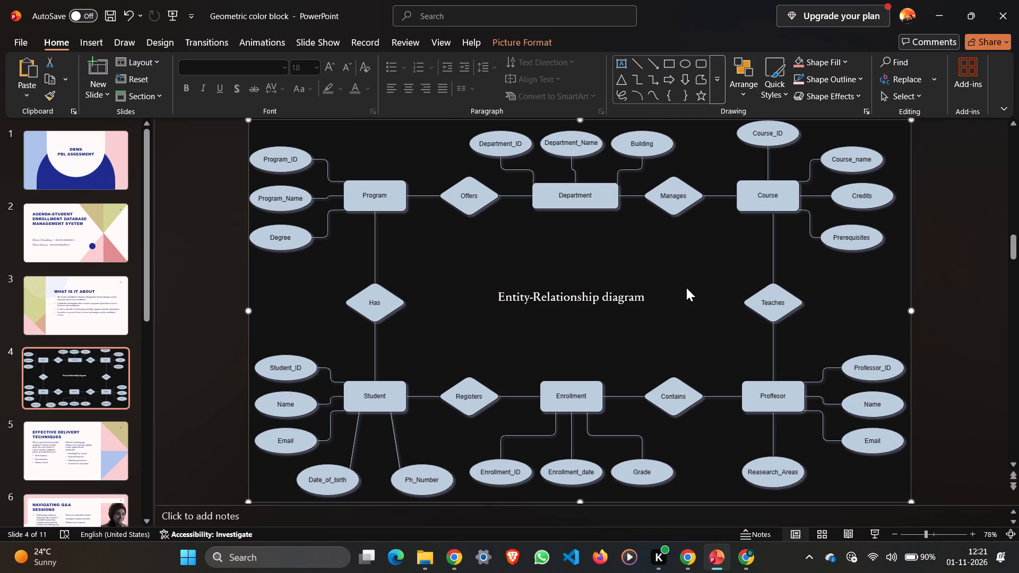
Set the font size of the "Entity-Relationship diagram" caption on slide 4 to 24.
{"action": "left_click", "coordinate": [568, 300]}
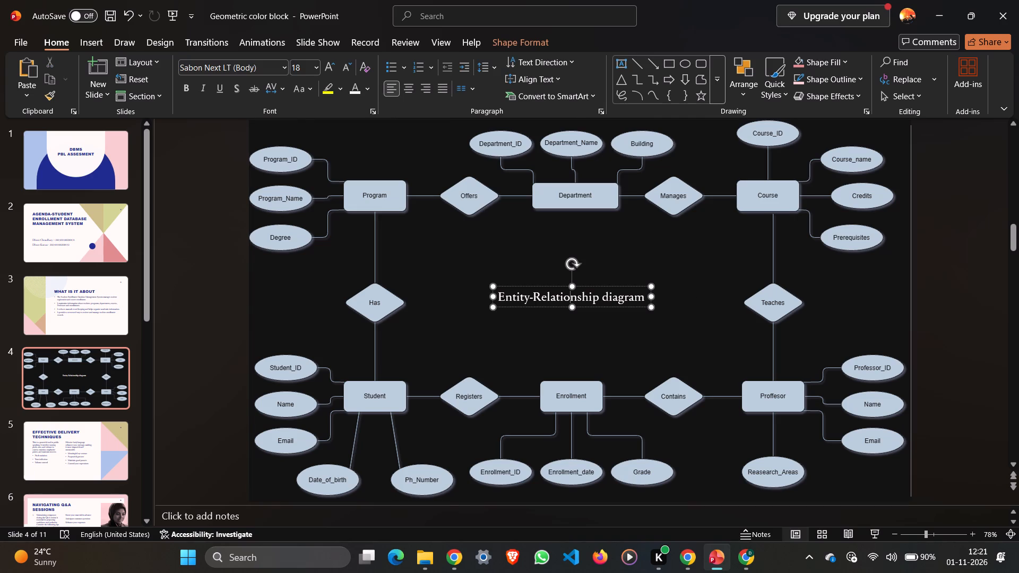
{"action": "left_click", "coordinate": [315, 67]}
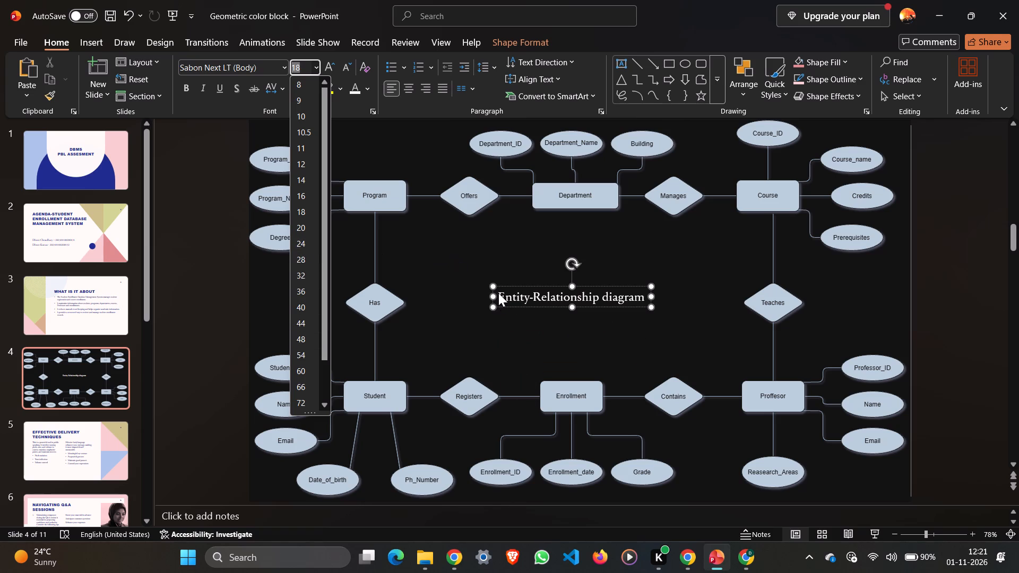
{"action": "left_click", "coordinate": [618, 294]}
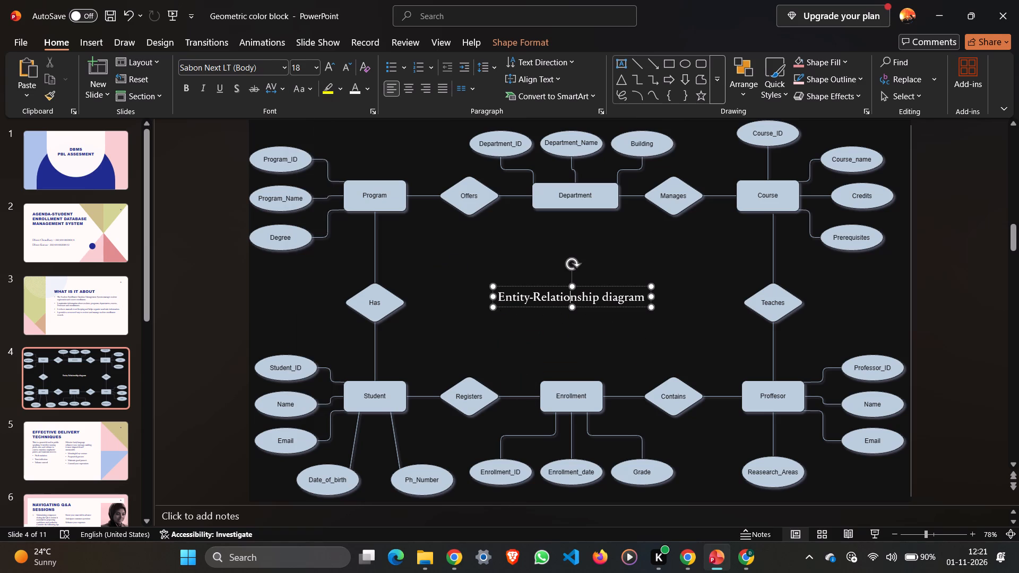
{"action": "left_click_drag", "start_coordinate": [500, 297], "coordinate": [623, 305]}
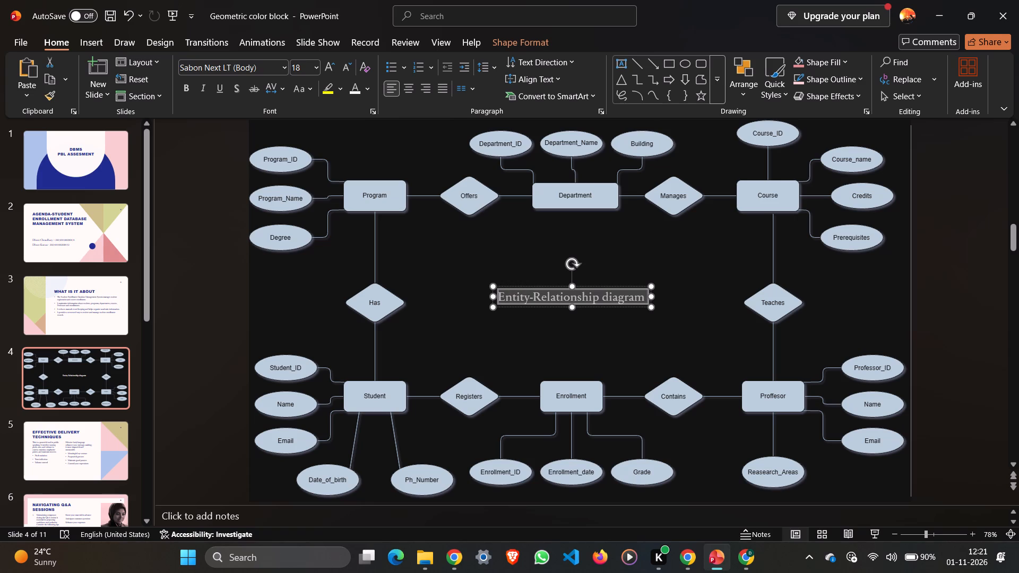
{"action": "left_click_drag", "start_coordinate": [623, 305], "coordinate": [637, 302]}
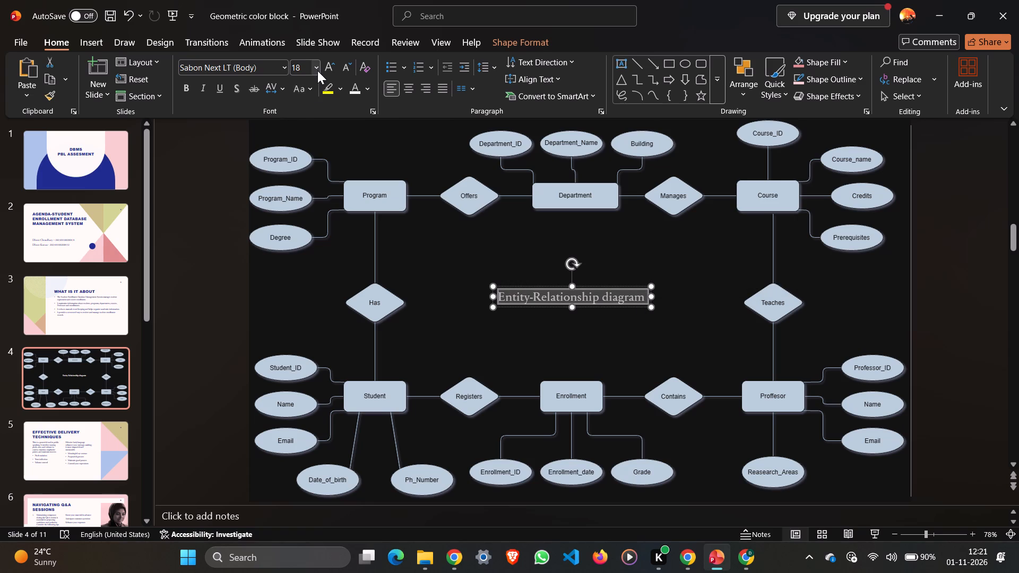
{"action": "left_click", "coordinate": [317, 68]}
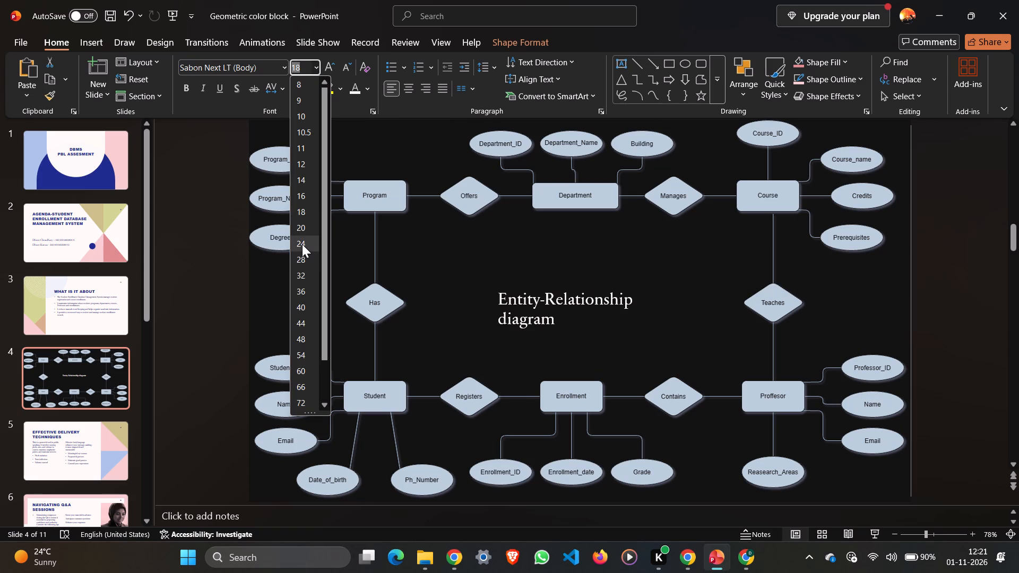
{"action": "left_click", "coordinate": [302, 244]}
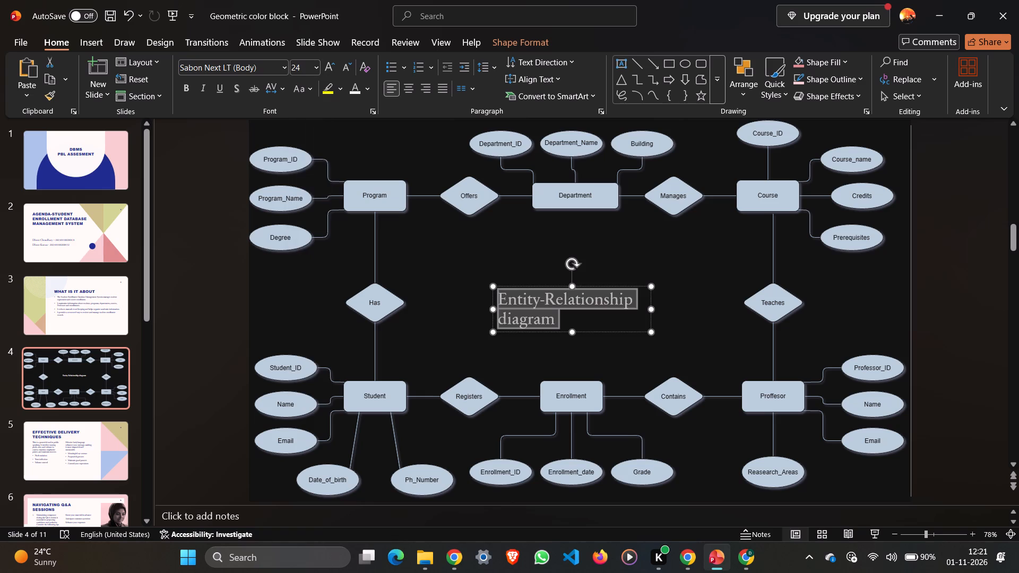
Widen the caption's text box on both sides so the caption fits on one line between the Has and Teaches relationships.
{"action": "left_click_drag", "start_coordinate": [651, 309], "coordinate": [683, 306]}
{"action": "left_click", "coordinate": [497, 308]}
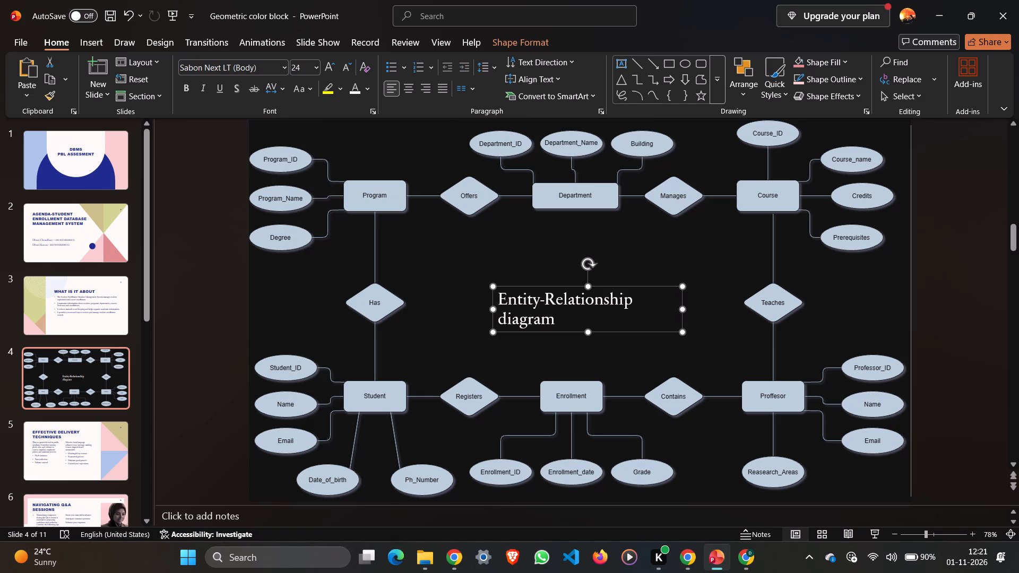
{"action": "left_click_drag", "start_coordinate": [493, 309], "coordinate": [467, 311]}
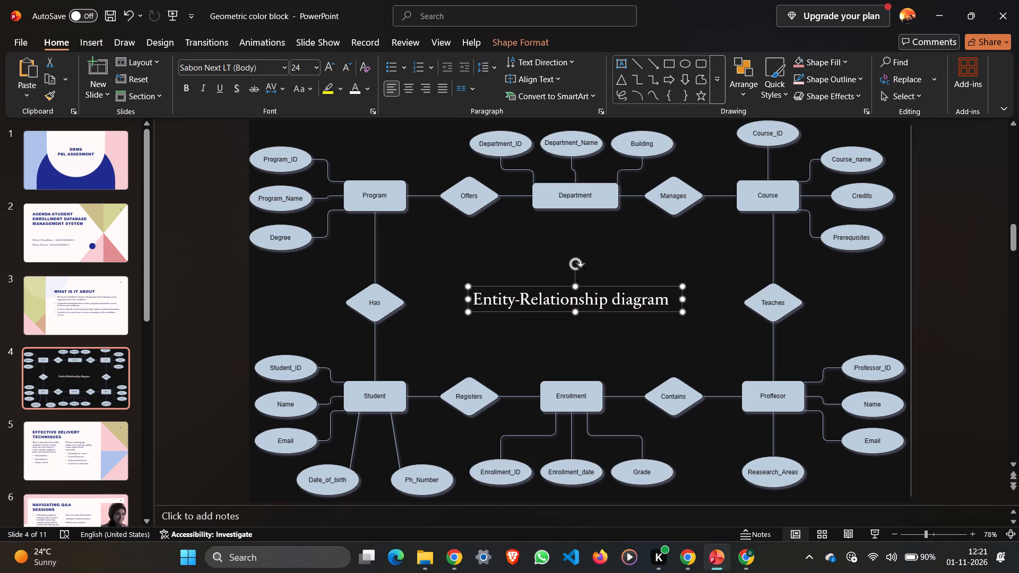
{"action": "left_click_drag", "start_coordinate": [469, 300], "coordinate": [461, 300]}
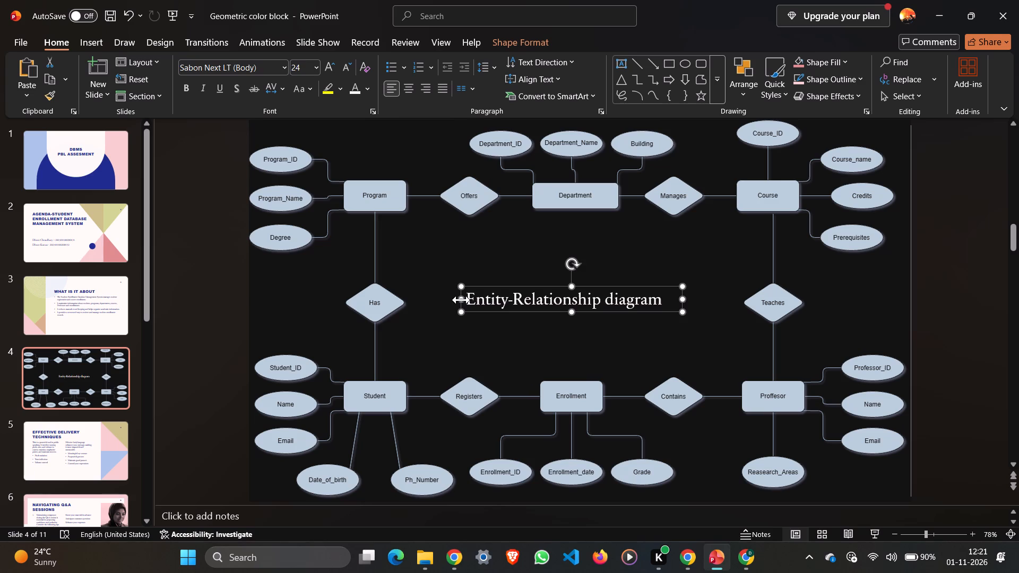
{"action": "left_click_drag", "start_coordinate": [682, 297], "coordinate": [674, 297]}
{"action": "left_click", "coordinate": [705, 269]}
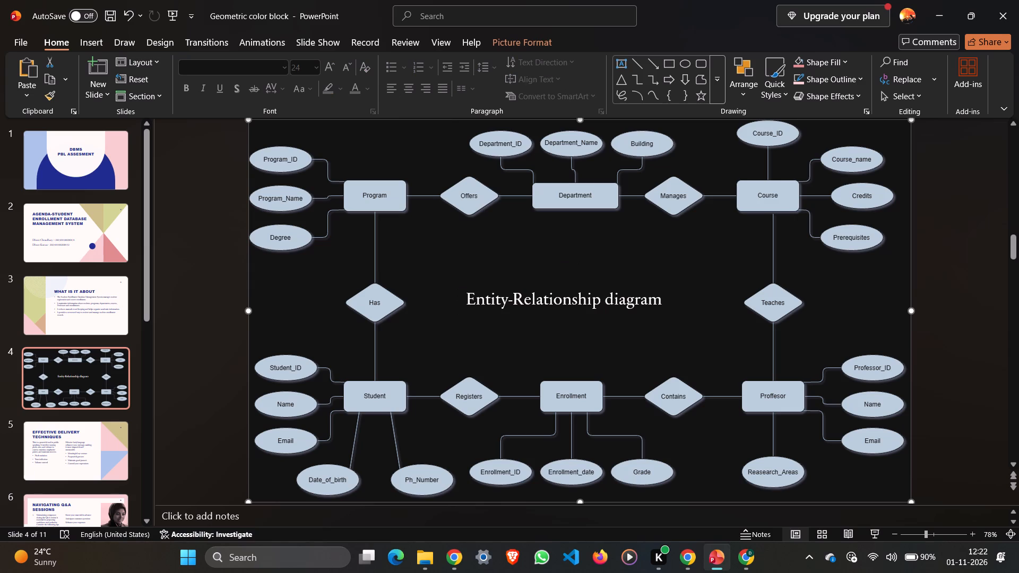
{"action": "left_click", "coordinate": [81, 451]}
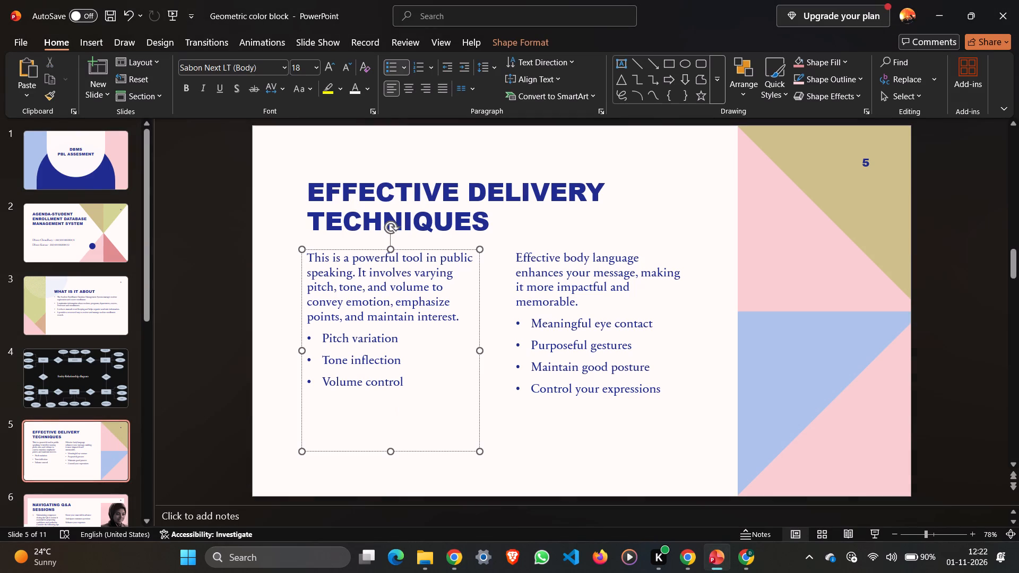
{"action": "key", "text": "Delete"}
{"action": "key", "text": "BackSpace"}
{"action": "key", "text": "ctrl+BackSpace"}
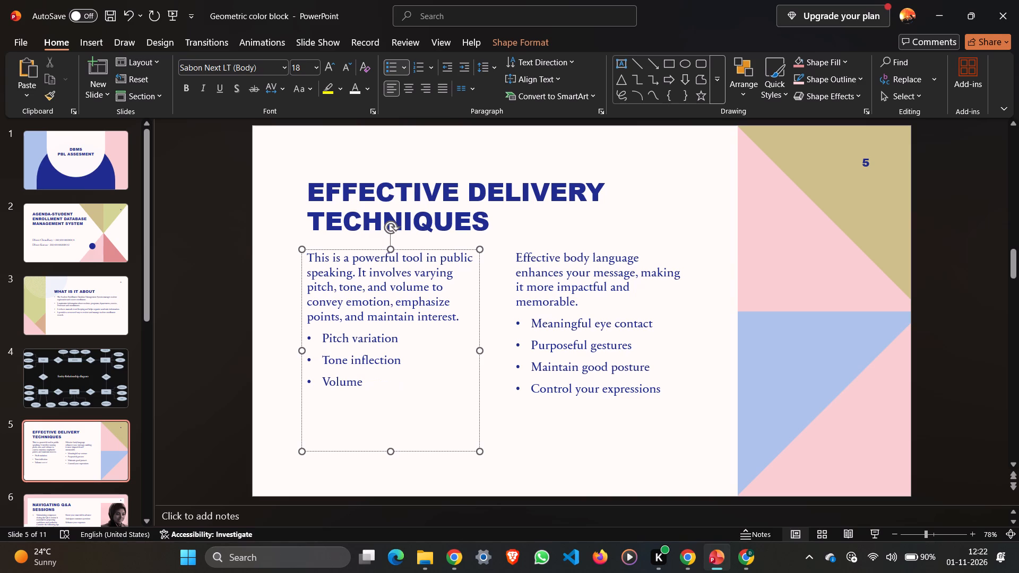
{"action": "left_click", "coordinate": [389, 305]}
{"action": "key", "text": "ctrl+a"}
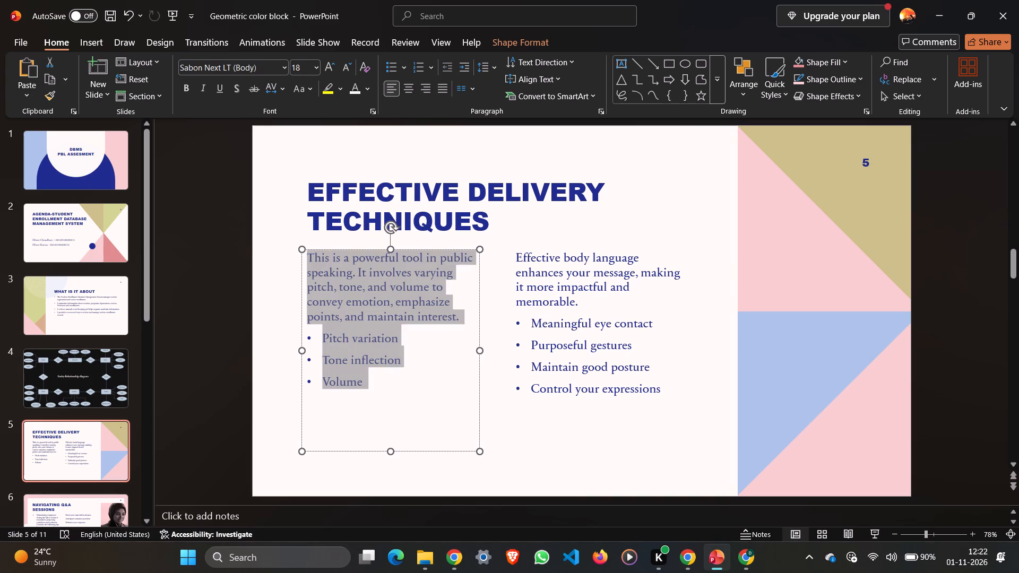
{"action": "key", "text": "BackSpace"}
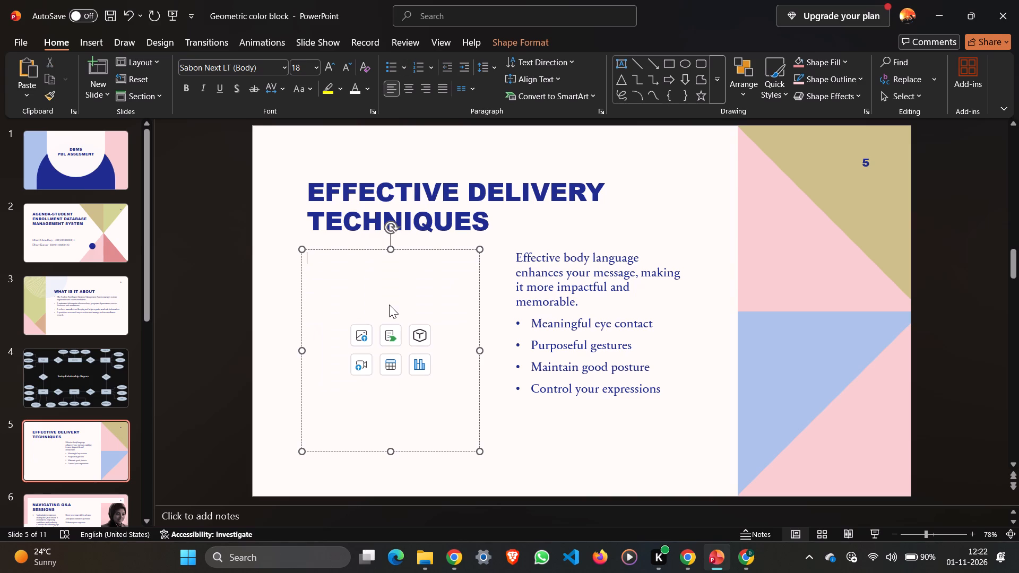
{"action": "key", "text": "ctrl+v"}
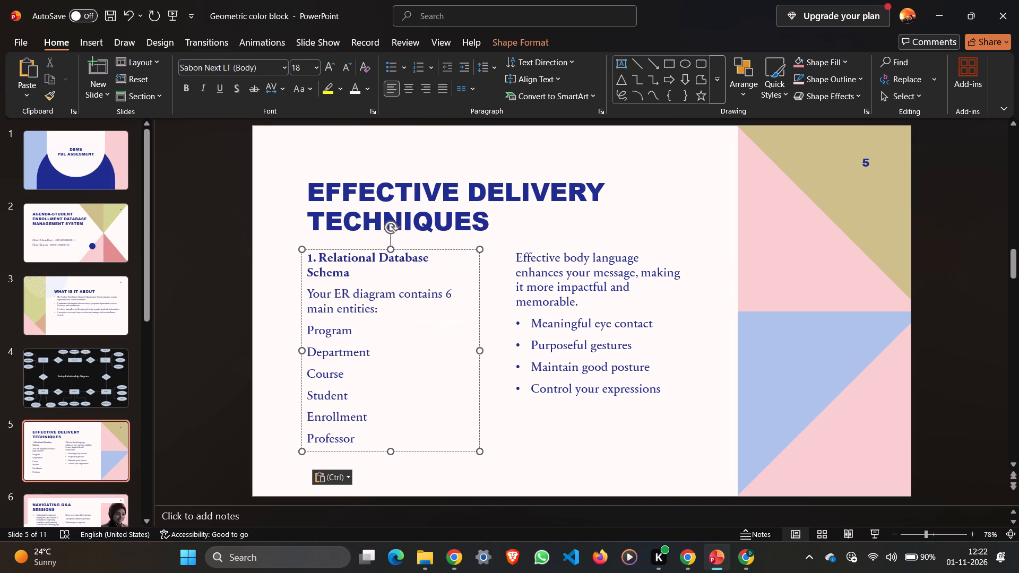
Examine the attribute and key tables under the relational schema in the ChatGPT answer as possible content for slide 5's right column.
{"action": "left_click", "coordinate": [445, 218]}
{"action": "left_click", "coordinate": [559, 324]}
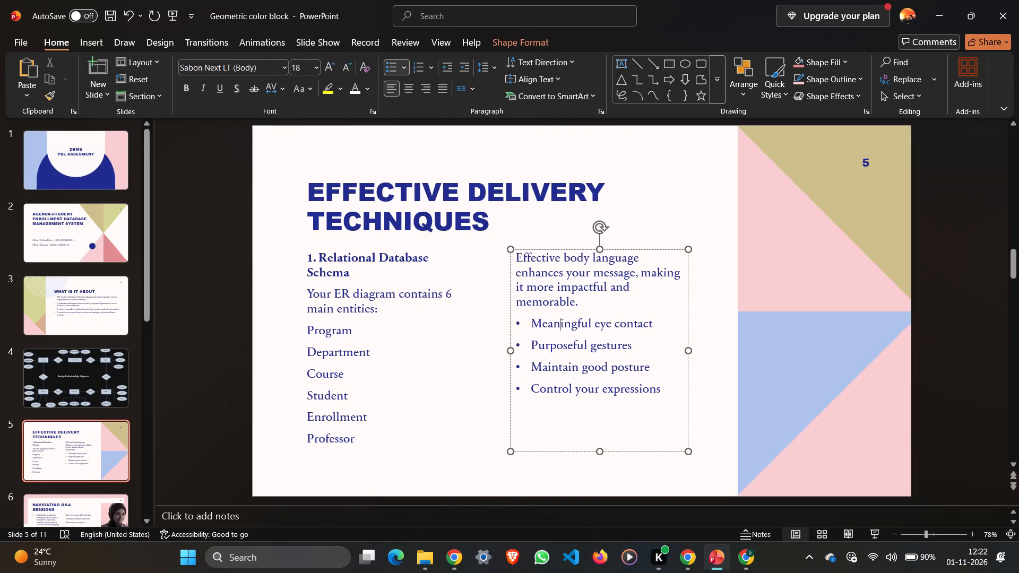
{"action": "key", "text": "alt+Tab"}
{"action": "left_click", "coordinate": [559, 336]}
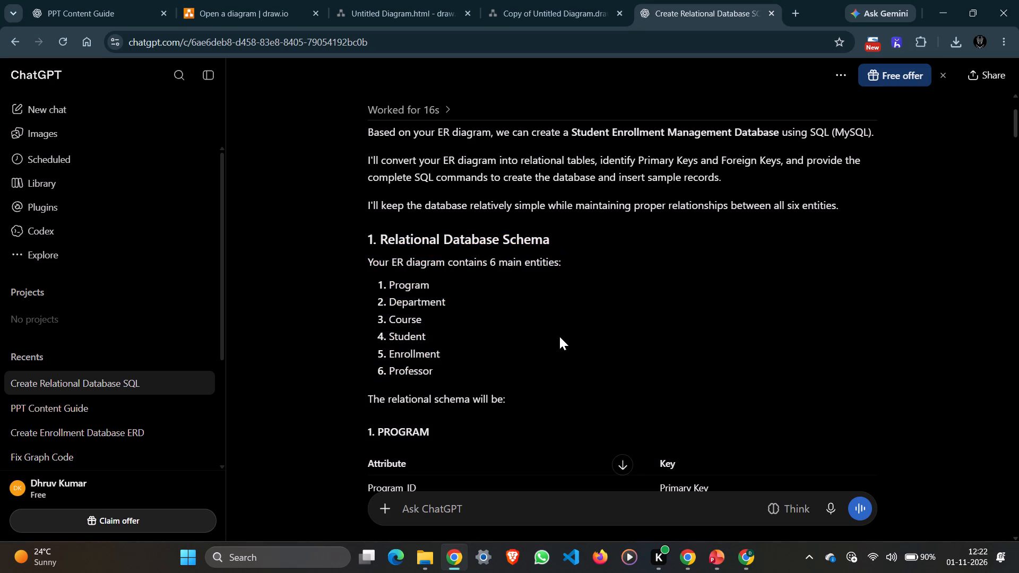
{"action": "scroll", "coordinate": [559, 336], "scroll_direction": "down", "scroll_amount": 2}
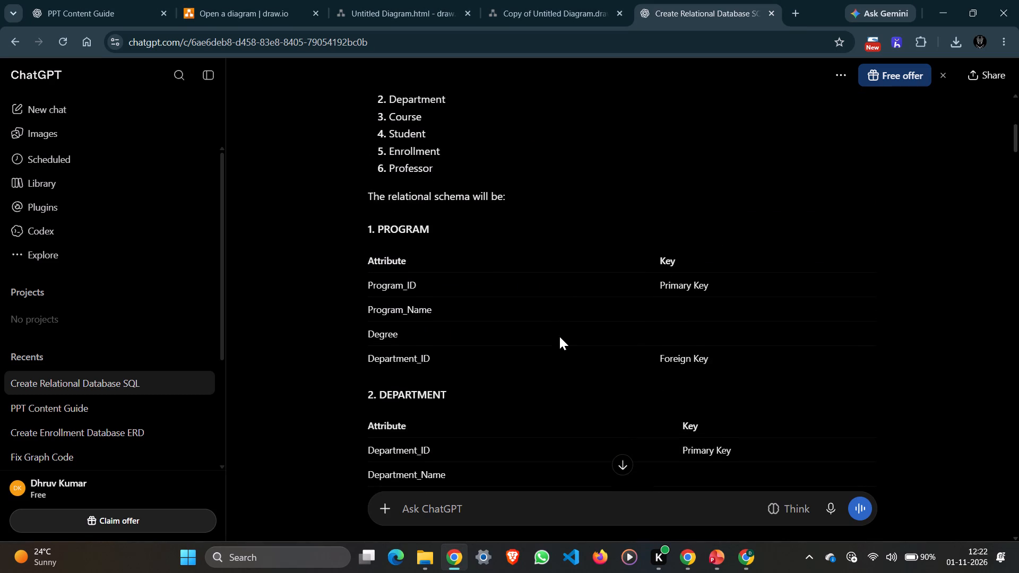
{"action": "scroll", "coordinate": [559, 336], "scroll_direction": "down", "scroll_amount": 3}
{"action": "scroll", "coordinate": [559, 336], "scroll_direction": "up", "scroll_amount": 1}
{"action": "key", "text": "alt+Tab"}
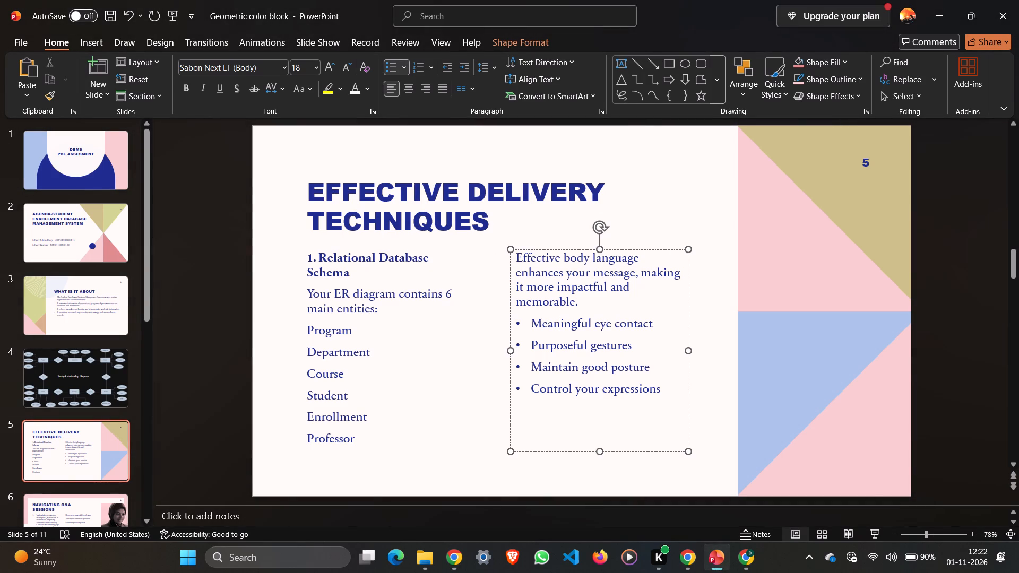
Delete all the sample body-language text from slide 5's right column.
{"action": "key", "text": "ctrl+x"}
{"action": "key", "text": "Delete"}
{"action": "key", "text": "Delete"}
{"action": "key", "text": "ctrl+Delete"}
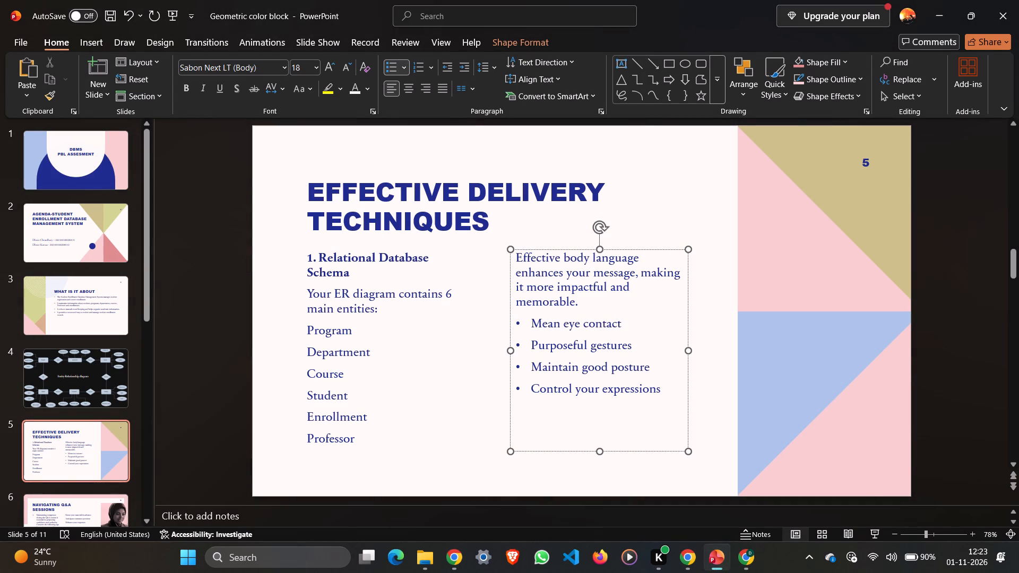
{"action": "key", "text": "ctrl+BackSpace"}
{"action": "left_click", "coordinate": [591, 380]}
{"action": "key", "text": "ctrl+a"}
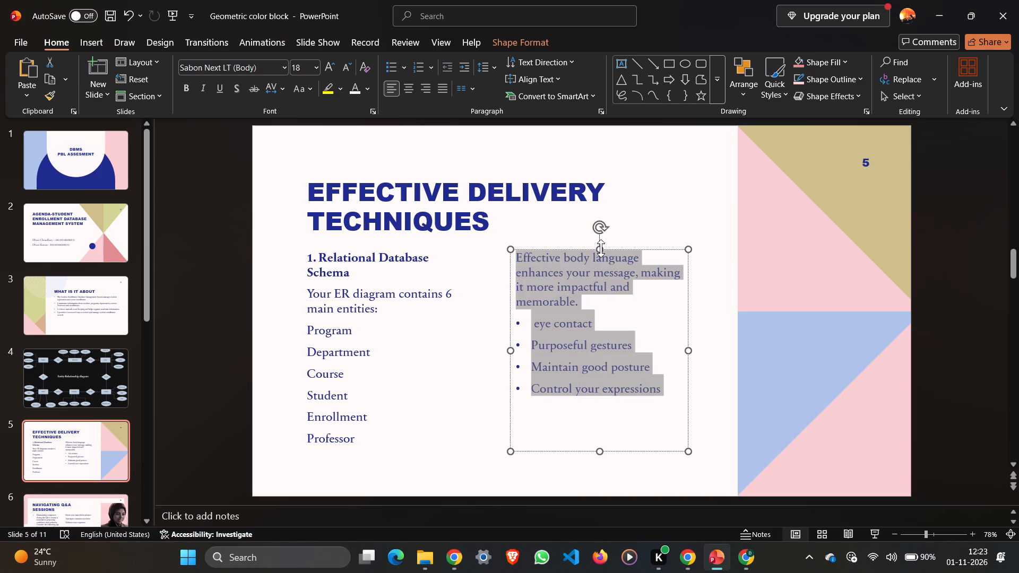
{"action": "key", "text": "BackSpace"}
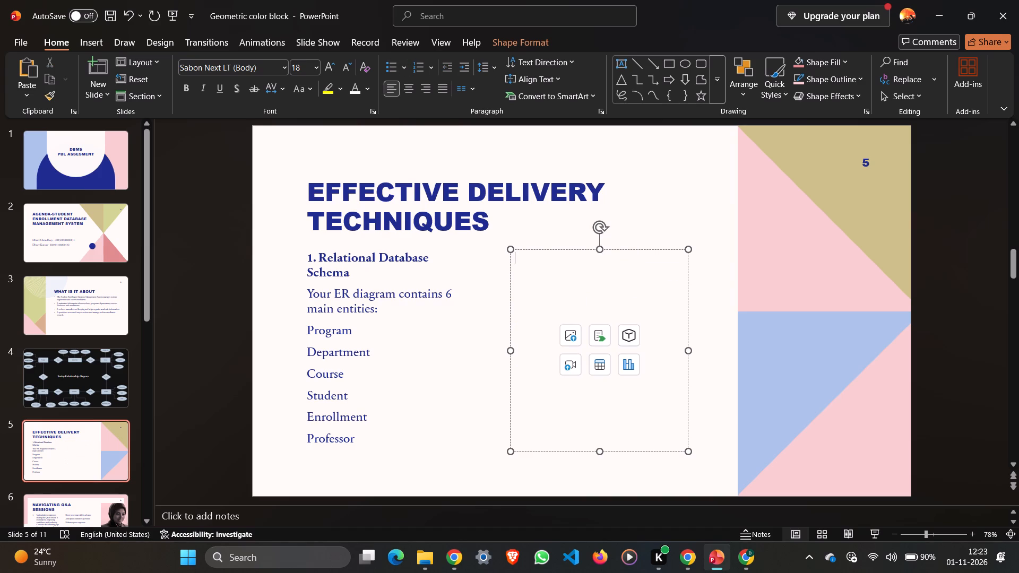
Change the word "Your" to "This" in the ER diagram introductory line of slide 5's left column.
{"action": "left_click", "coordinate": [529, 200]}
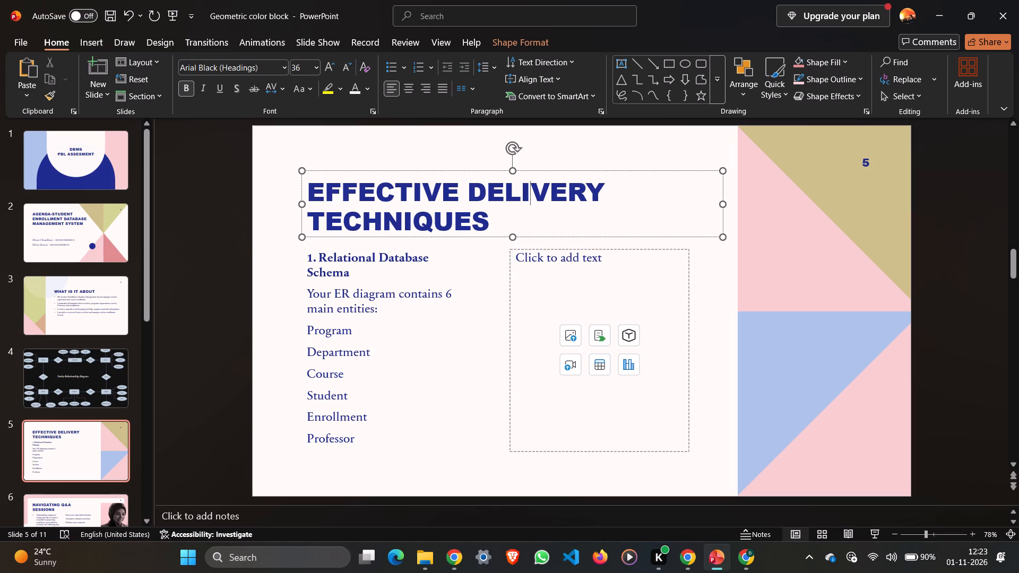
{"action": "left_click", "coordinate": [331, 292]}
{"action": "key", "text": "BackSpace"}
{"action": "key", "text": "BackSpace"}
{"action": "key", "text": "BackSpace"}
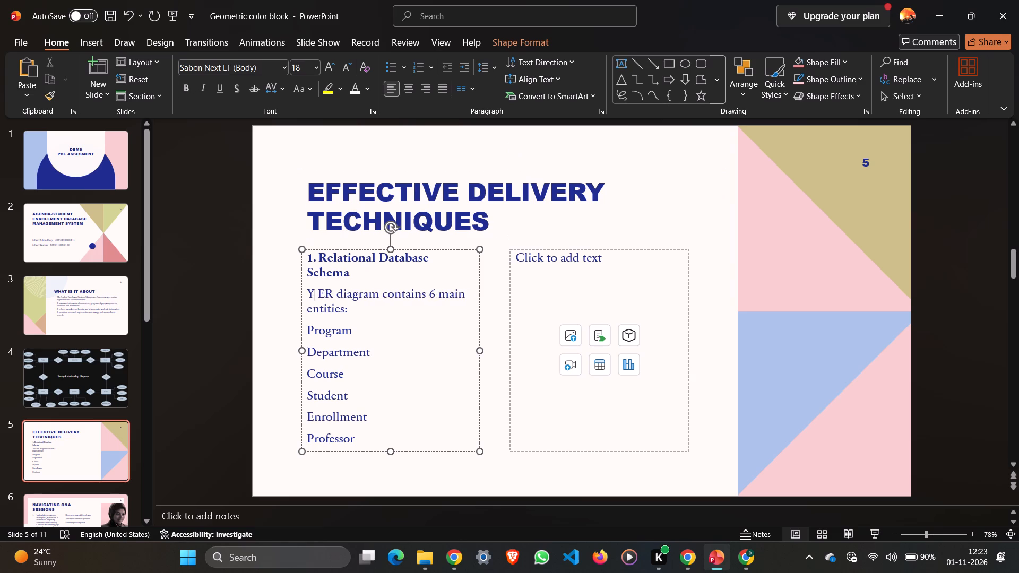
{"action": "key", "text": "BackSpace"}
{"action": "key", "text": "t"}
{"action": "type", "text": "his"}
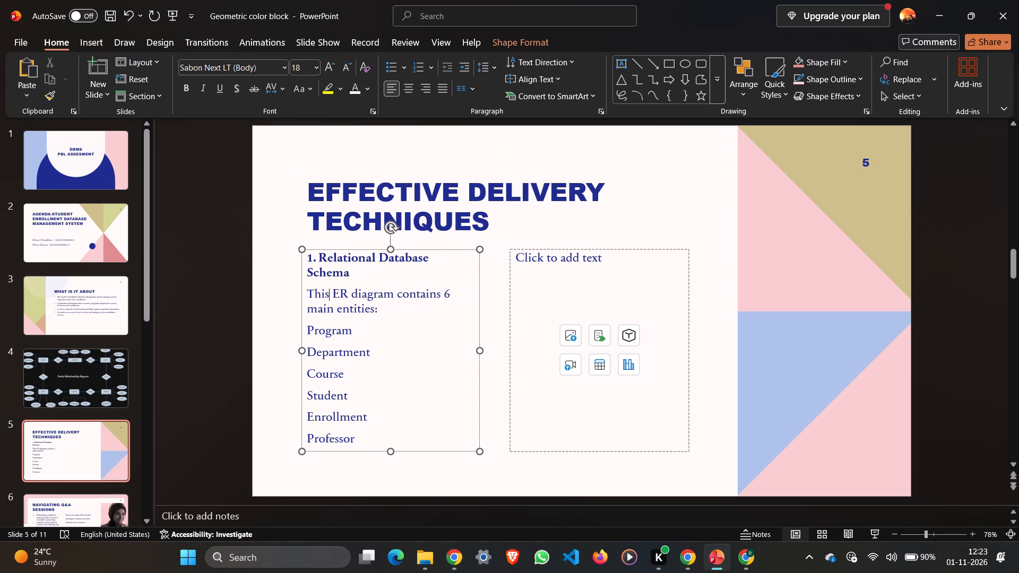
{"action": "left_click", "coordinate": [411, 352]}
Replace slide 5's title "Effective Delivery Techniques" with "ABOUT ER DIAGRAM".
{"action": "left_click", "coordinate": [512, 218]}
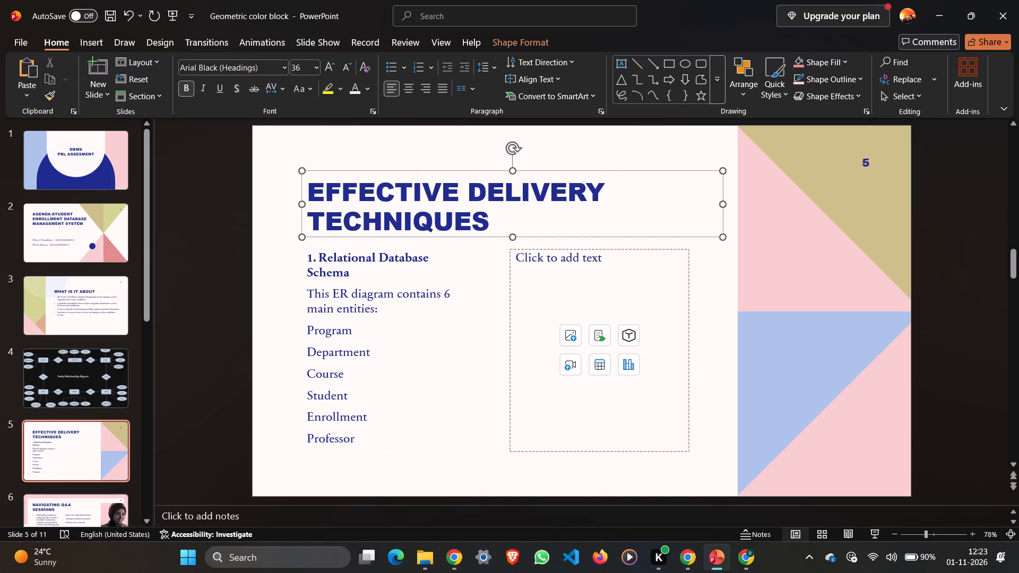
{"action": "key", "text": "BackSpace"}
{"action": "key", "text": "BackSpace"}
{"action": "key", "text": "BackSpace"}
{"action": "key", "text": "BackSpace"}
{"action": "key", "text": "BackSpace"}
{"action": "key", "text": "BackSpace"}
{"action": "key", "text": "BackSpace"}
{"action": "key", "text": "BackSpace"}
{"action": "key", "text": "BackSpace"}
{"action": "key", "text": "BackSpace"}
{"action": "key", "text": "BackSpace"}
{"action": "key", "text": "BackSpace"}
{"action": "key", "text": "BackSpace"}
{"action": "key", "text": "BackSpace"}
{"action": "key", "text": "BackSpace"}
{"action": "key", "text": "BackSpace"}
{"action": "key", "text": "BackSpace"}
{"action": "key", "text": "BackSpace"}
{"action": "key", "text": "BackSpace"}
{"action": "key", "text": "BackSpace"}
{"action": "key", "text": "BackSpace"}
{"action": "key", "text": "BackSpace"}
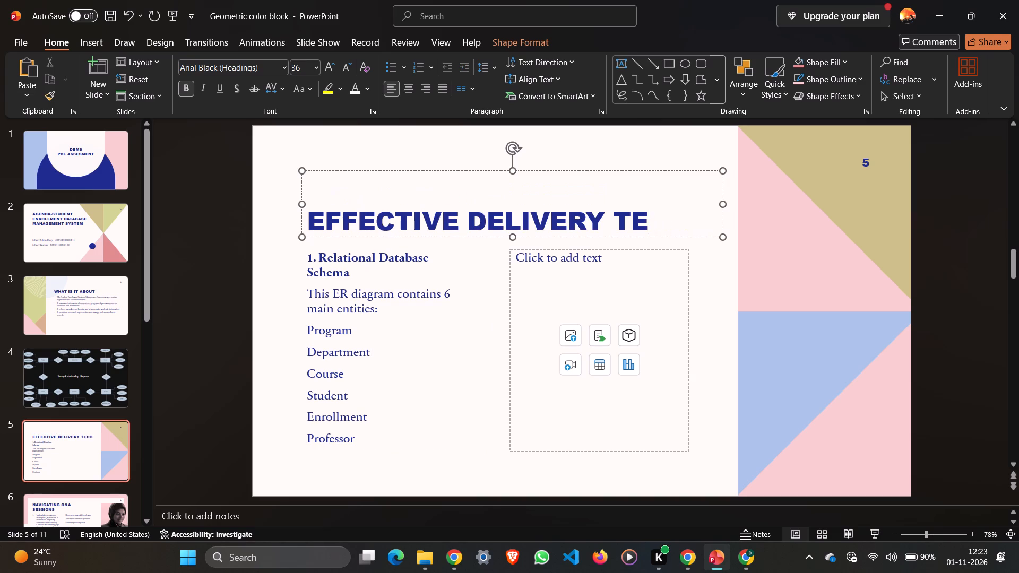
{"action": "key", "text": "BackSpace"}
{"action": "key", "text": "BackSpace"}
{"action": "key", "text": "BackSpace"}
{"action": "key", "text": "BackSpace"}
{"action": "key", "text": "BackSpace"}
{"action": "key", "text": "BackSpace"}
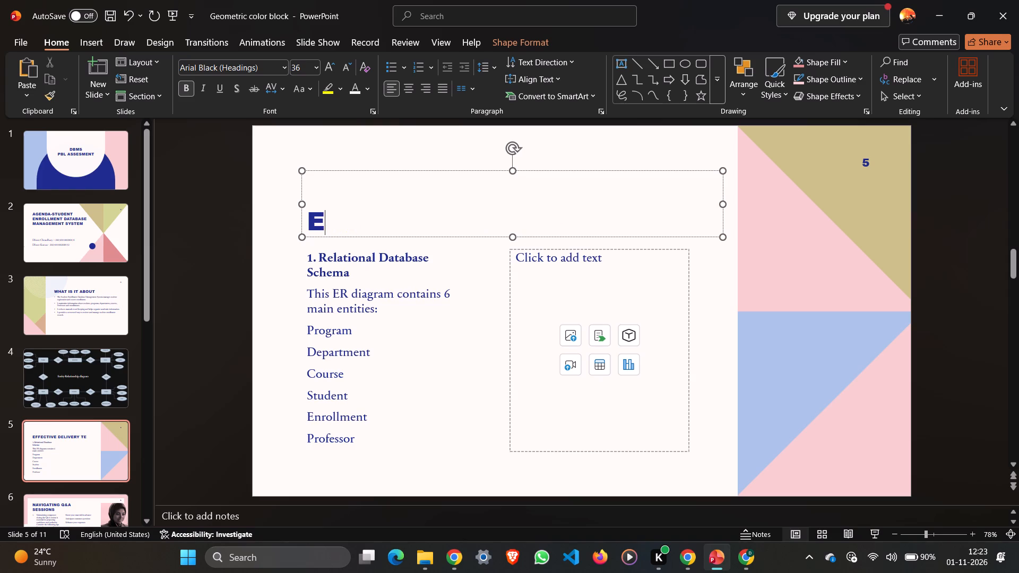
{"action": "key", "text": "BackSpace"}
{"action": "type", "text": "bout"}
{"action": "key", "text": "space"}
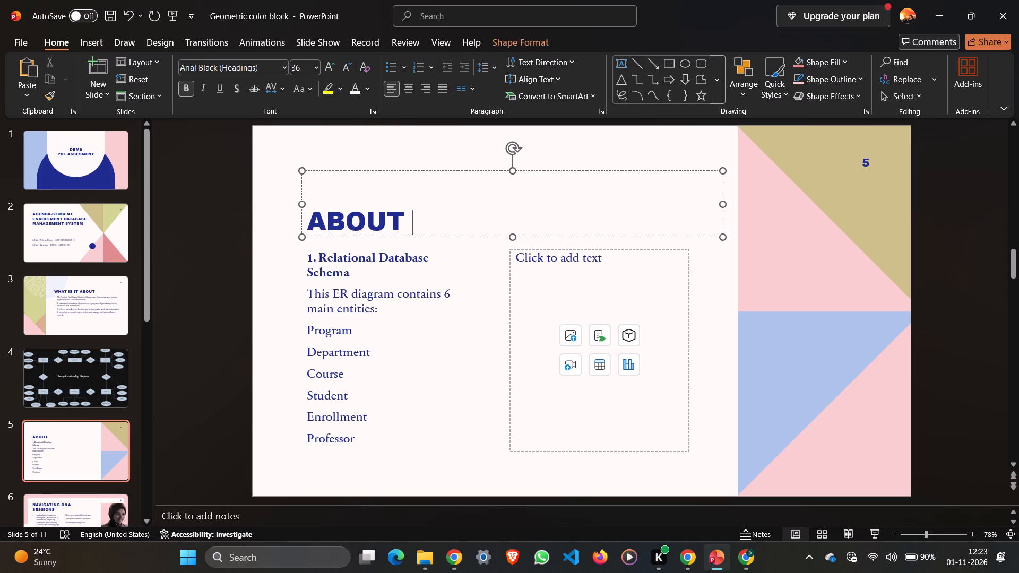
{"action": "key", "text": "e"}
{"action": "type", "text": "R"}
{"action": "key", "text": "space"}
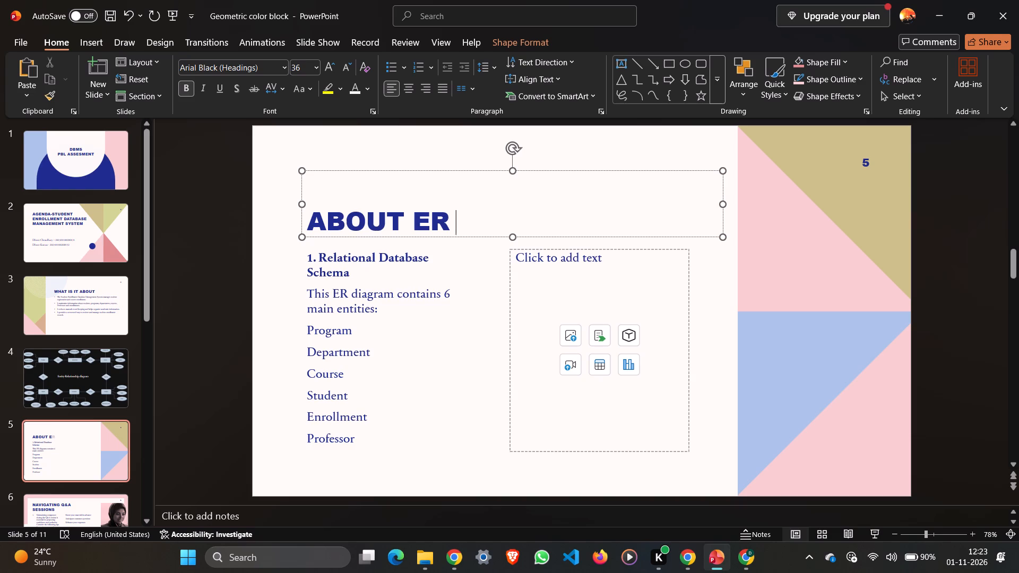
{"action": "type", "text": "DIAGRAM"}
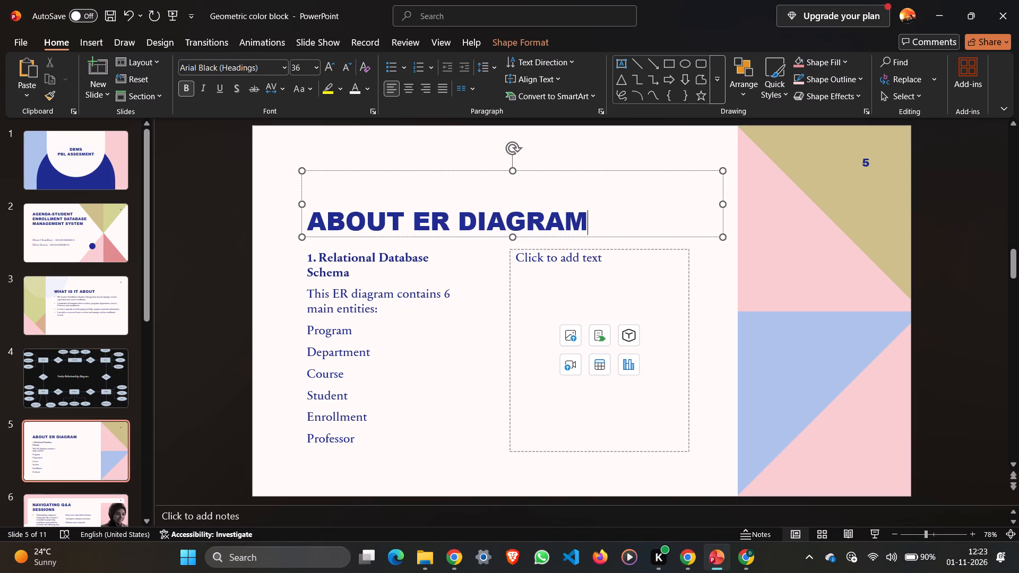
{"action": "left_click", "coordinate": [479, 317]}
{"action": "left_click", "coordinate": [627, 184]}
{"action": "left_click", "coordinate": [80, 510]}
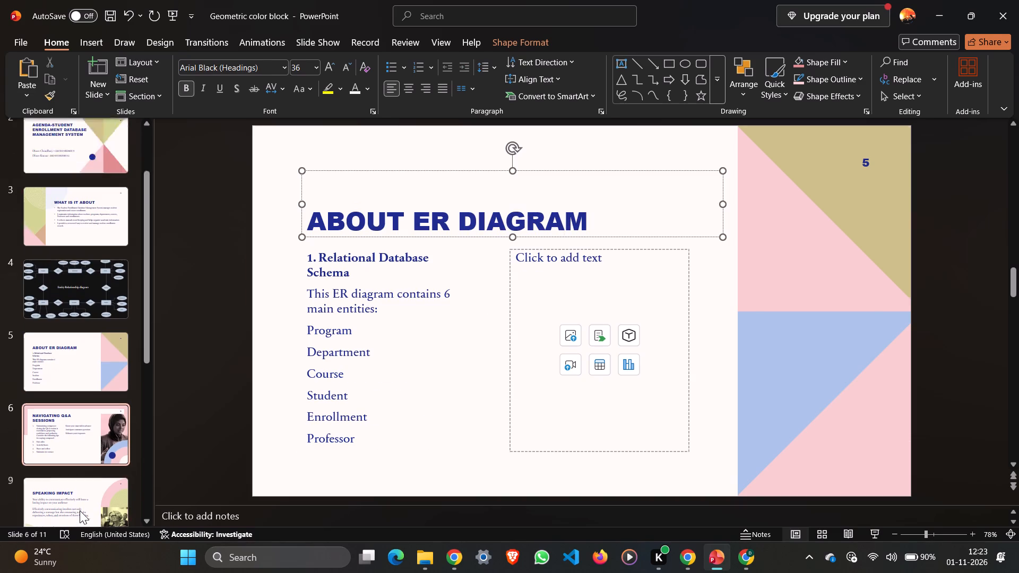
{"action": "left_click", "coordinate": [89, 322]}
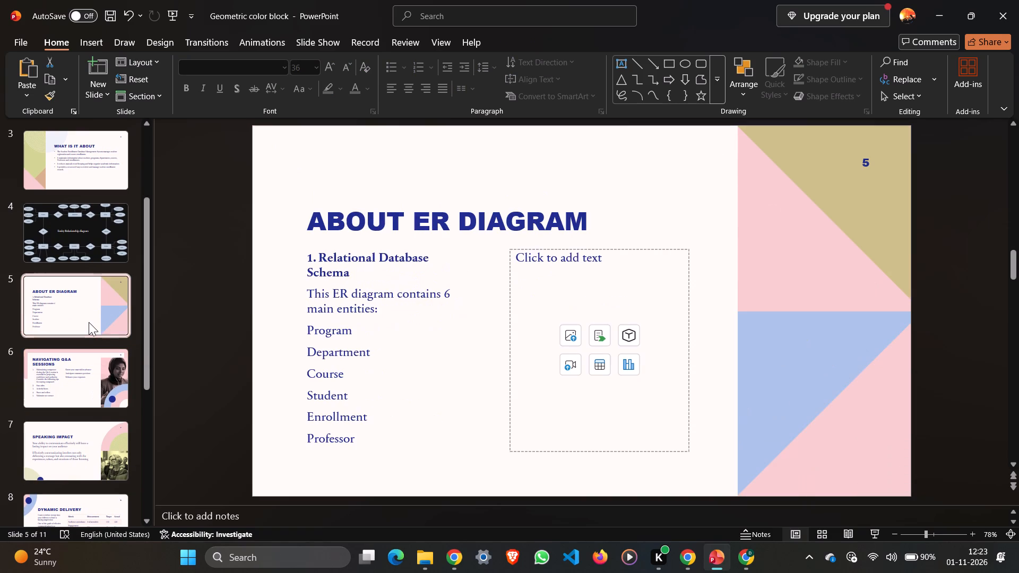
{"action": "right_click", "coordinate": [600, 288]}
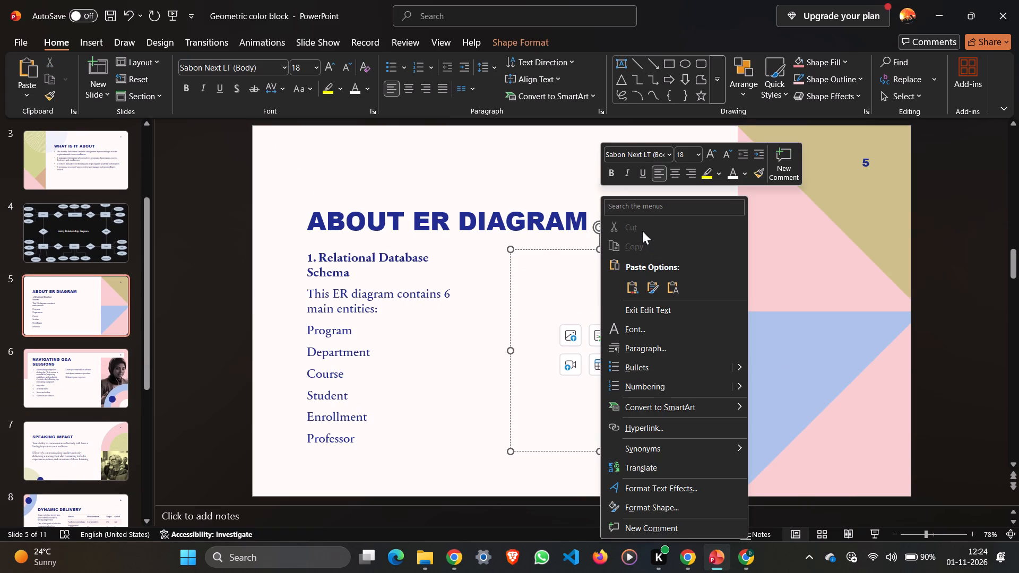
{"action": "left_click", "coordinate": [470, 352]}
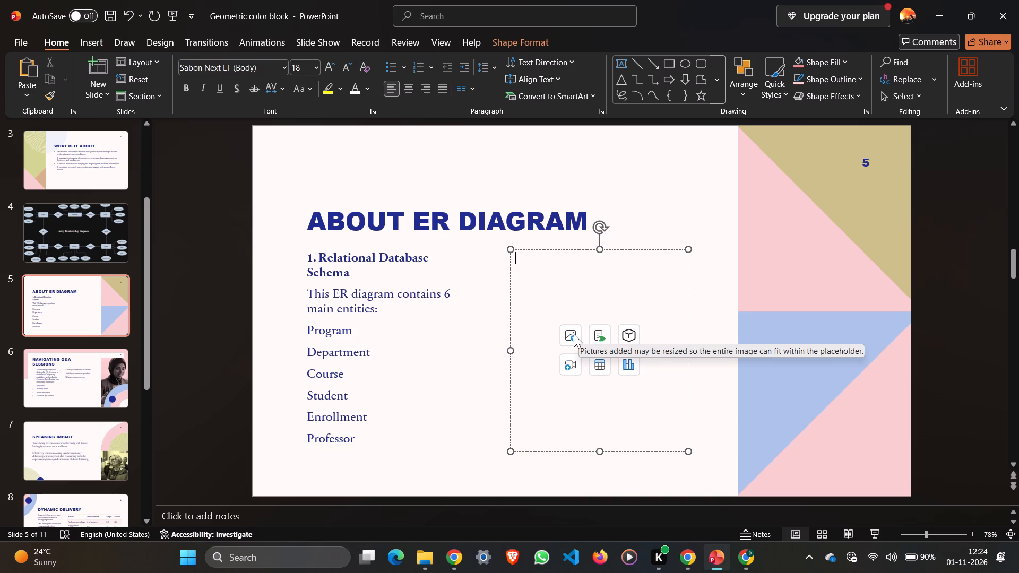
Insert the picture "Untitled Diagram.drawio (1)" from the Downloads folder into slide 5's empty right column.
{"action": "left_click", "coordinate": [574, 334]}
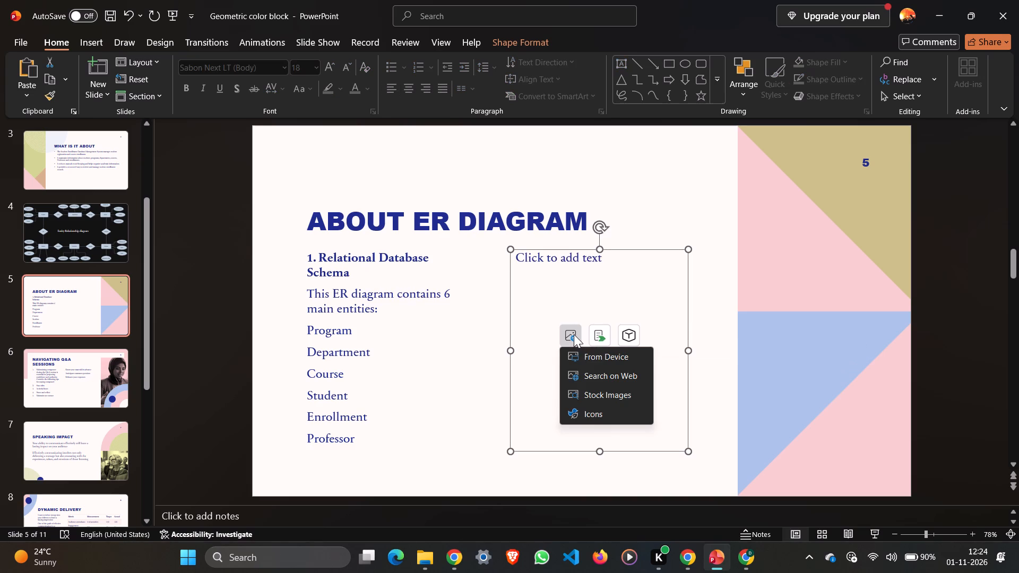
{"action": "left_click", "coordinate": [586, 358]}
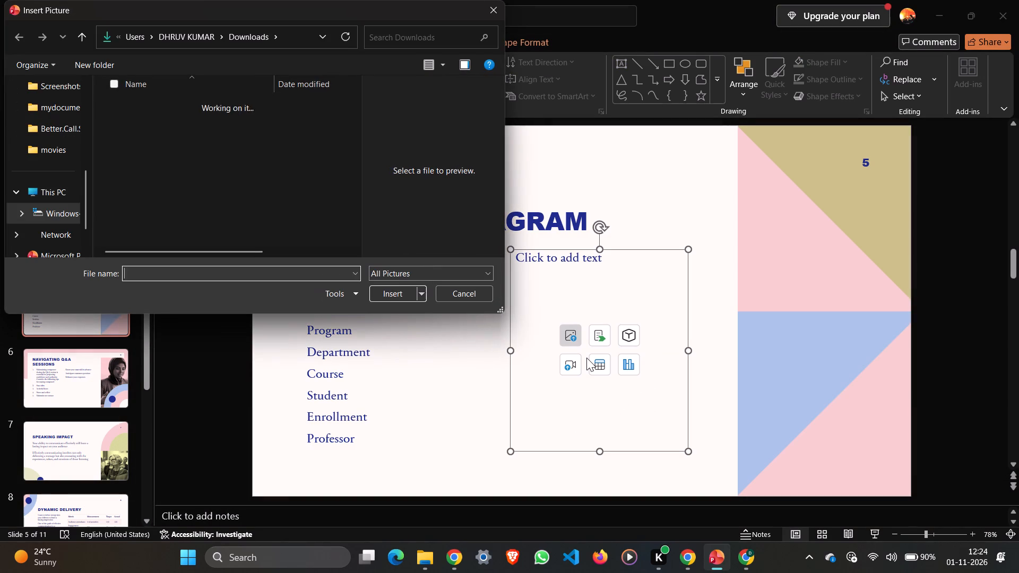
{"action": "left_click", "coordinate": [163, 142]}
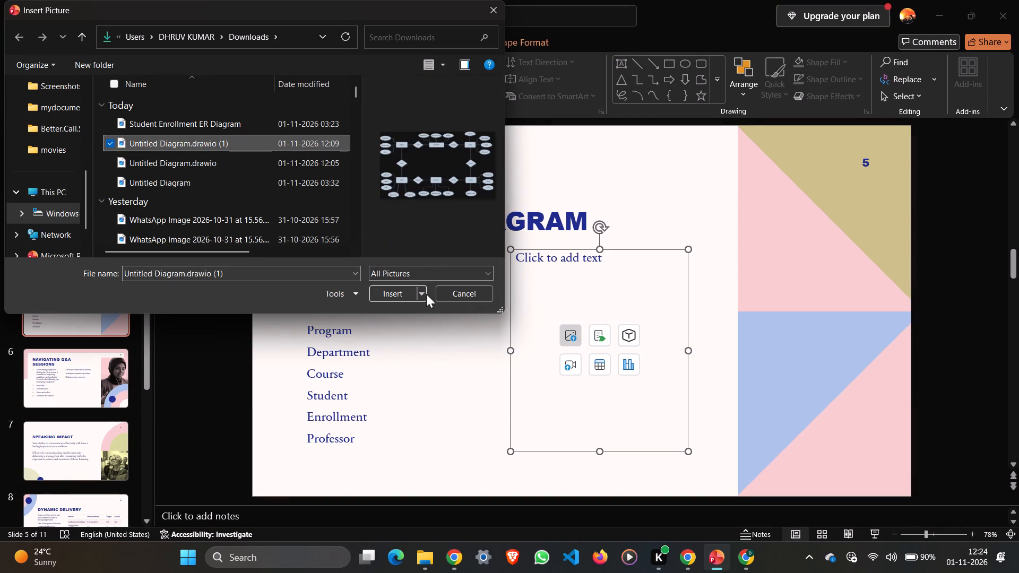
{"action": "left_click", "coordinate": [383, 285]}
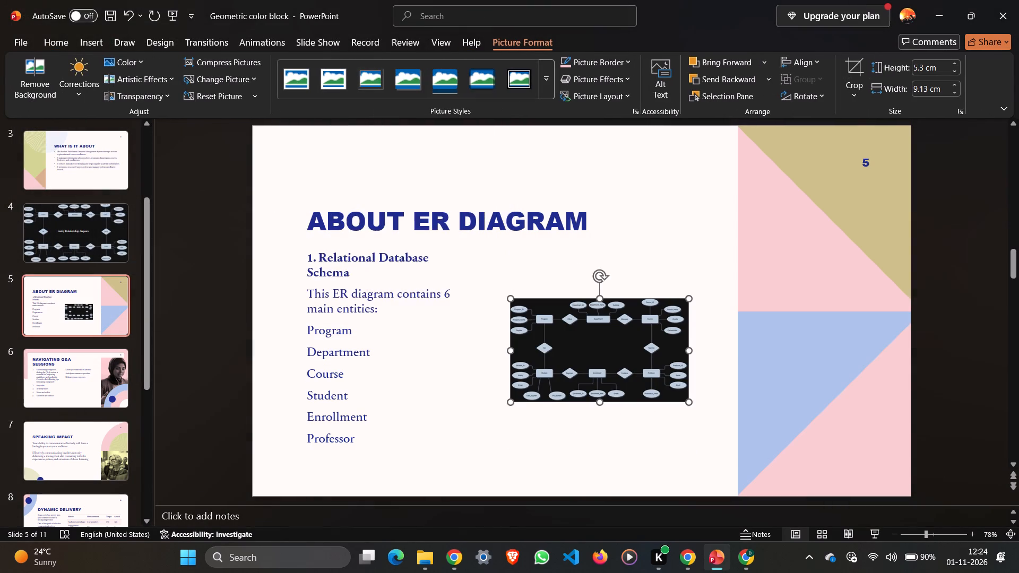
Stretch slide 5's ER diagram picture to about 9.4 cm high and widen it on both sides, almost up to the coloured shapes.
{"action": "left_click_drag", "start_coordinate": [598, 297], "coordinate": [597, 263]}
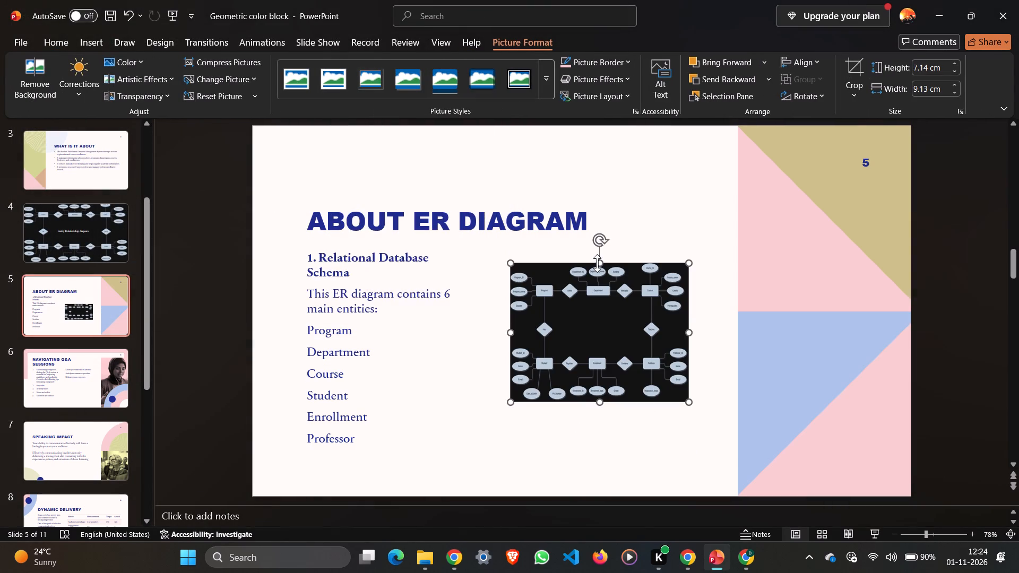
{"action": "left_click_drag", "start_coordinate": [599, 402], "coordinate": [603, 446]}
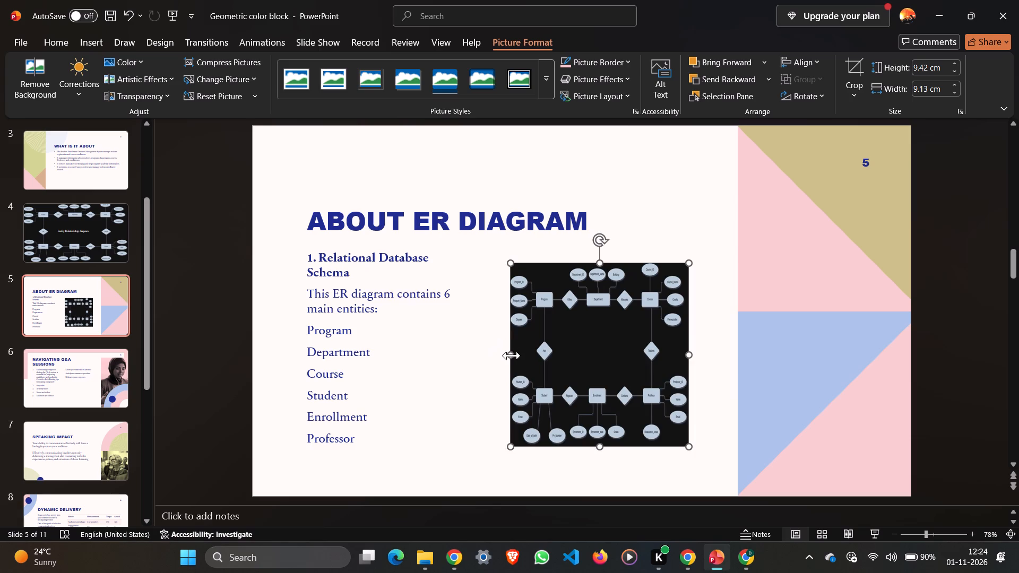
{"action": "left_click_drag", "start_coordinate": [511, 355], "coordinate": [474, 360]}
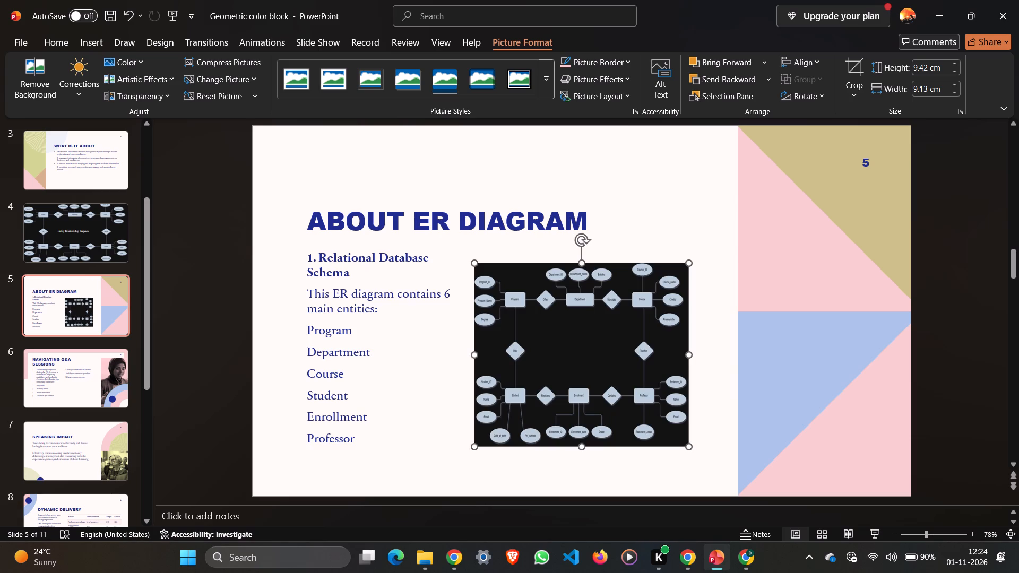
{"action": "left_click_drag", "start_coordinate": [686, 354], "coordinate": [724, 354]}
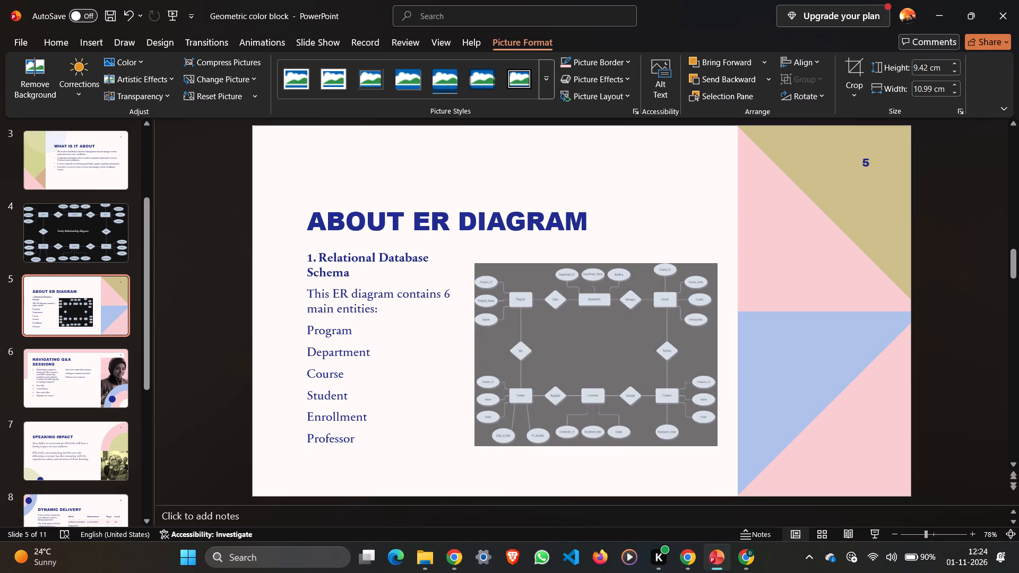
{"action": "left_click_drag", "start_coordinate": [724, 354], "coordinate": [730, 354]}
{"action": "left_click", "coordinate": [685, 226]}
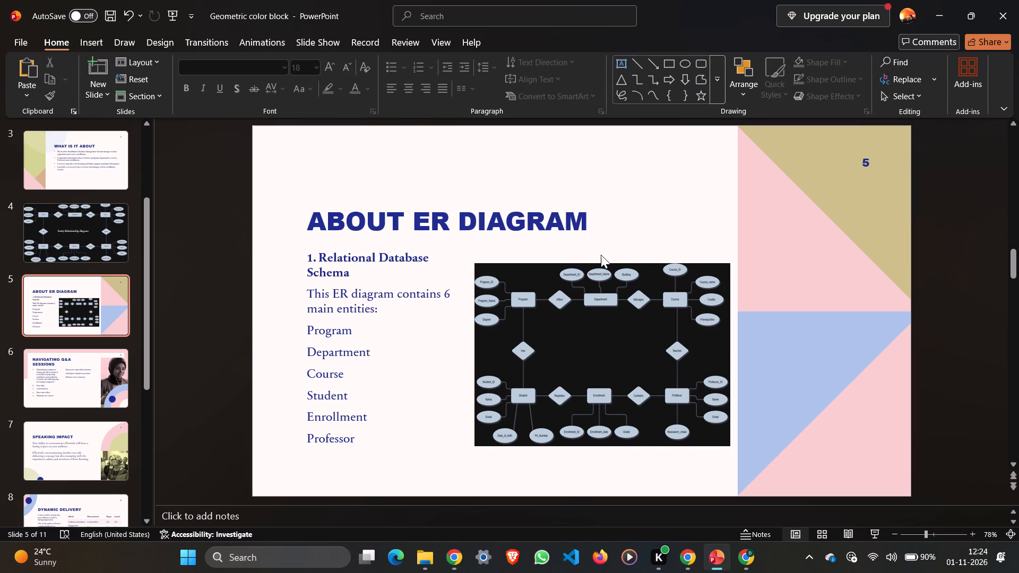
Delete the whole sample title "Navigating Q&A Sessions" from slide 6.
{"action": "left_click", "coordinate": [90, 371]}
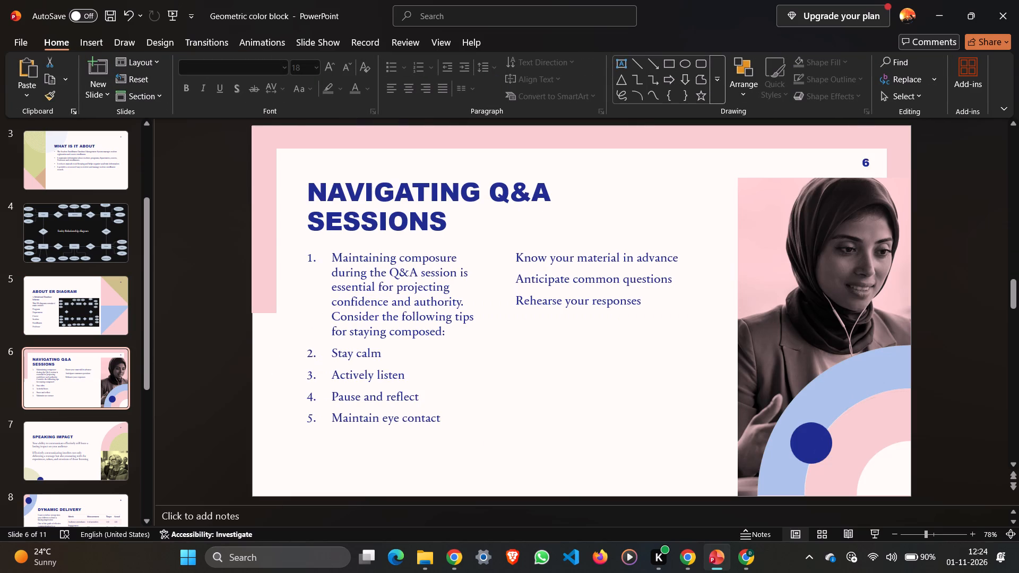
{"action": "left_click", "coordinate": [445, 223]}
{"action": "key", "text": "BackSpace"}
{"action": "key", "text": "BackSpace"}
{"action": "key", "text": "BackSpace"}
{"action": "key", "text": "BackSpace"}
{"action": "key", "text": "BackSpace"}
{"action": "key", "text": "BackSpace"}
{"action": "key", "text": "BackSpace"}
{"action": "key", "text": "BackSpace"}
{"action": "key", "text": "BackSpace"}
{"action": "key", "text": "BackSpace"}
{"action": "key", "text": "BackSpace"}
{"action": "key", "text": "BackSpace"}
{"action": "key", "text": "BackSpace"}
{"action": "key", "text": "BackSpace"}
{"action": "key", "text": "BackSpace"}
{"action": "key", "text": "BackSpace"}
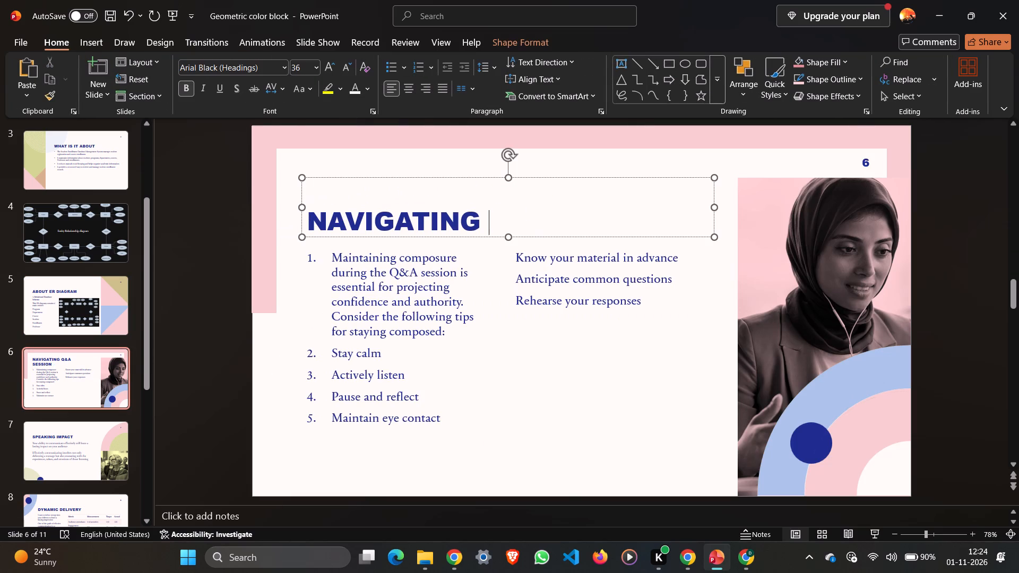
{"action": "key", "text": "BackSpace"}
{"action": "key", "text": "BackSpace"}
{"action": "key", "text": "BackSpace"}
{"action": "key", "text": "BackSpace"}
{"action": "key", "text": "BackSpace"}
{"action": "key", "text": "BackSpace"}
{"action": "key", "text": "BackSpace"}
{"action": "key", "text": "BackSpace"}
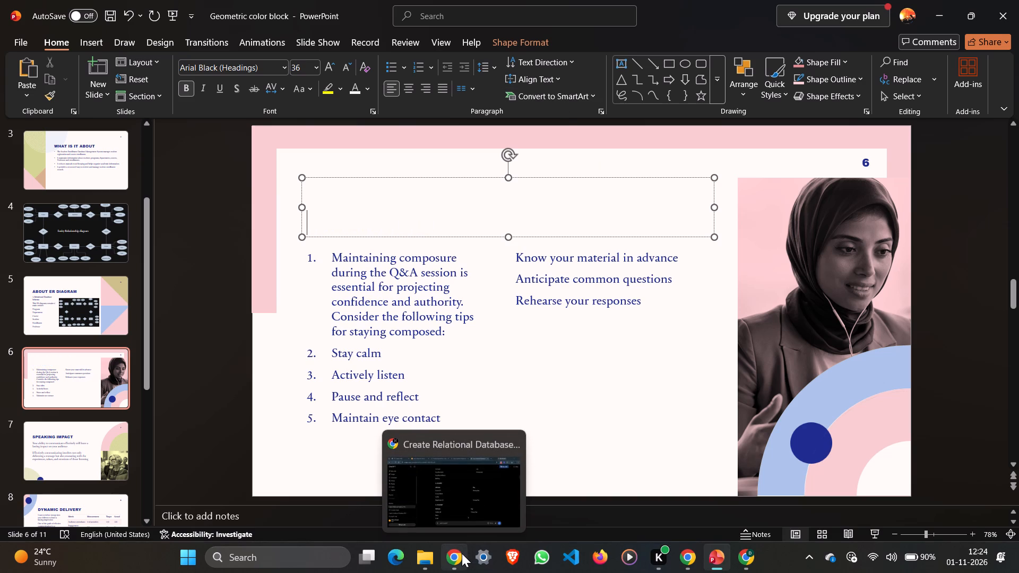
Delete the sample photo of the woman from slide 6.
{"action": "left_click", "coordinate": [817, 354]}
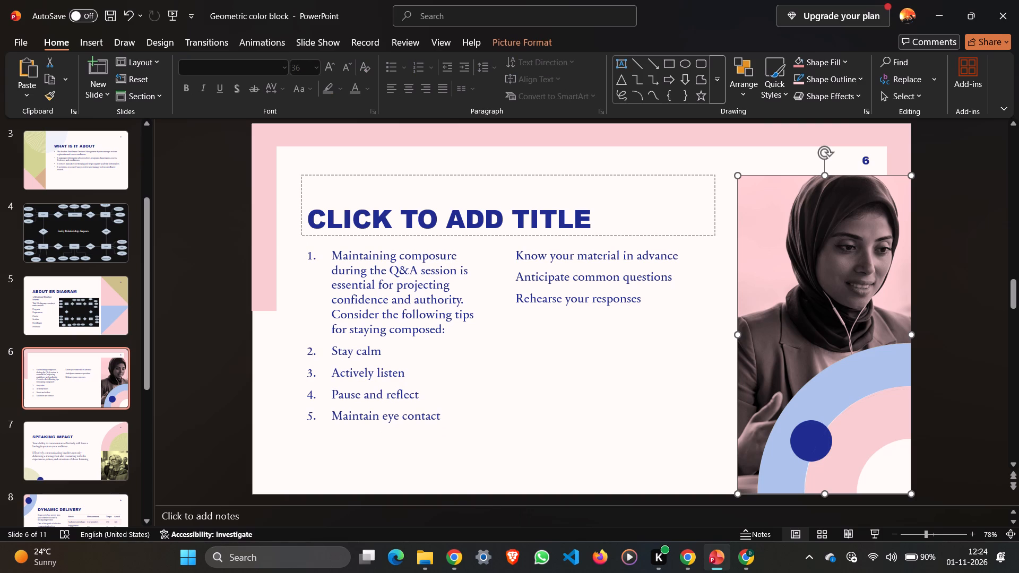
{"action": "key", "text": "BackSpace"}
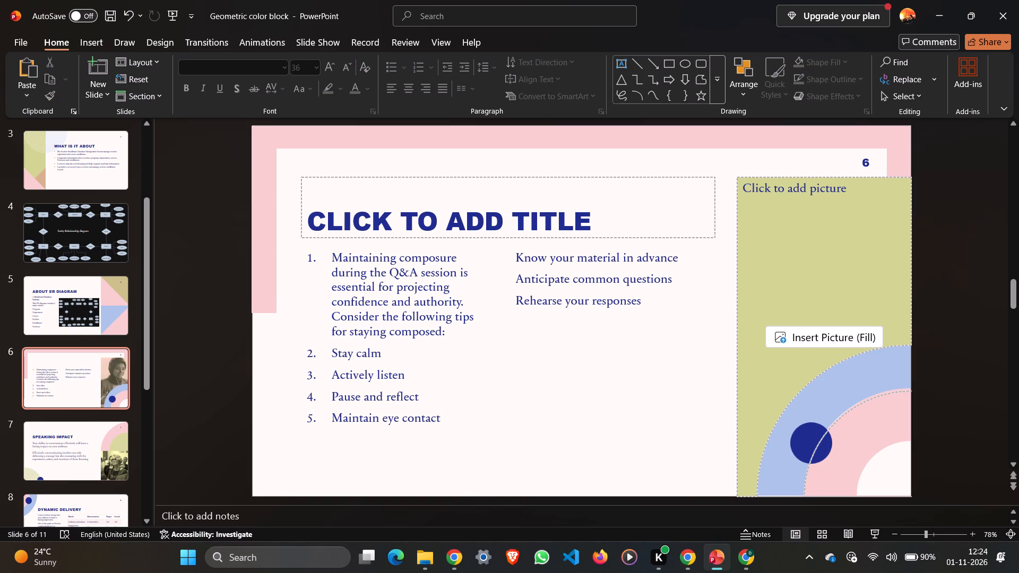
Switch to Chrome and search Google for "mysql" in a new tab.
{"action": "key", "text": "alt+Tab"}
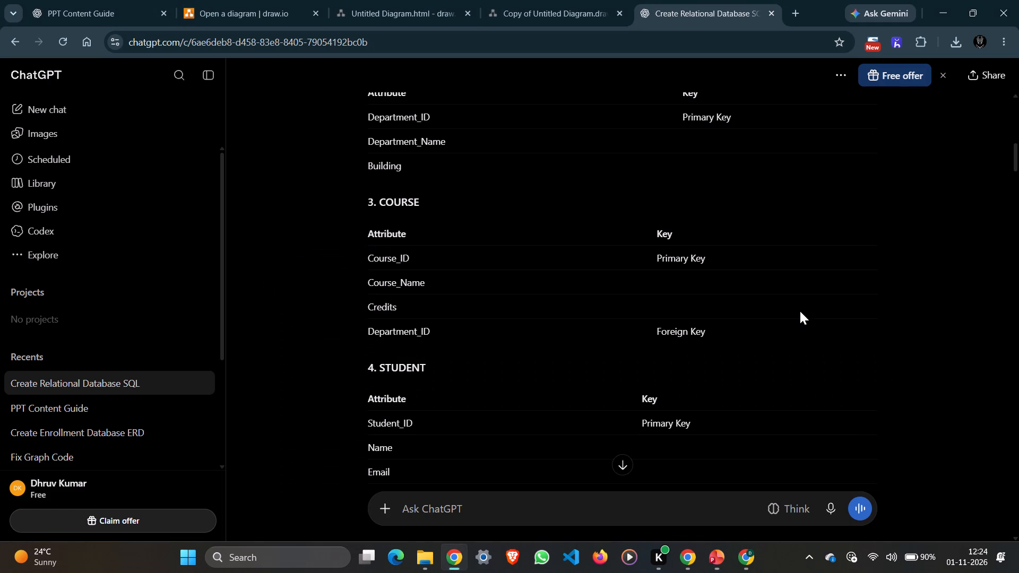
{"action": "left_click", "coordinate": [792, 15]}
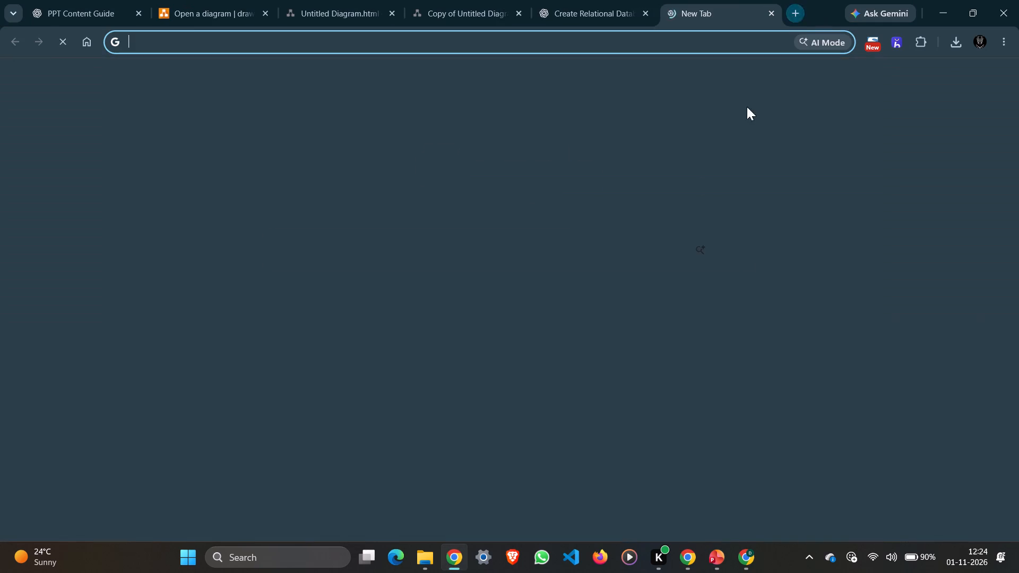
{"action": "key", "text": "BackSpace"}
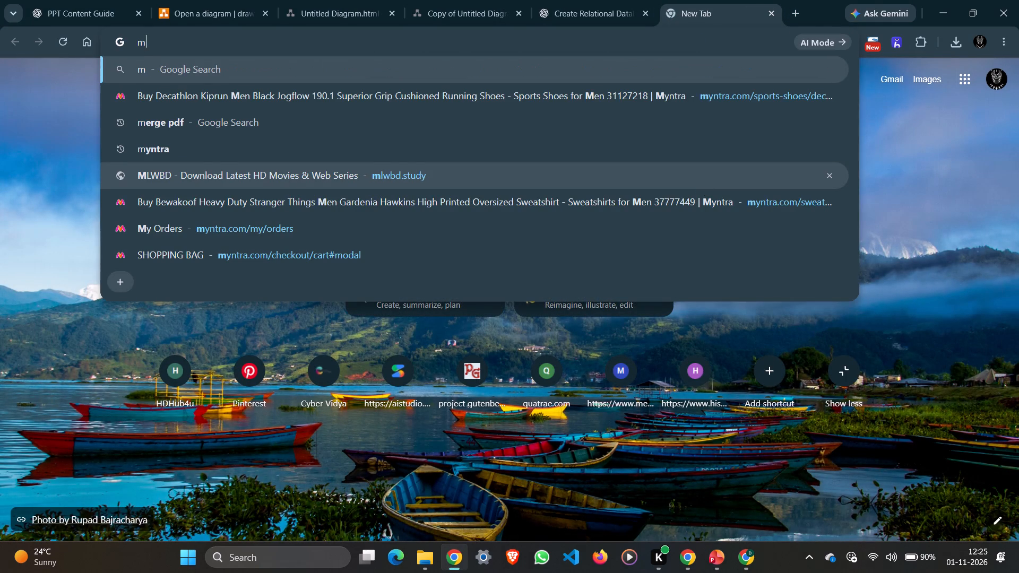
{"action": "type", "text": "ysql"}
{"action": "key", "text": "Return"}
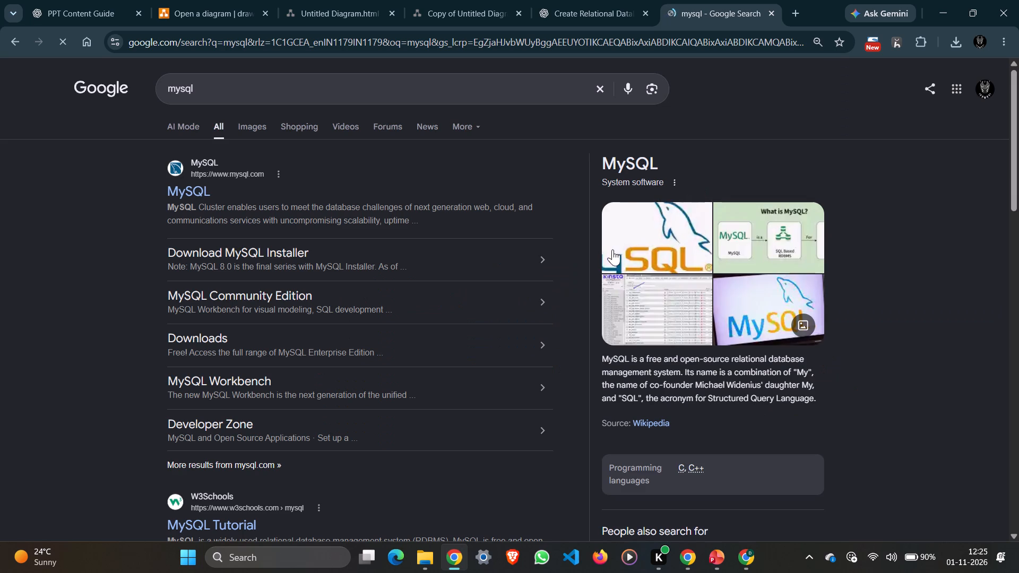
Find the MySQL dolphin logo from Pipedream among the image results and save it to Downloads as orig.png.
{"action": "left_click", "coordinate": [258, 127]}
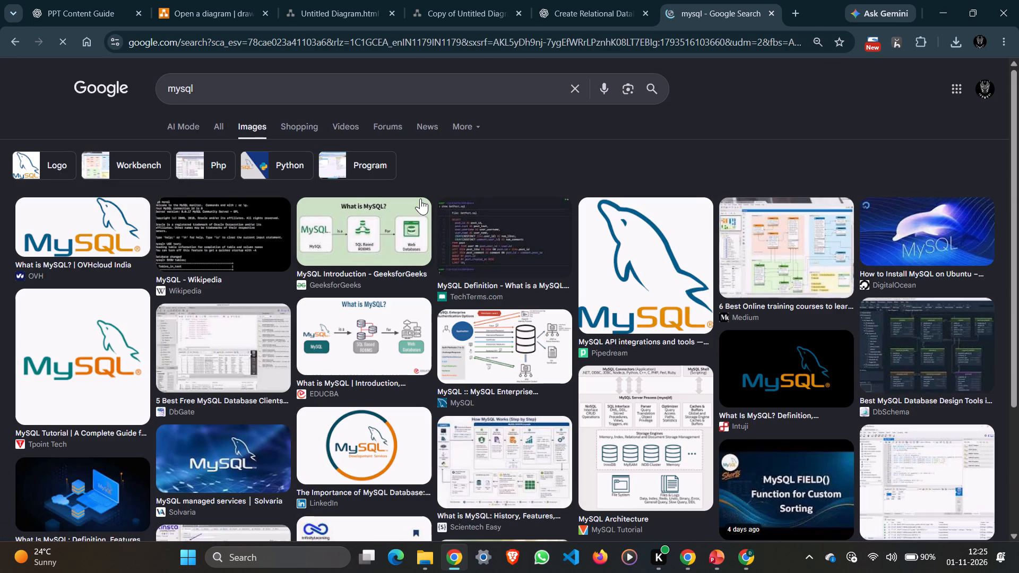
{"action": "left_click", "coordinate": [621, 280]}
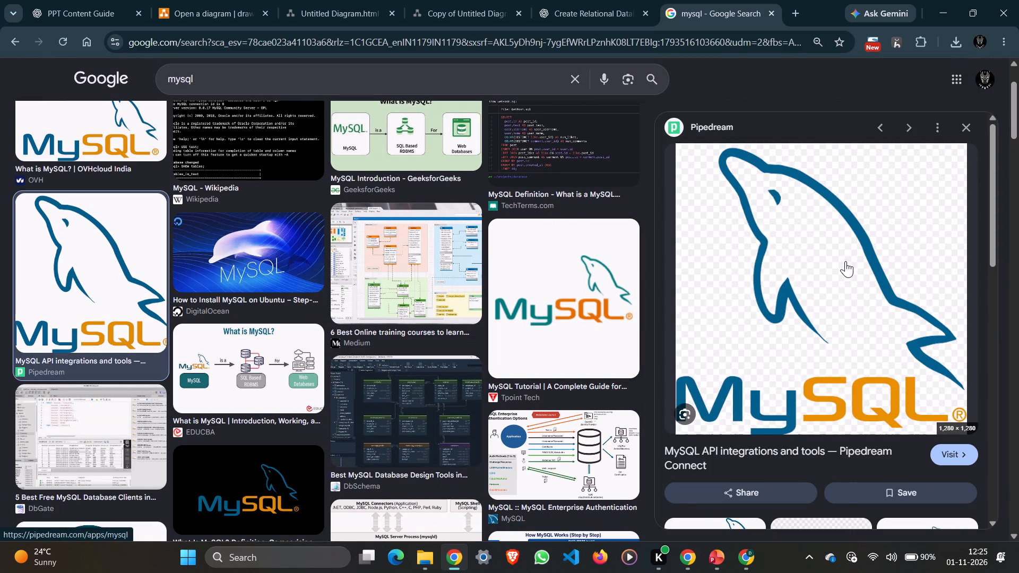
{"action": "right_click", "coordinate": [845, 261]}
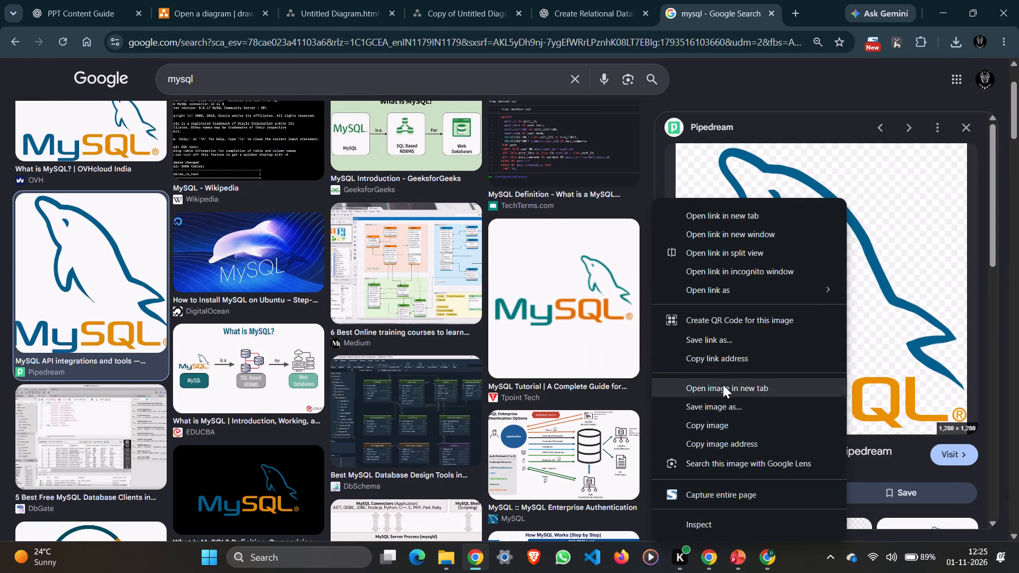
{"action": "left_click", "coordinate": [714, 406]}
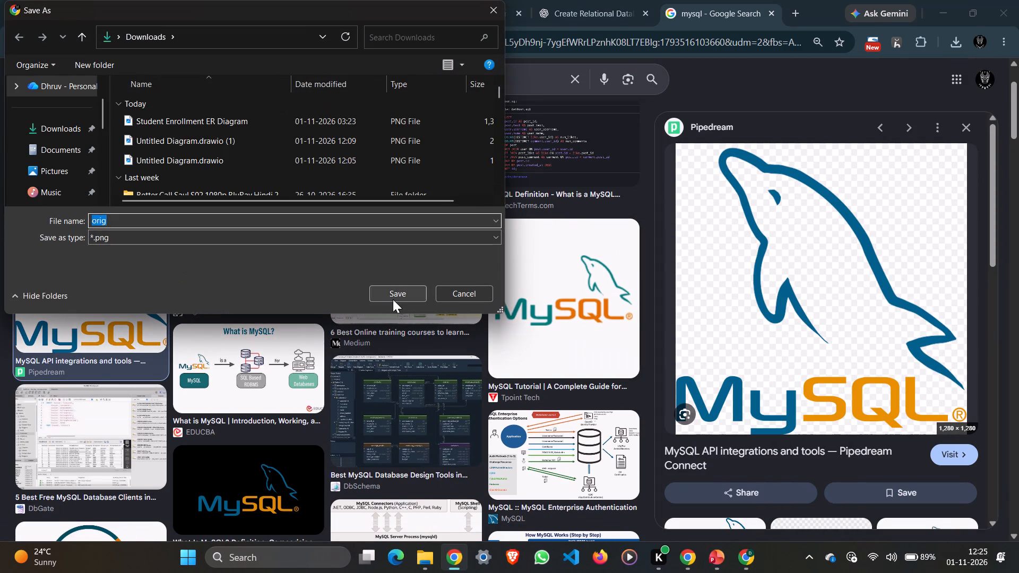
{"action": "left_click", "coordinate": [63, 125]}
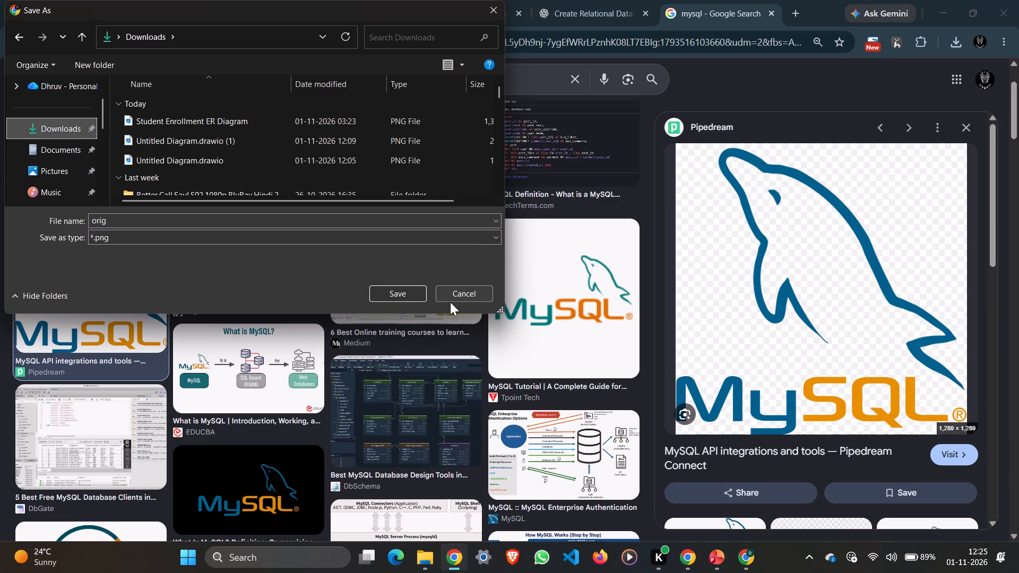
{"action": "left_click", "coordinate": [400, 301]}
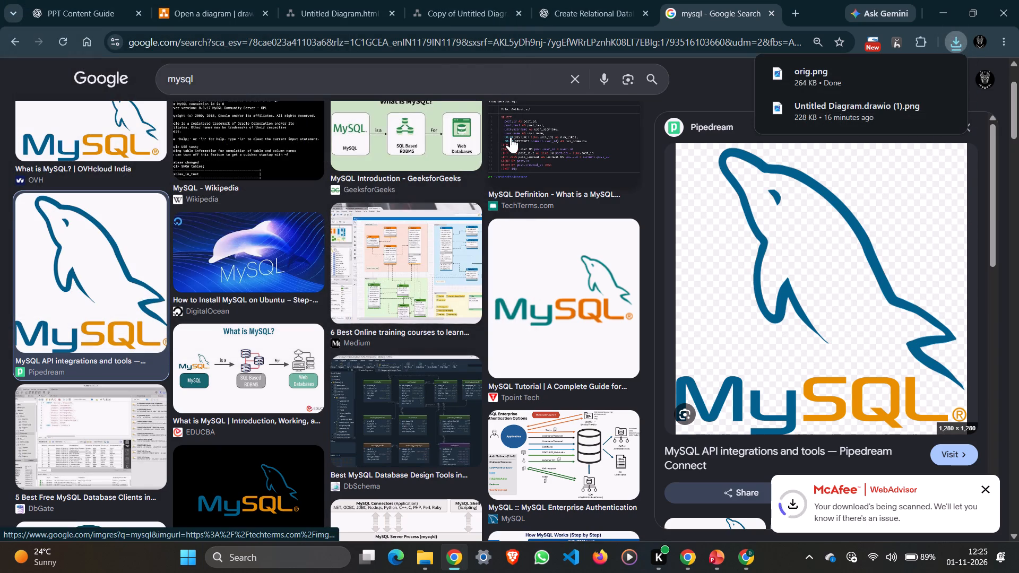
Switch to PowerPoint and insert the orig logo picture from Downloads into slide 6's empty picture placeholder.
{"action": "key", "text": "alt+Tab"}
{"action": "left_click", "coordinate": [824, 345]}
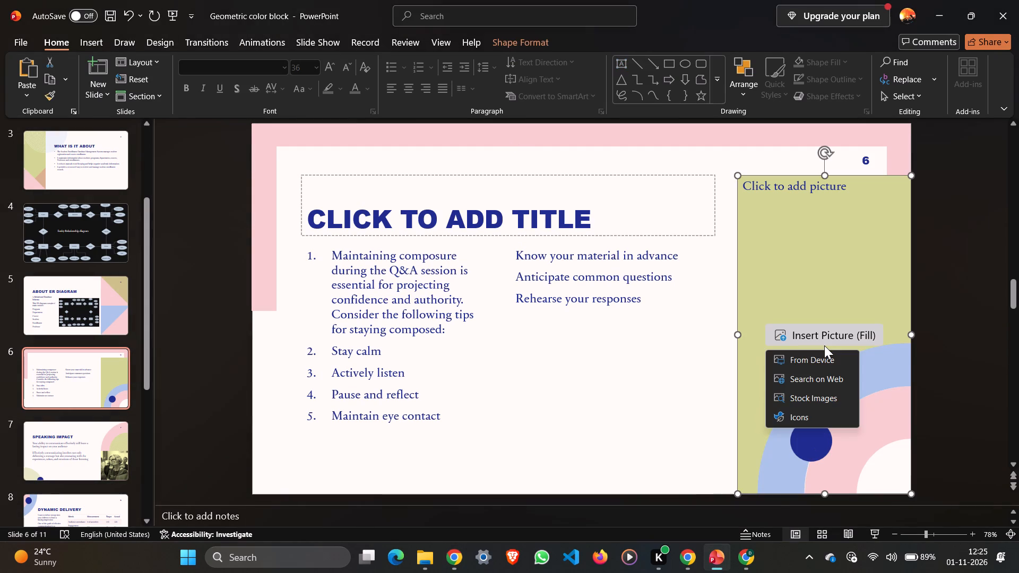
{"action": "left_click", "coordinate": [805, 364]}
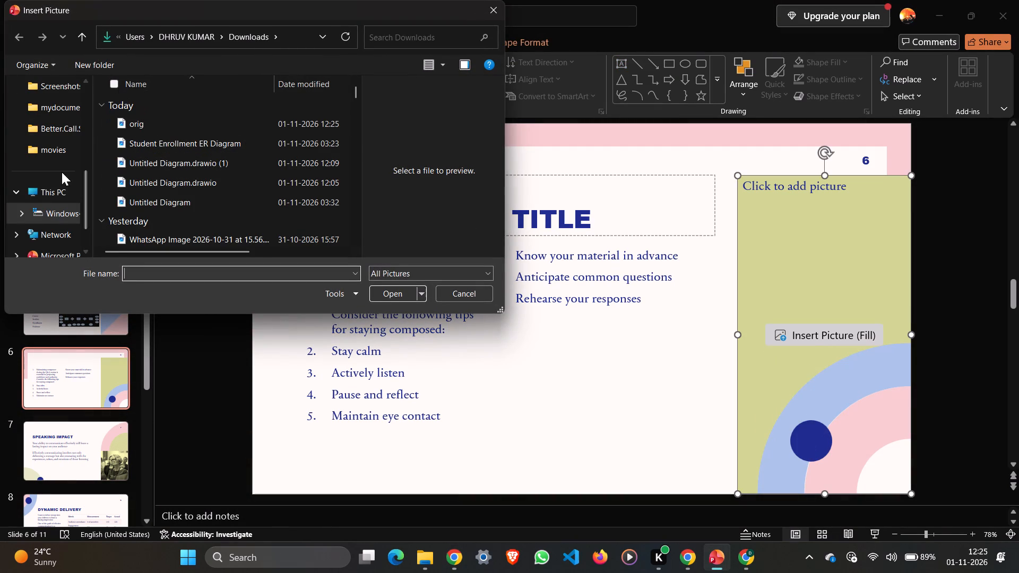
{"action": "scroll", "coordinate": [42, 116], "scroll_direction": "up", "scroll_amount": 1}
{"action": "left_click", "coordinate": [53, 174]}
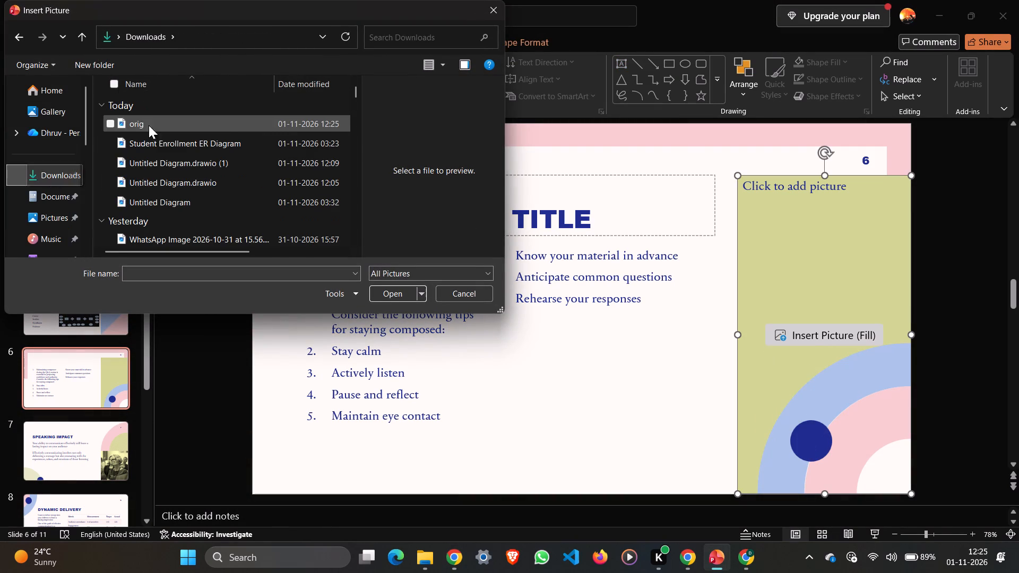
{"action": "left_click", "coordinate": [149, 123]}
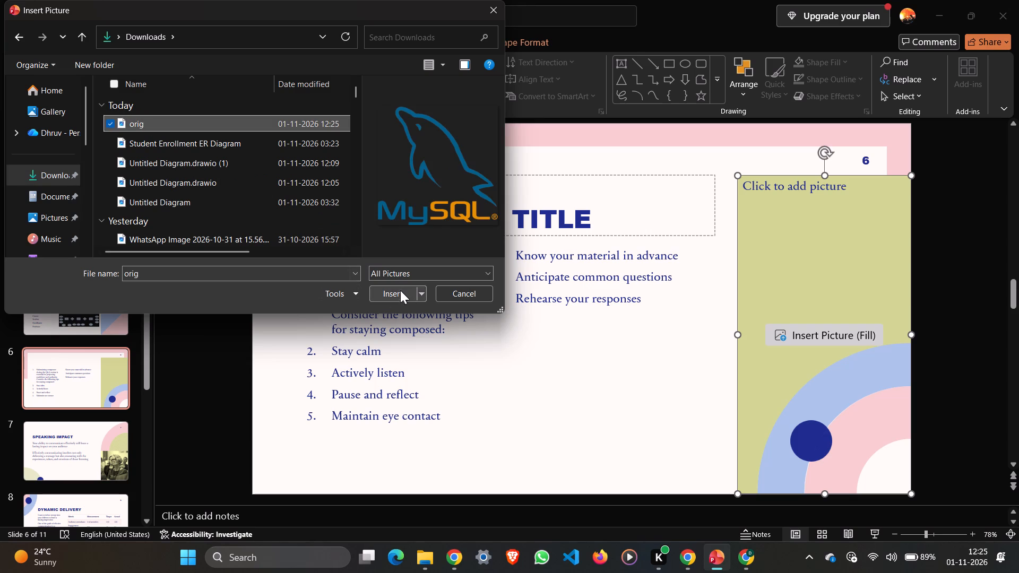
{"action": "left_click", "coordinate": [394, 293]}
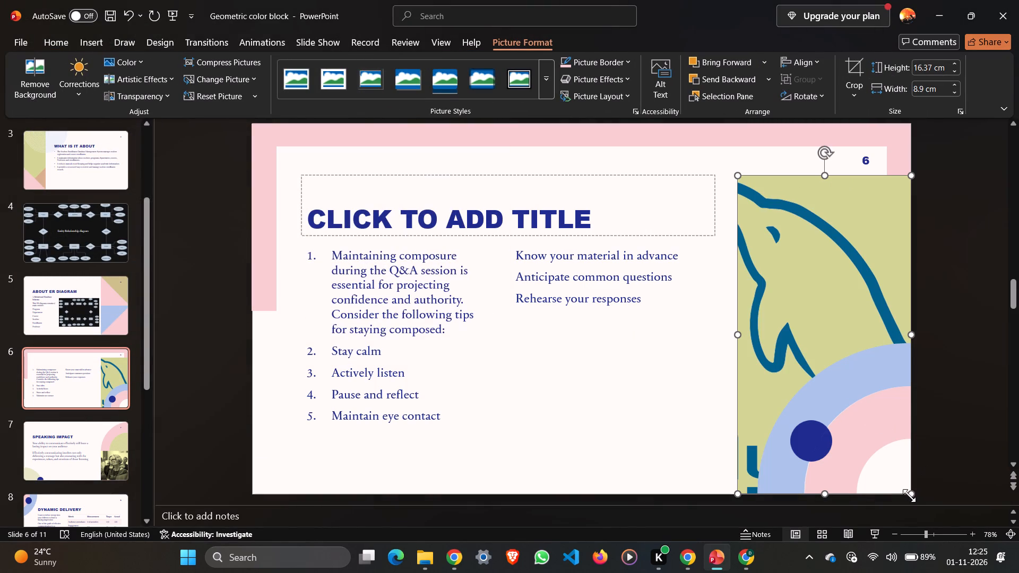
{"action": "left_click", "coordinate": [810, 326]}
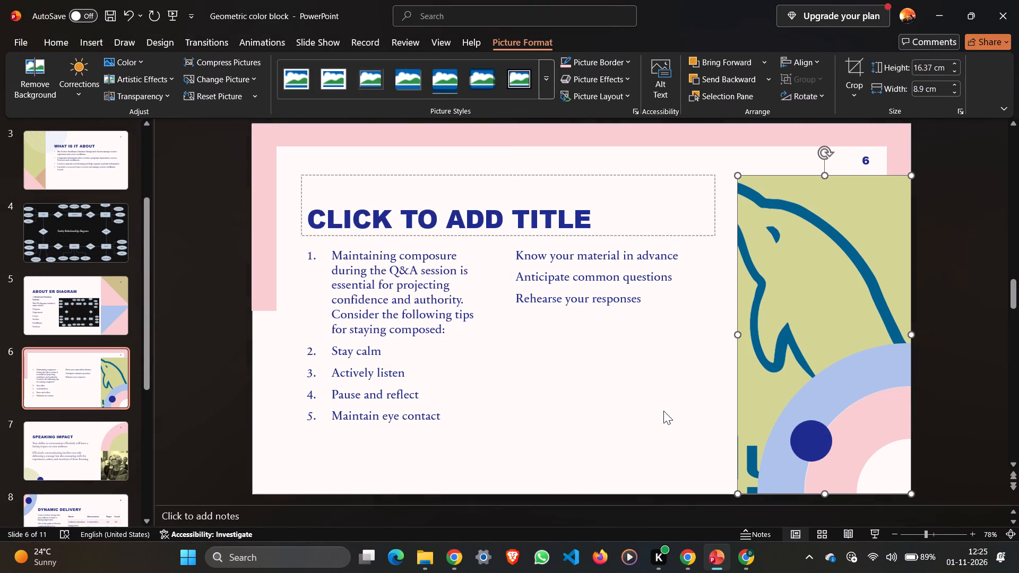
{"action": "left_click", "coordinate": [663, 411]}
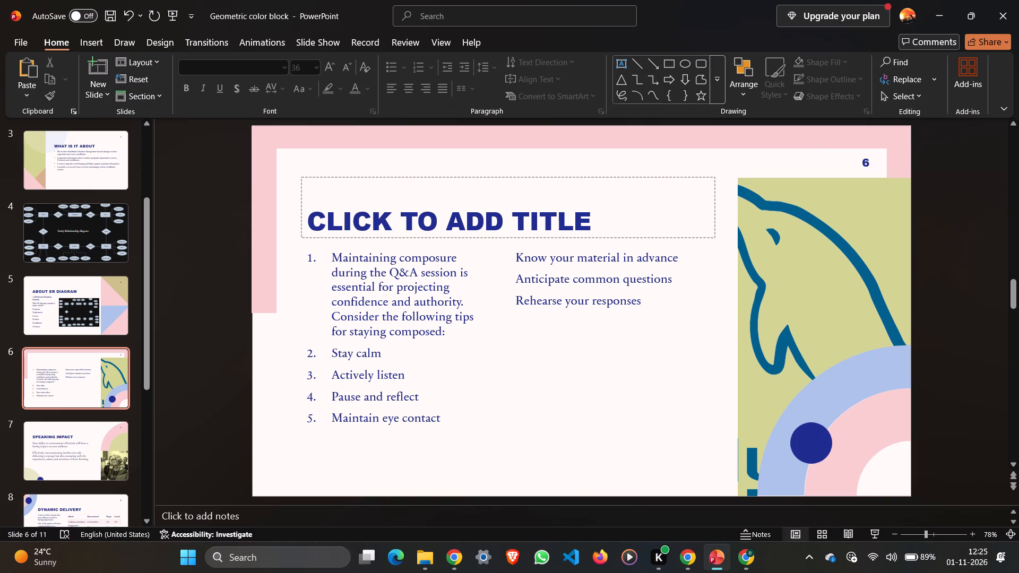
{"action": "left_click", "coordinate": [406, 334]}
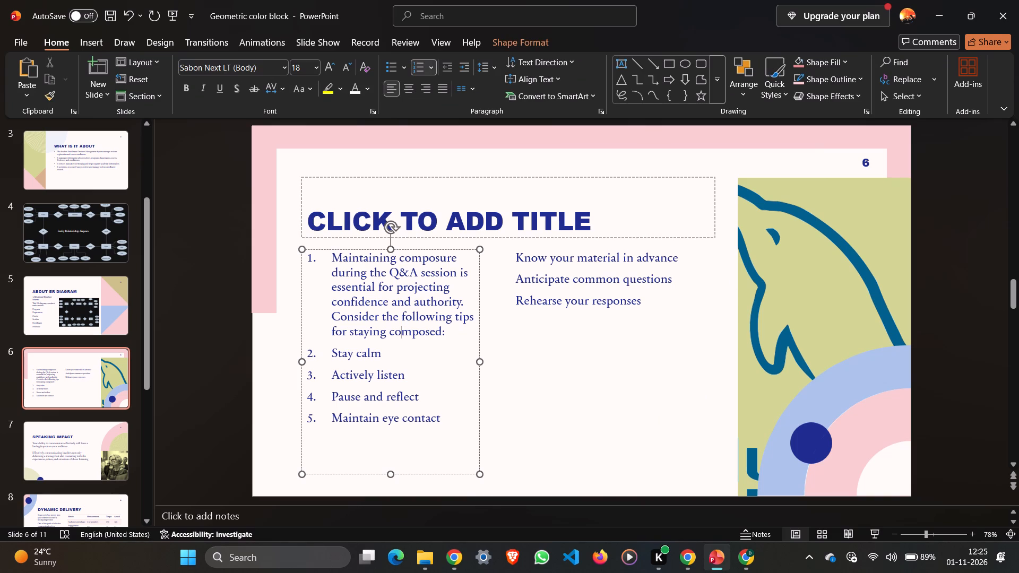
{"action": "left_click", "coordinate": [596, 210]}
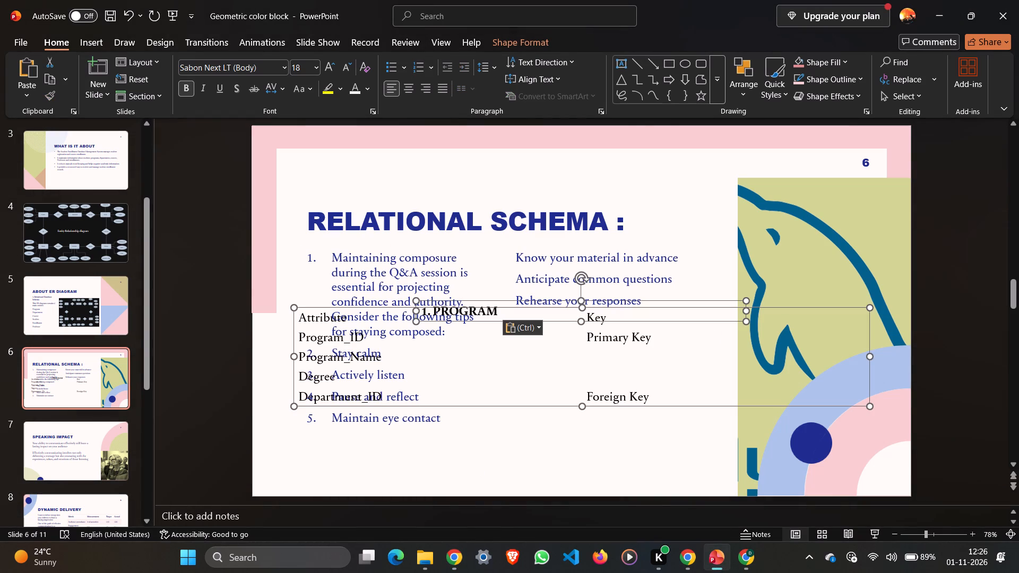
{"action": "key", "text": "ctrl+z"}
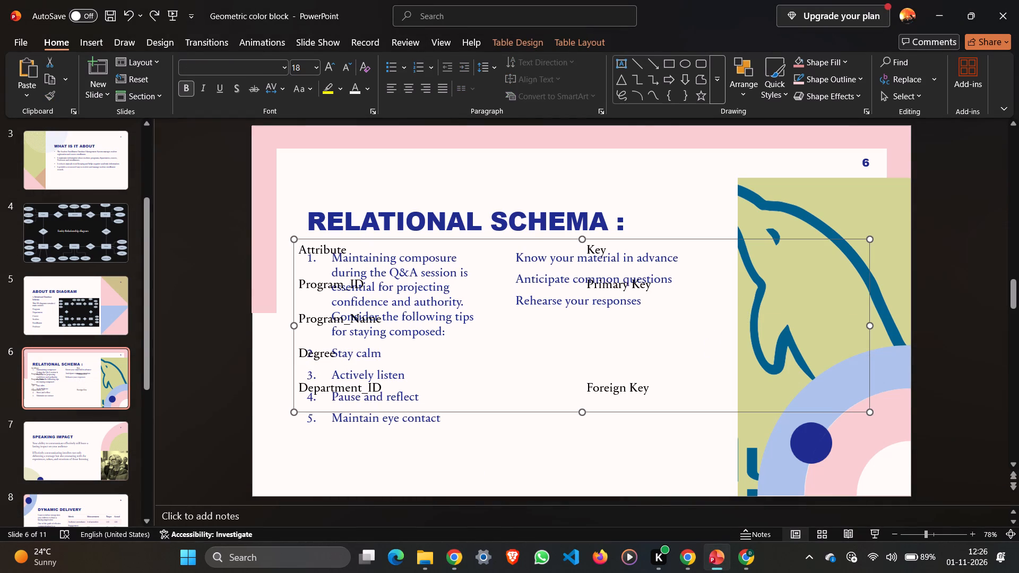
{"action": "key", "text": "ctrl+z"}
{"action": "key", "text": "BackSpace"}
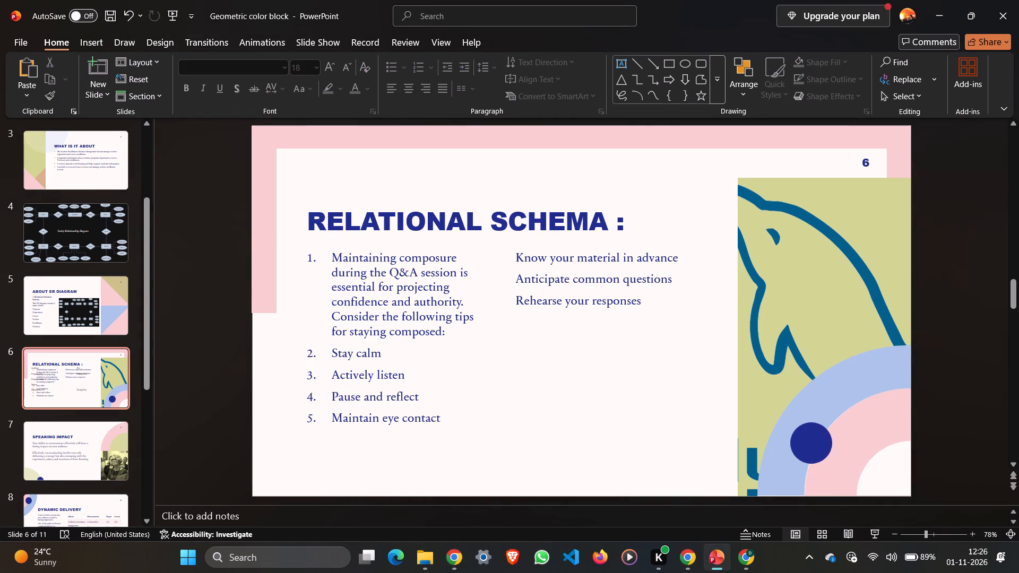
Paste the copied PROGRAM heading and attribute table onto slide 6 with the sample numbered list's text selected.
{"action": "left_click", "coordinate": [339, 284]}
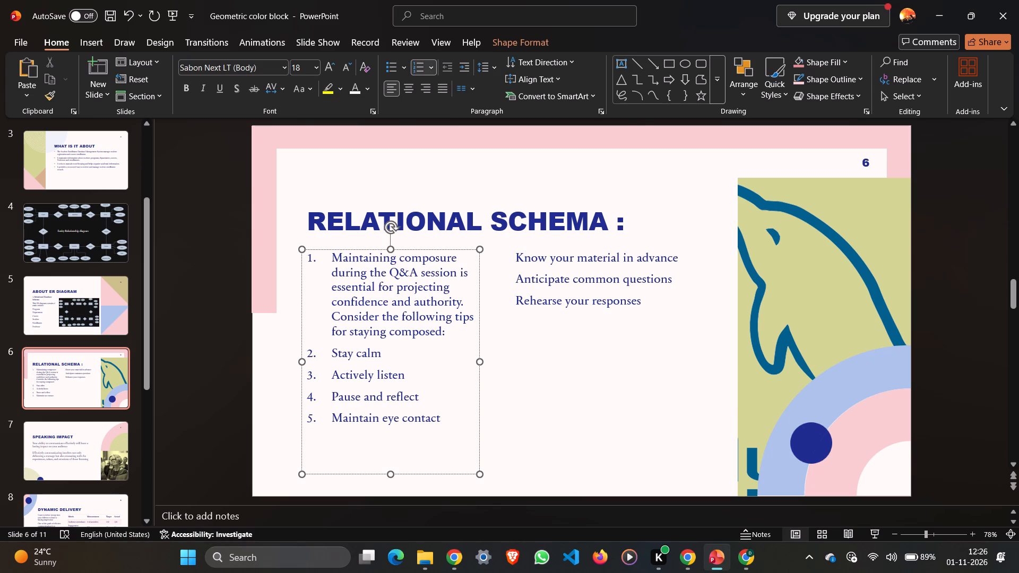
{"action": "left_click_drag", "start_coordinate": [306, 259], "coordinate": [439, 424]}
{"action": "key", "text": "ctrl+a"}
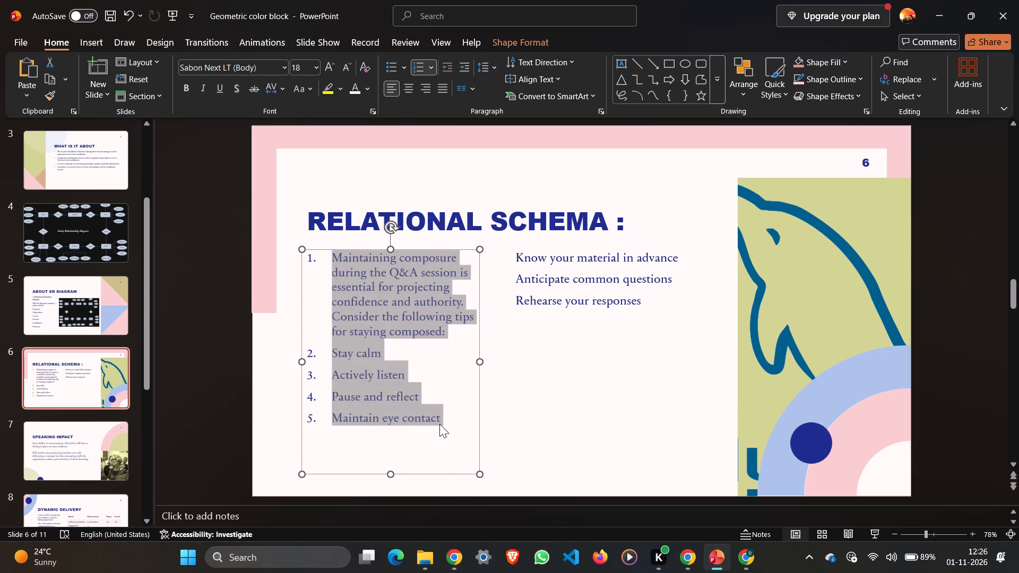
{"action": "key", "text": "ctrl+v"}
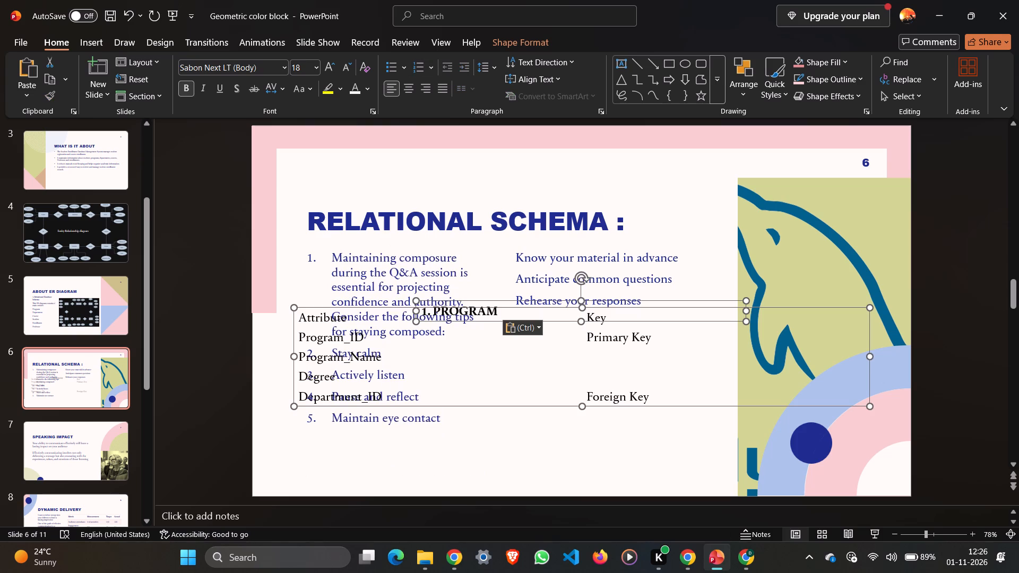
Delete all the sample numbered text about maintaining composure from slide 6's first text column.
{"action": "left_click", "coordinate": [383, 275]}
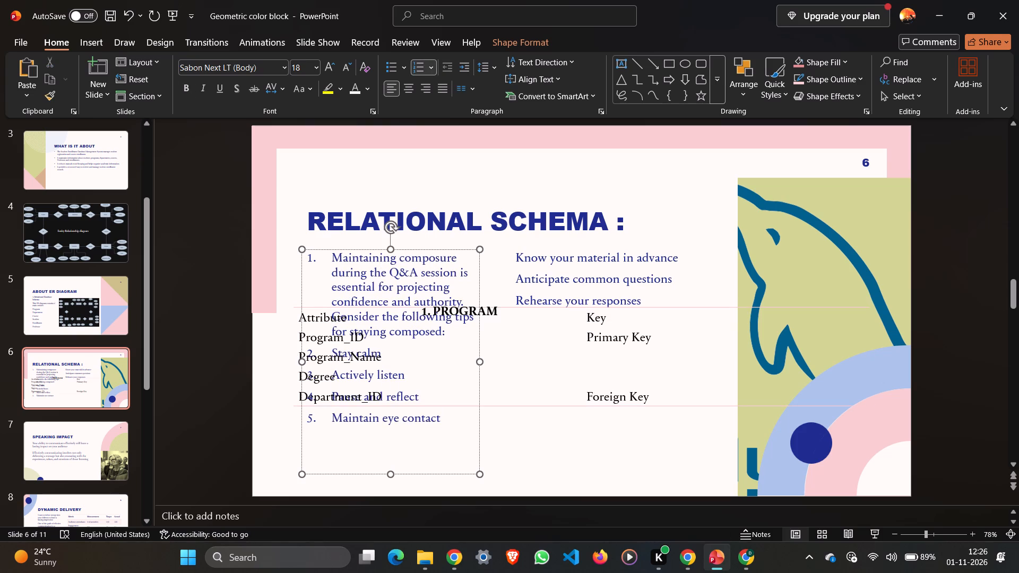
{"action": "key", "text": "BackSpace"}
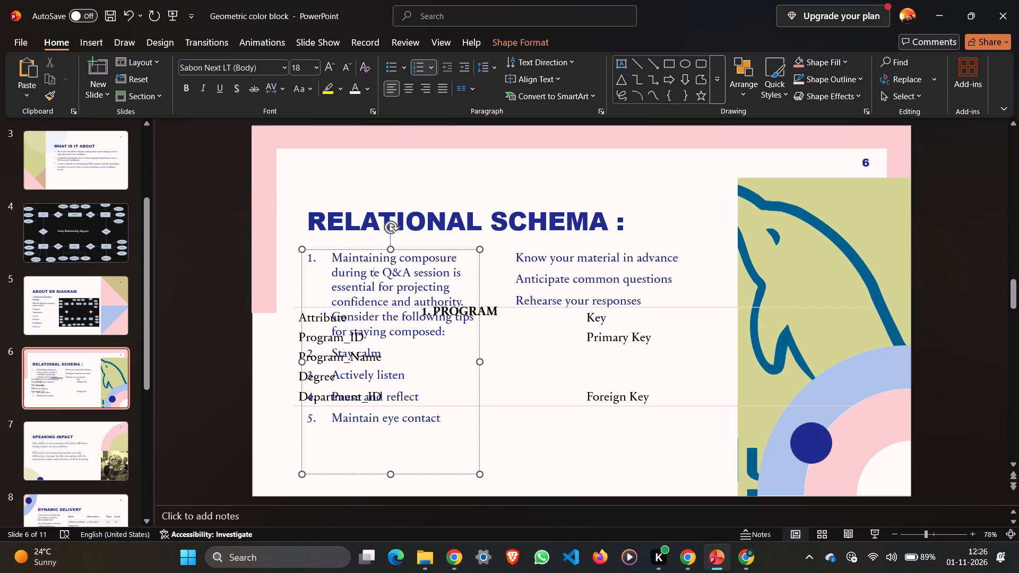
{"action": "key", "text": "ctrl+a"}
{"action": "key", "text": "BackSpace"}
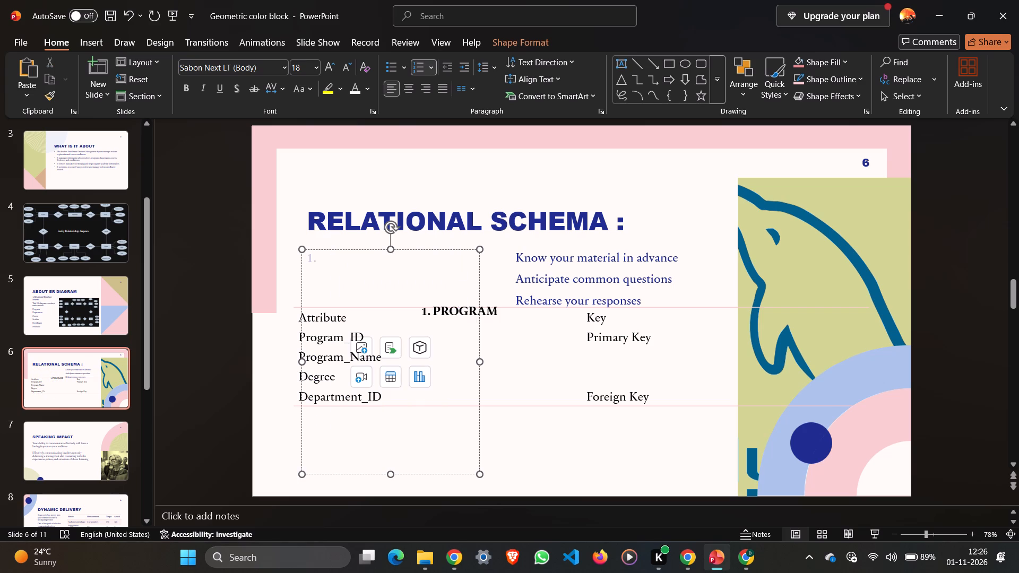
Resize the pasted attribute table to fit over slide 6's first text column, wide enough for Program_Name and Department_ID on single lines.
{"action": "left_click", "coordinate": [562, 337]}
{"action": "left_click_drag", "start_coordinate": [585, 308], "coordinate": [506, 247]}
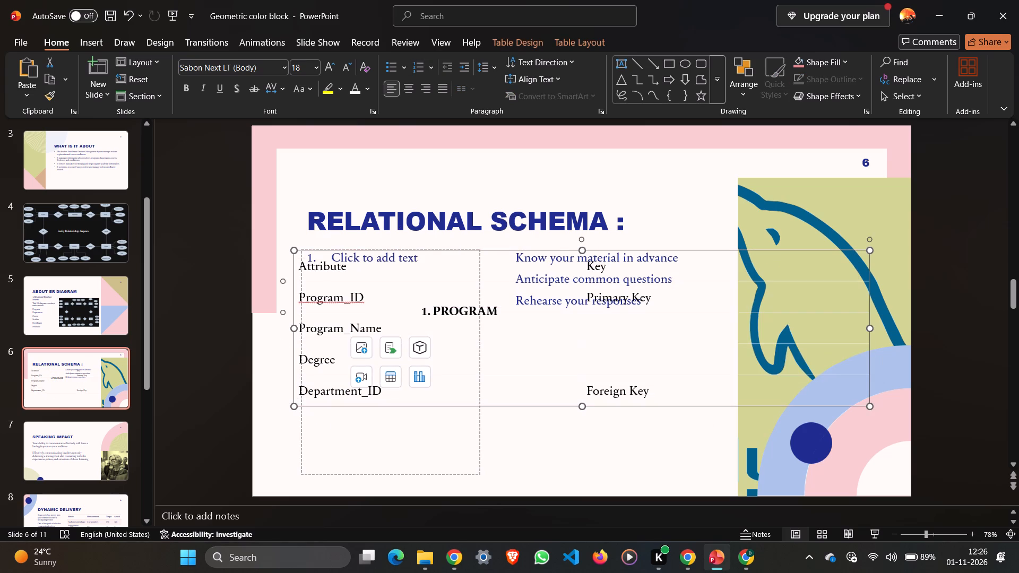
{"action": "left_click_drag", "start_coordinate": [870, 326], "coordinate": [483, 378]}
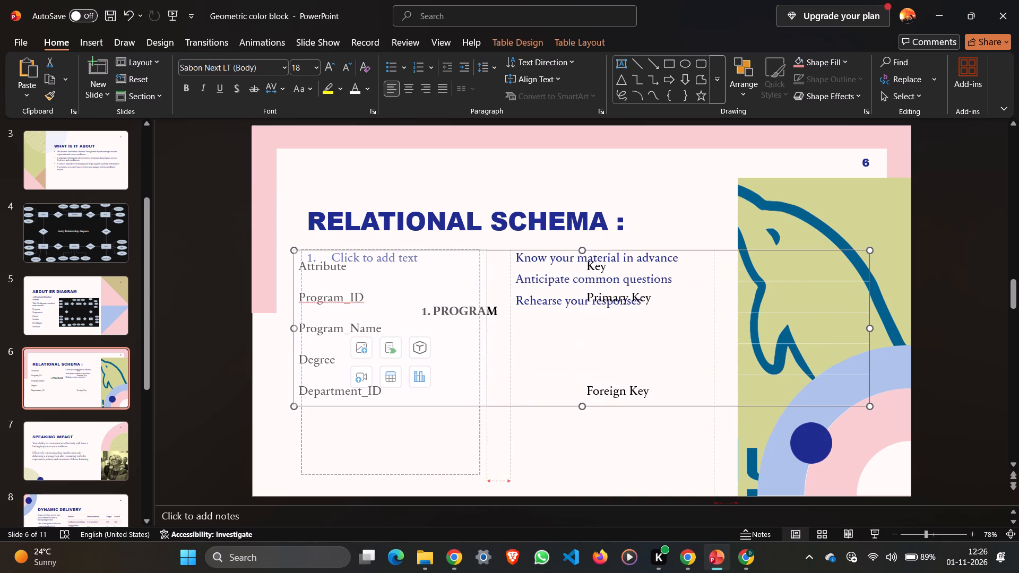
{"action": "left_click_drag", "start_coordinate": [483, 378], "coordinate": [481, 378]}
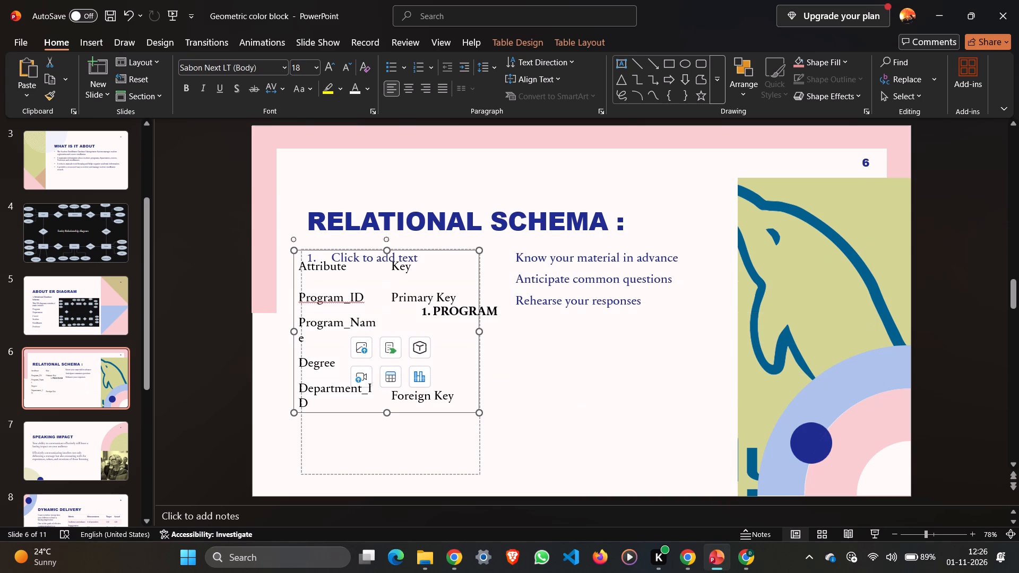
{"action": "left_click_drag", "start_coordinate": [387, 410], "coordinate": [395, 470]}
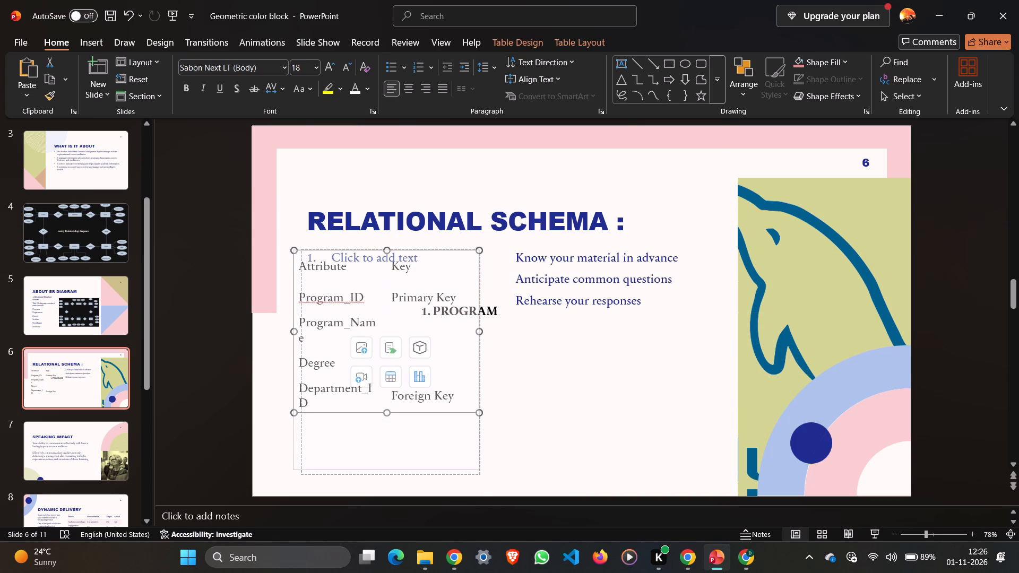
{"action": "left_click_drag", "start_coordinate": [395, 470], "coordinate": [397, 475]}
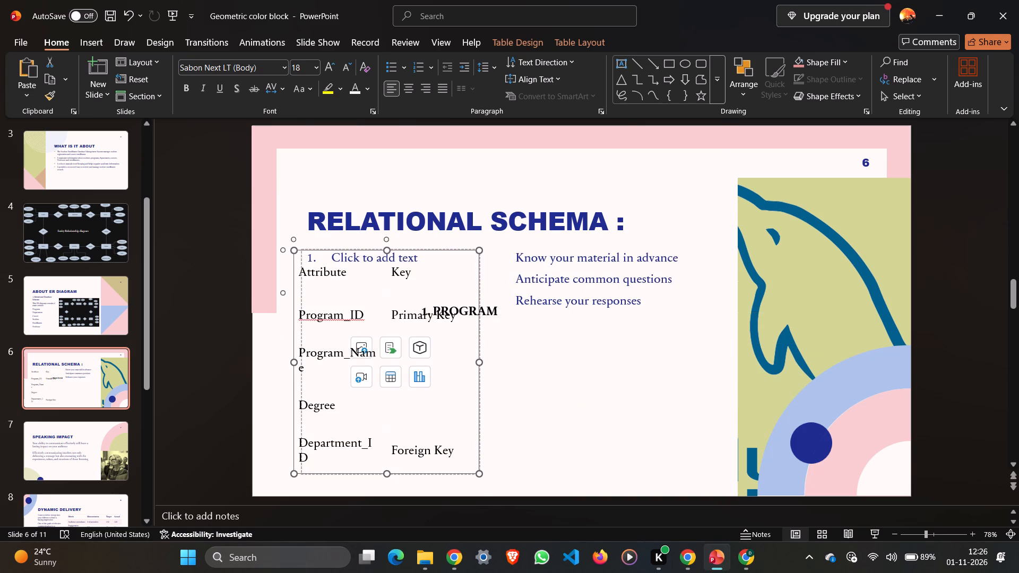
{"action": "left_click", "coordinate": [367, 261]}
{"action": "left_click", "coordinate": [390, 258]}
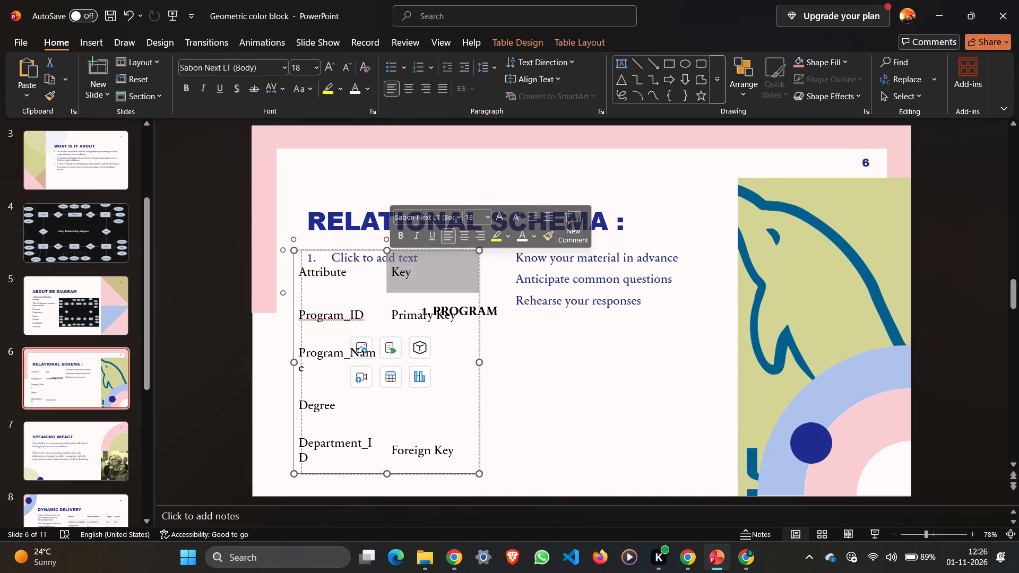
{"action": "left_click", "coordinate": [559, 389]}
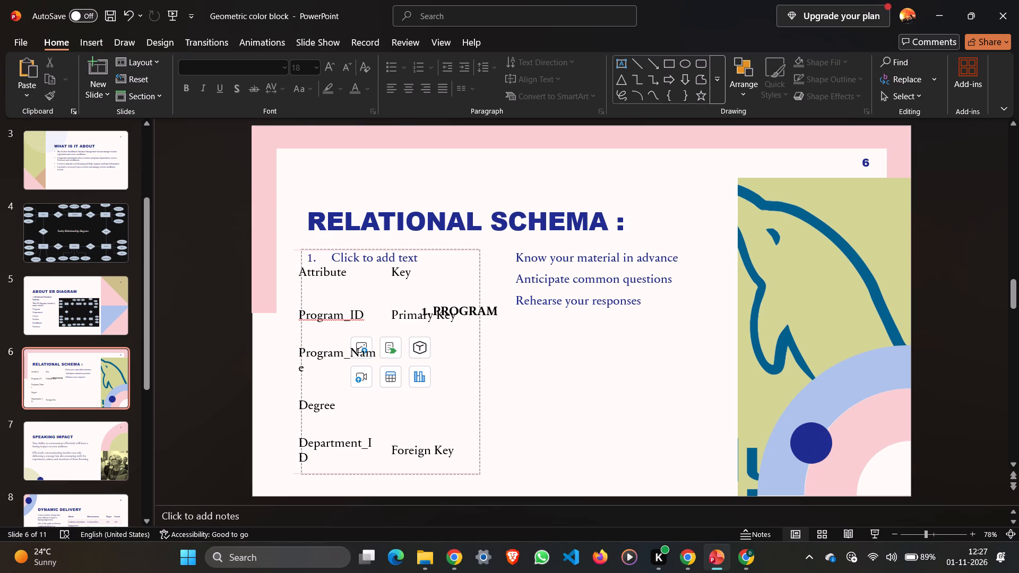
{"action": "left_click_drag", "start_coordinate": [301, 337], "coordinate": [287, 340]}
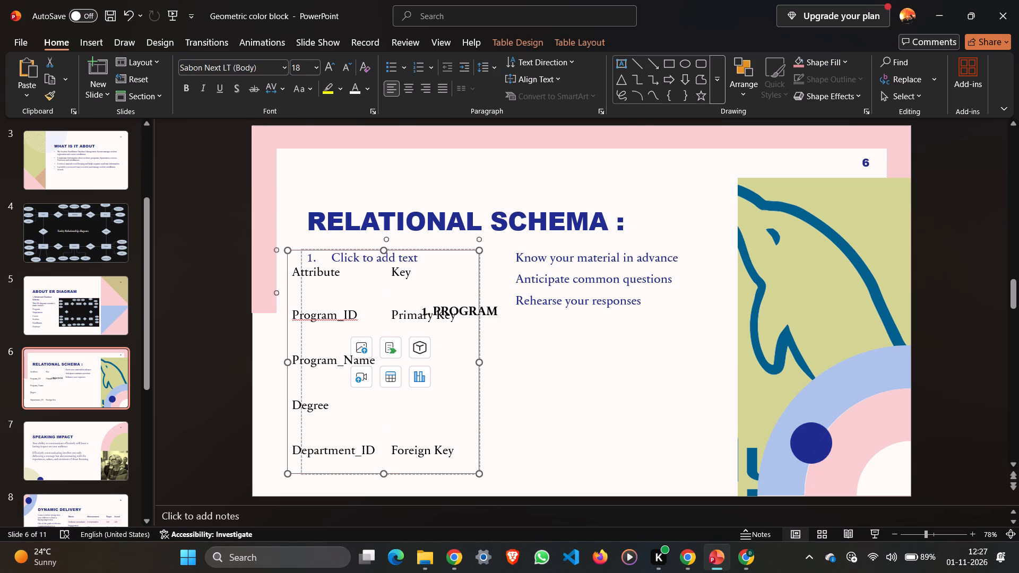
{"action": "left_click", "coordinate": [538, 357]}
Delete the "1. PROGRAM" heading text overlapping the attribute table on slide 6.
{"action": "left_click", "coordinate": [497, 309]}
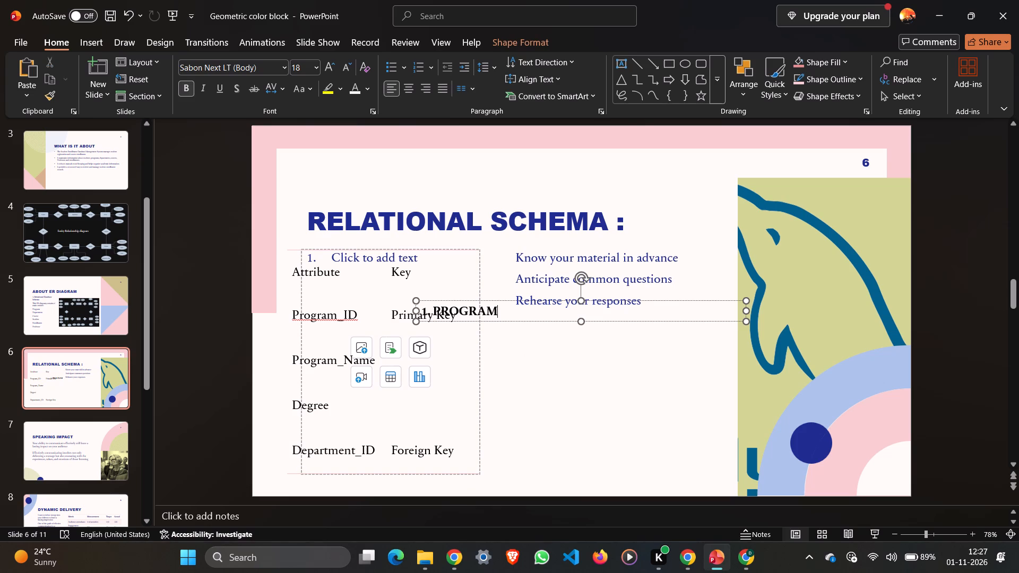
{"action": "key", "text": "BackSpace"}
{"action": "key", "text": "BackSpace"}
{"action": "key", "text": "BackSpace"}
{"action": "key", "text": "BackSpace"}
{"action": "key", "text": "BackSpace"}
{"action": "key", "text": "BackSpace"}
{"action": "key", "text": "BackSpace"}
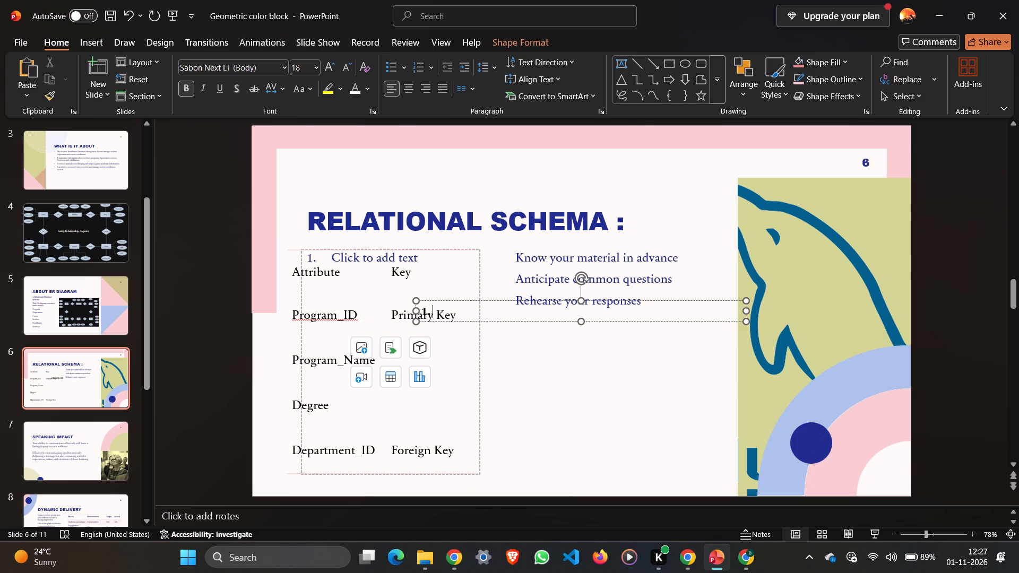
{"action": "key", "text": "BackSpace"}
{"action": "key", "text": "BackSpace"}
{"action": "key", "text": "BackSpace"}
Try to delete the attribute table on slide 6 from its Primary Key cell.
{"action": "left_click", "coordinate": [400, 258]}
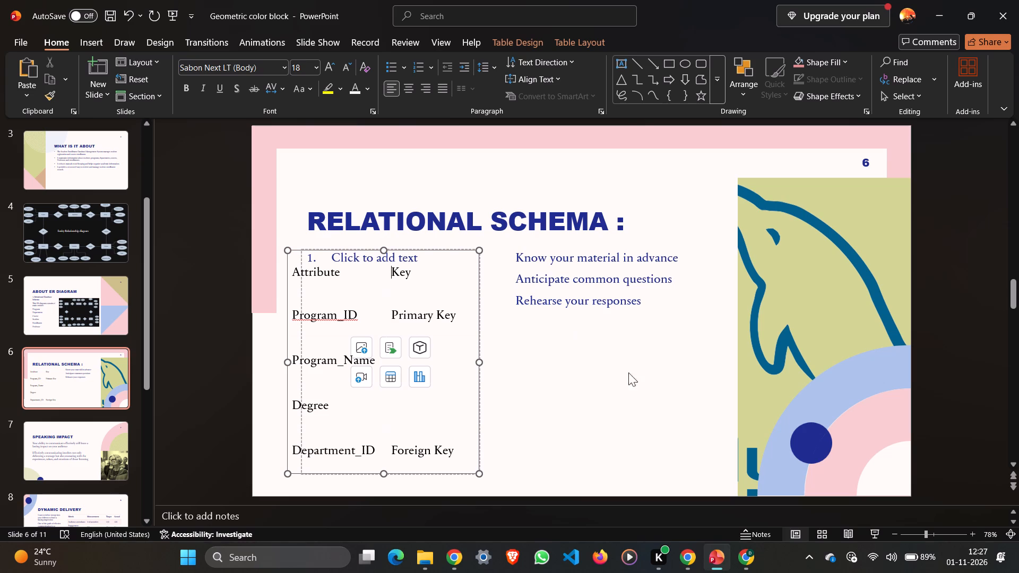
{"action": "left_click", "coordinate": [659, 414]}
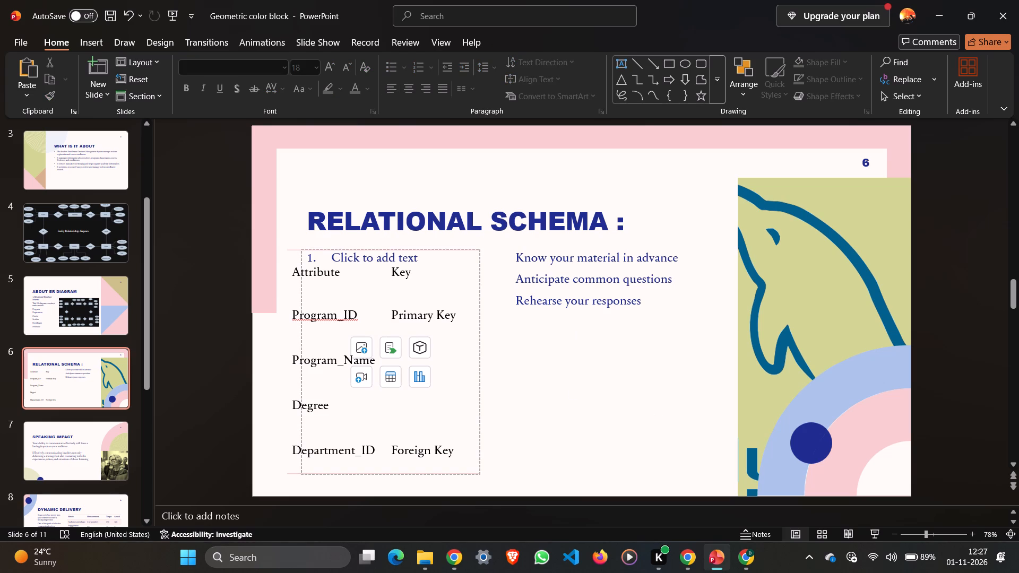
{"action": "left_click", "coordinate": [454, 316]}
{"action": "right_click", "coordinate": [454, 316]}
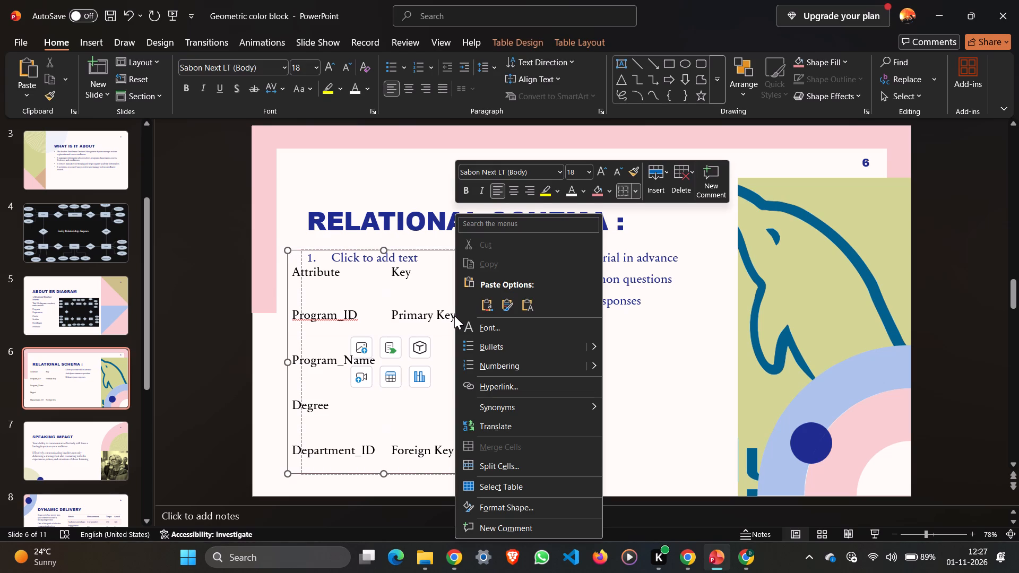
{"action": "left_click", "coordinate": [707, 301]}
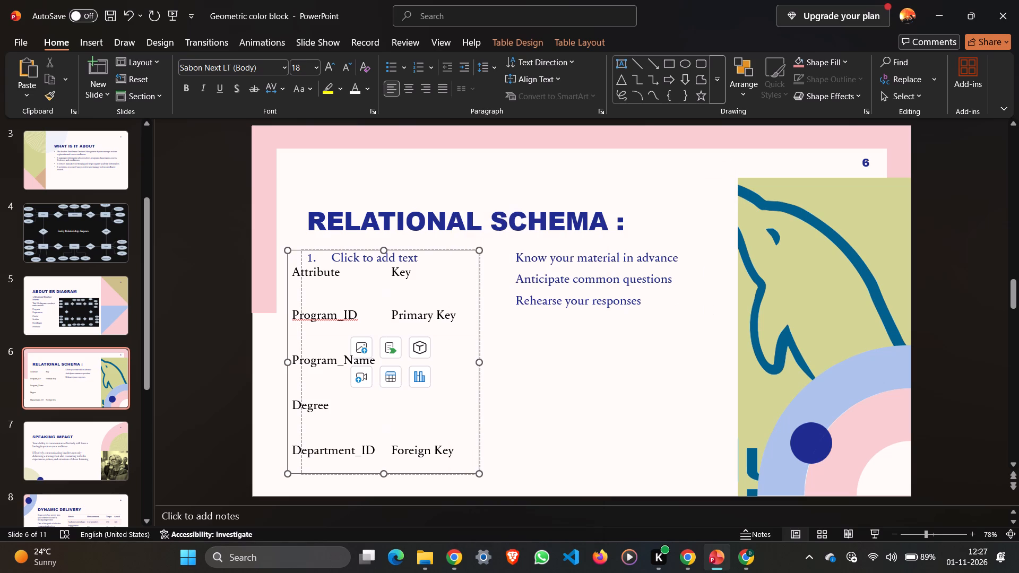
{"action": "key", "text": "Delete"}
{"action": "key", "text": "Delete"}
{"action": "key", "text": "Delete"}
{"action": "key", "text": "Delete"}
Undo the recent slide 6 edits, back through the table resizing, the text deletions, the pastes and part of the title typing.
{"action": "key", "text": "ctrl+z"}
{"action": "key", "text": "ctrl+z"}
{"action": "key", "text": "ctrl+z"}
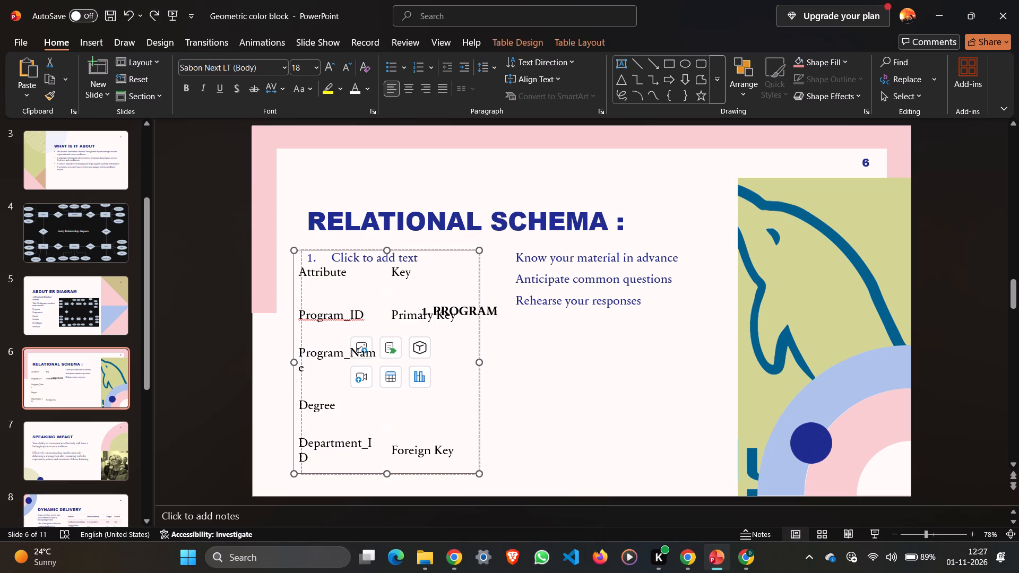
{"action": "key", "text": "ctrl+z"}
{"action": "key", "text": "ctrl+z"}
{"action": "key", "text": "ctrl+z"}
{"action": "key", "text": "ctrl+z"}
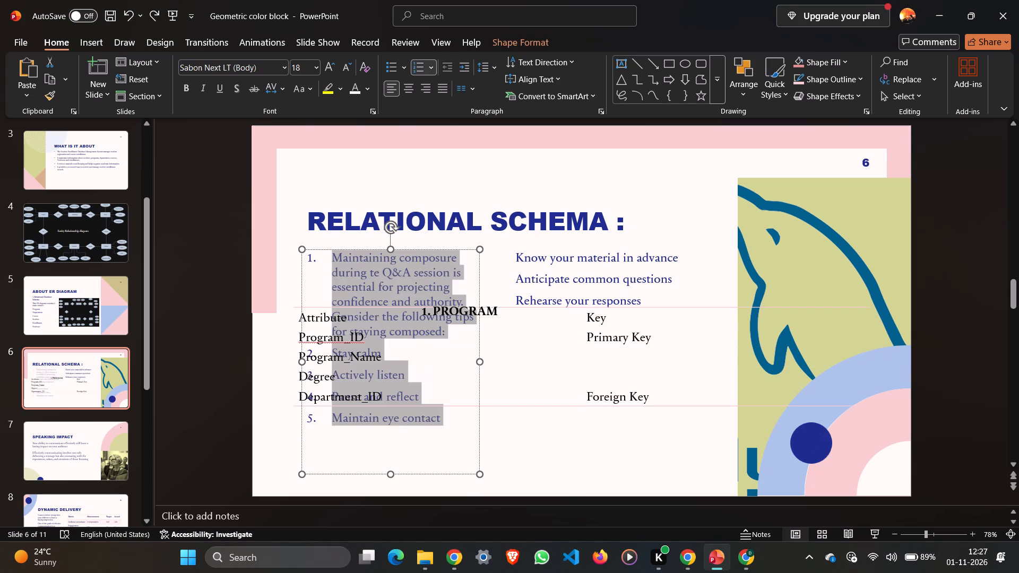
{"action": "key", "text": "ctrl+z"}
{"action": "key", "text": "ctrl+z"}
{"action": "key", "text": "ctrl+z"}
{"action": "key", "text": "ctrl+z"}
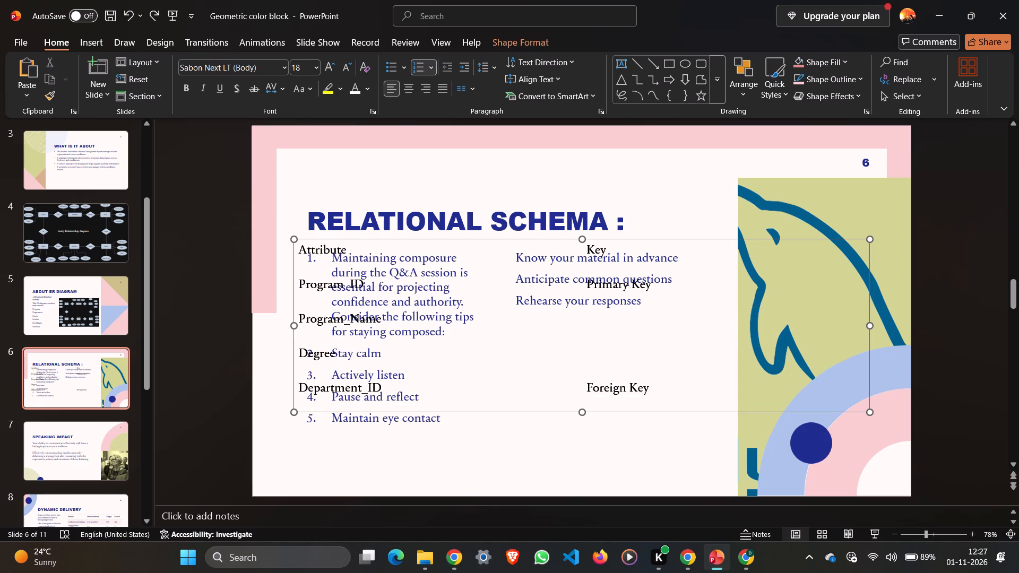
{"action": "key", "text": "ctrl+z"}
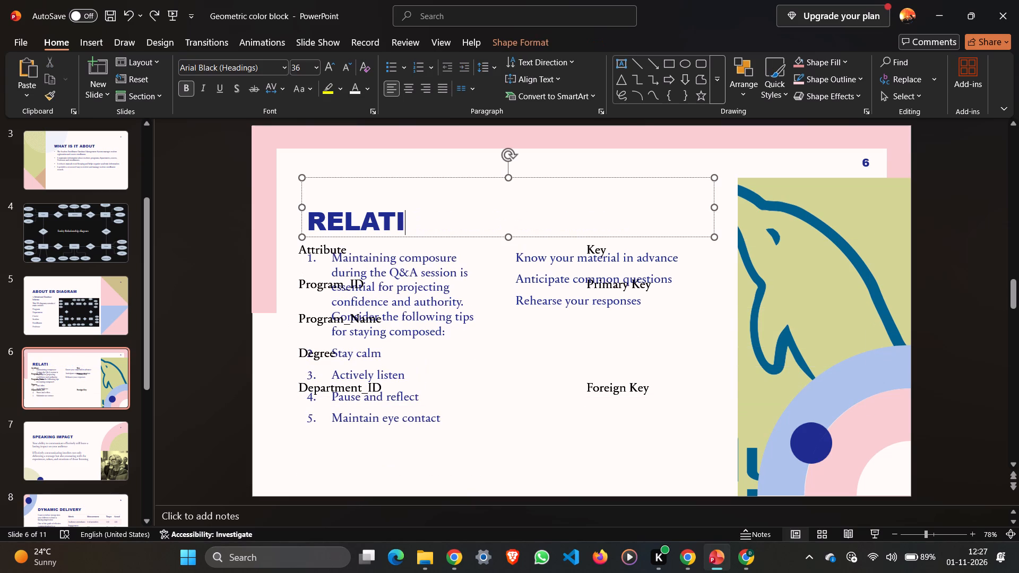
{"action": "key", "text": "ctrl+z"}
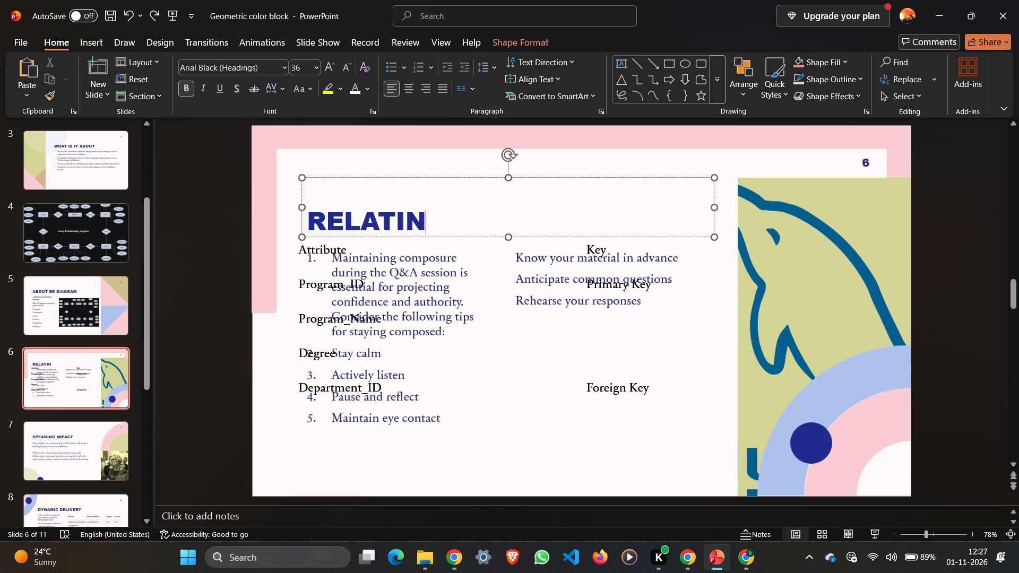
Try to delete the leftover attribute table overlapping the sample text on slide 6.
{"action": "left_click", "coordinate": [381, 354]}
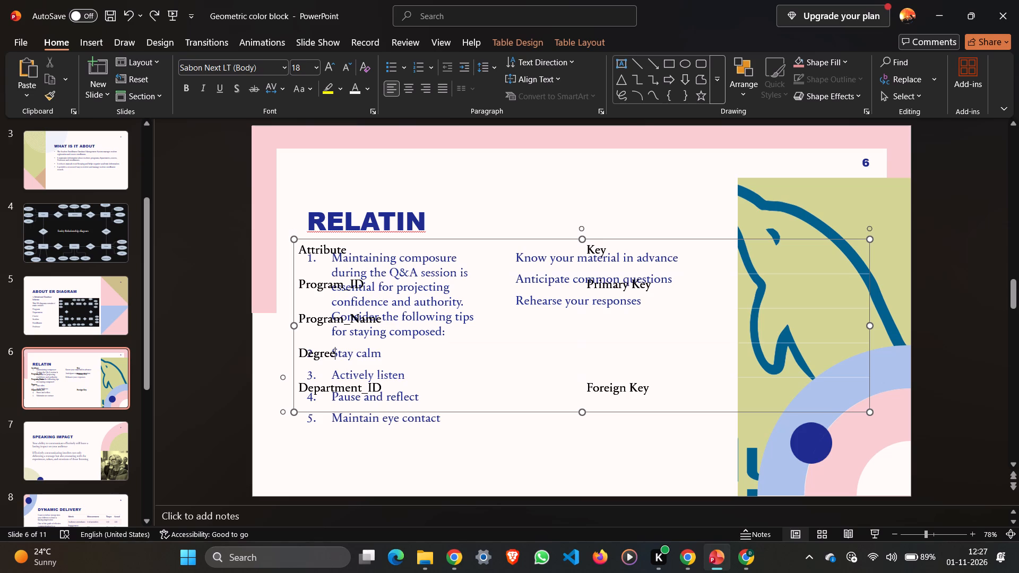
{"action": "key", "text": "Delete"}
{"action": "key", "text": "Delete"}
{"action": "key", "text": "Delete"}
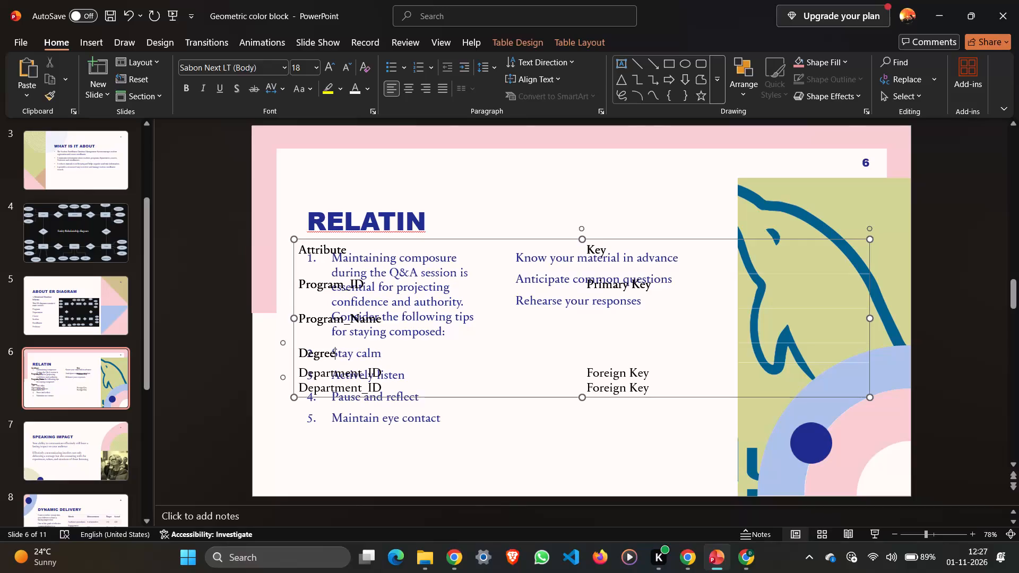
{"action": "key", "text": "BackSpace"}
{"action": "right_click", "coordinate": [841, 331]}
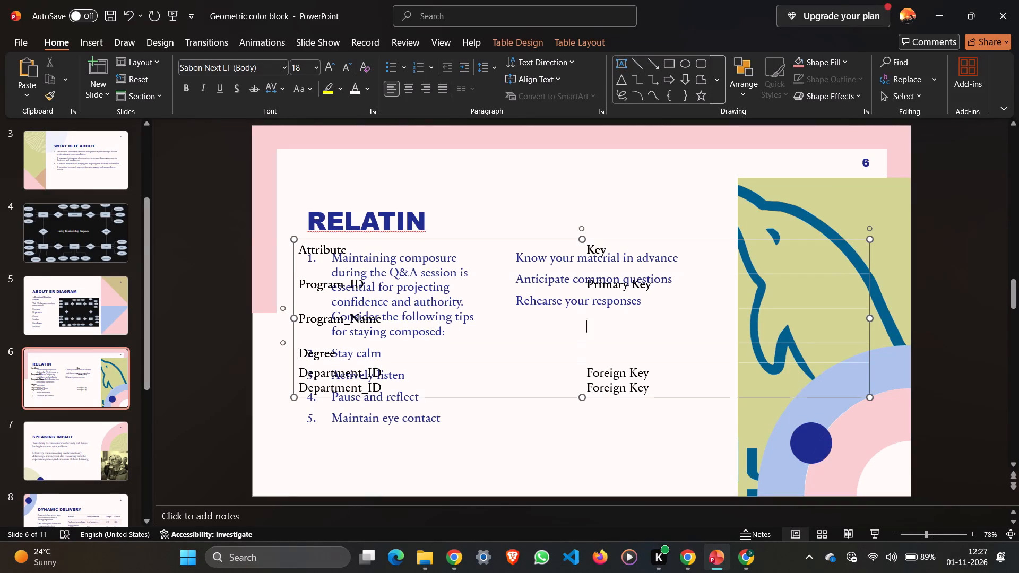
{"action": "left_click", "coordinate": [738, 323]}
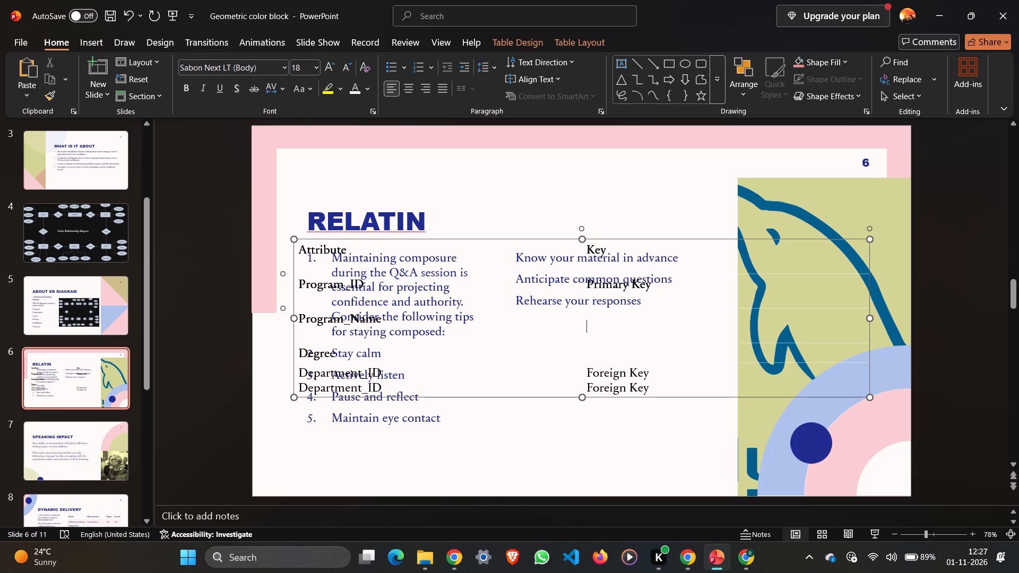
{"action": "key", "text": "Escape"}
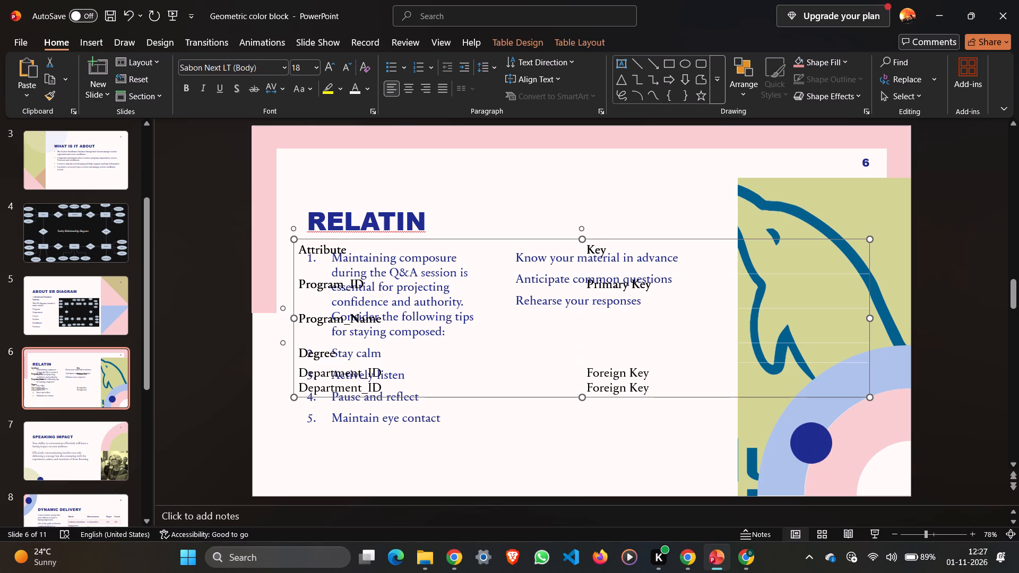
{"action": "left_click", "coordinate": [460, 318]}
Cut the cluttered relational schema slide, slide 6, from the presentation.
{"action": "right_click", "coordinate": [42, 379]}
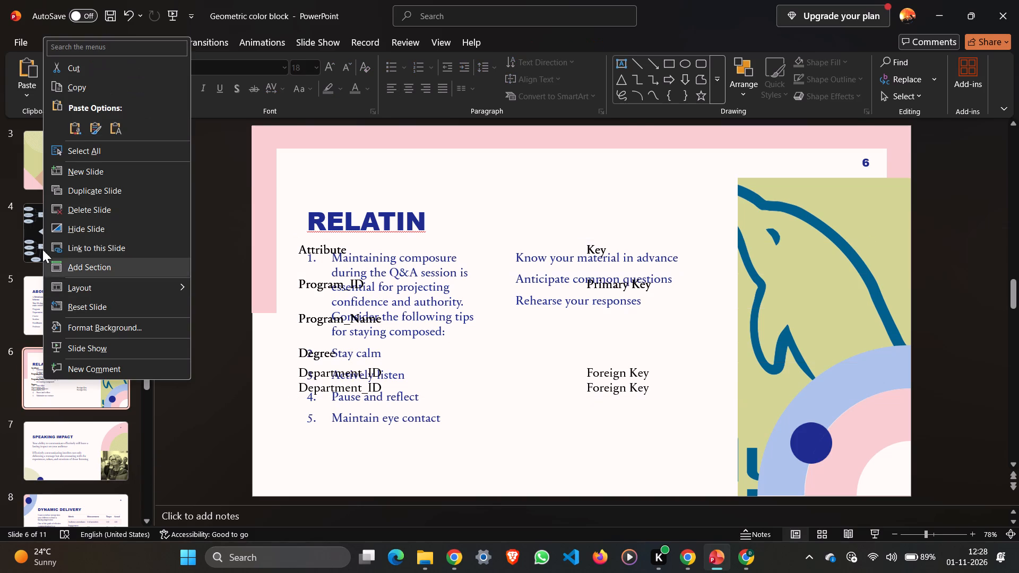
{"action": "left_click", "coordinate": [77, 67]}
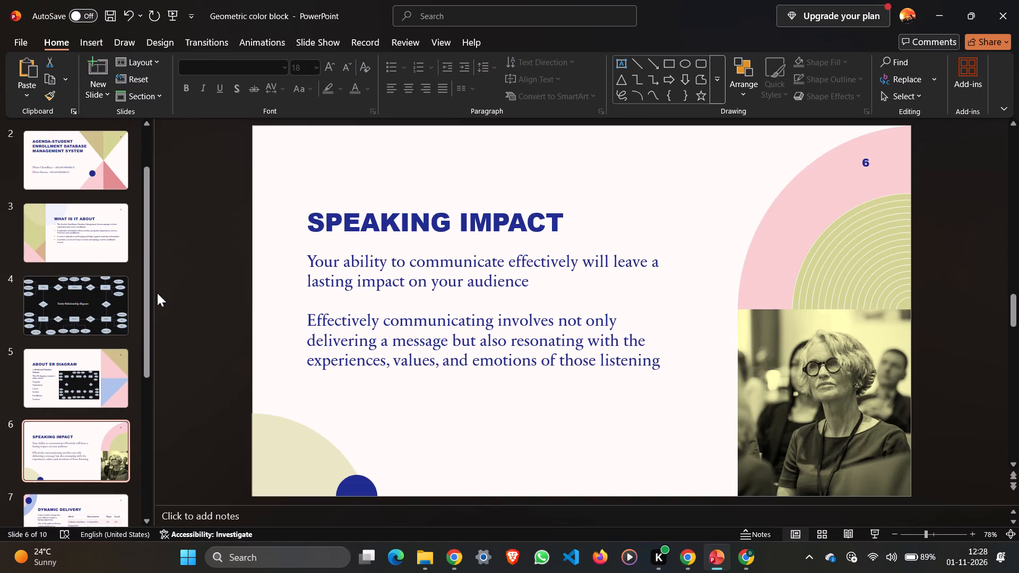
Replace the audience photo on the SPEAKING IMPACT slide with the MySQL logo picture "orig" from the Downloads folder.
{"action": "left_click", "coordinate": [810, 394]}
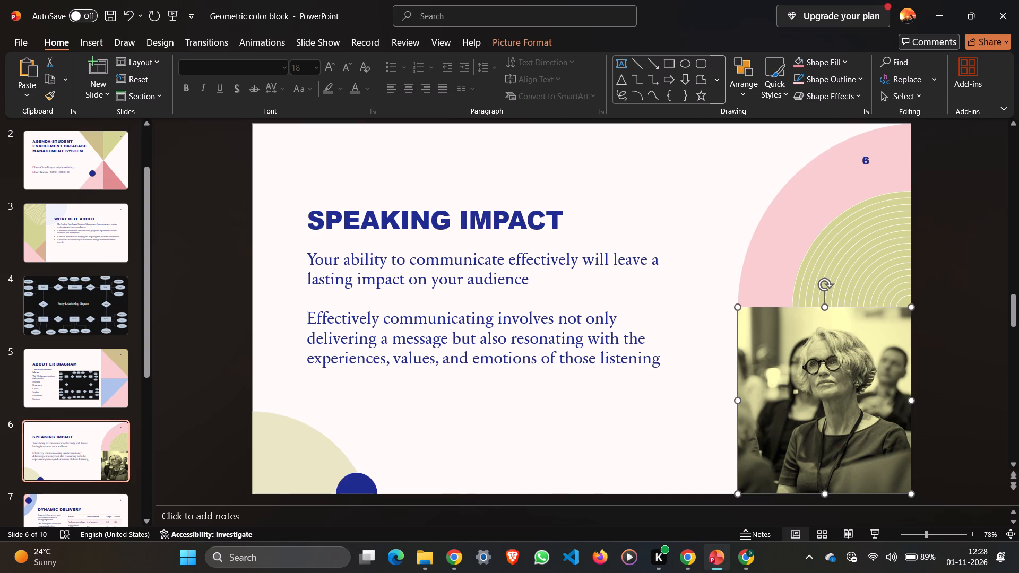
{"action": "key", "text": "Delete"}
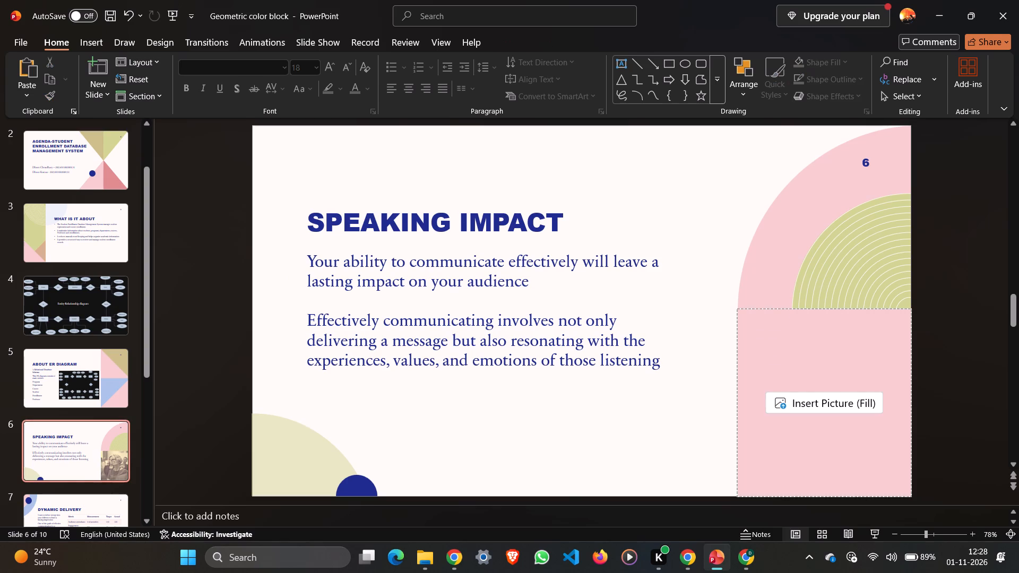
{"action": "left_click", "coordinate": [811, 406]}
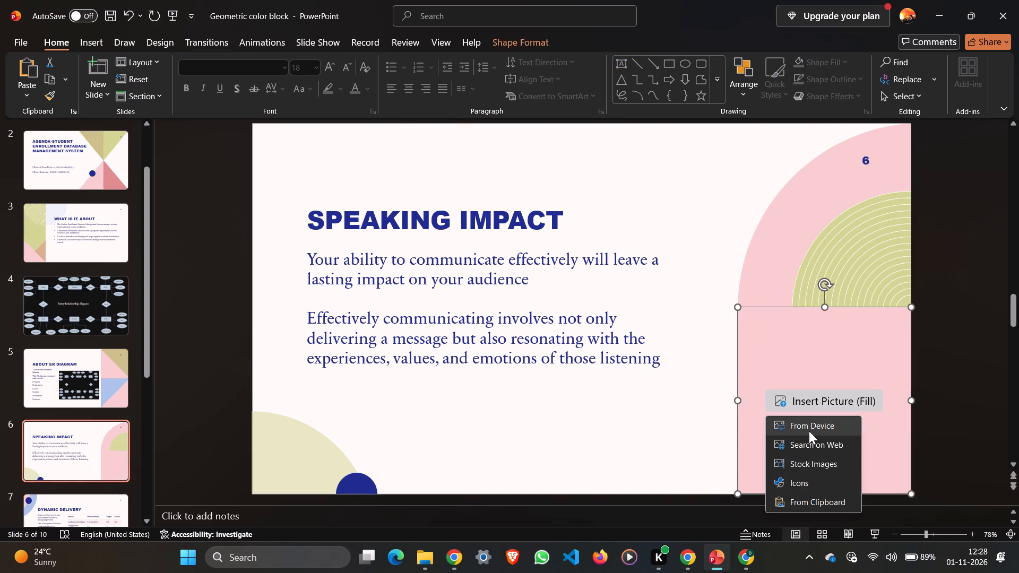
{"action": "left_click", "coordinate": [809, 431]}
{"action": "left_click", "coordinate": [187, 120]}
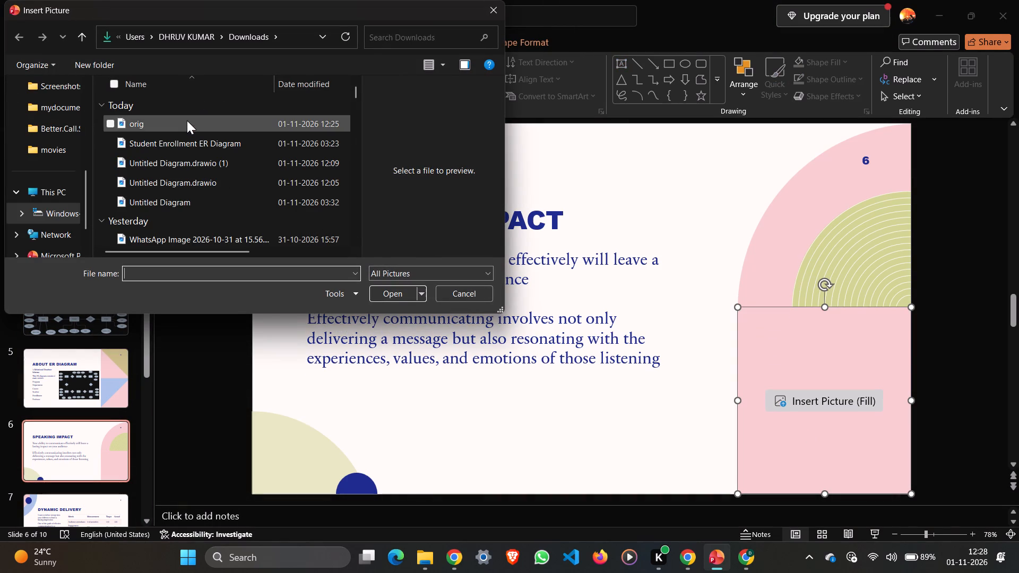
{"action": "left_click", "coordinate": [394, 292]}
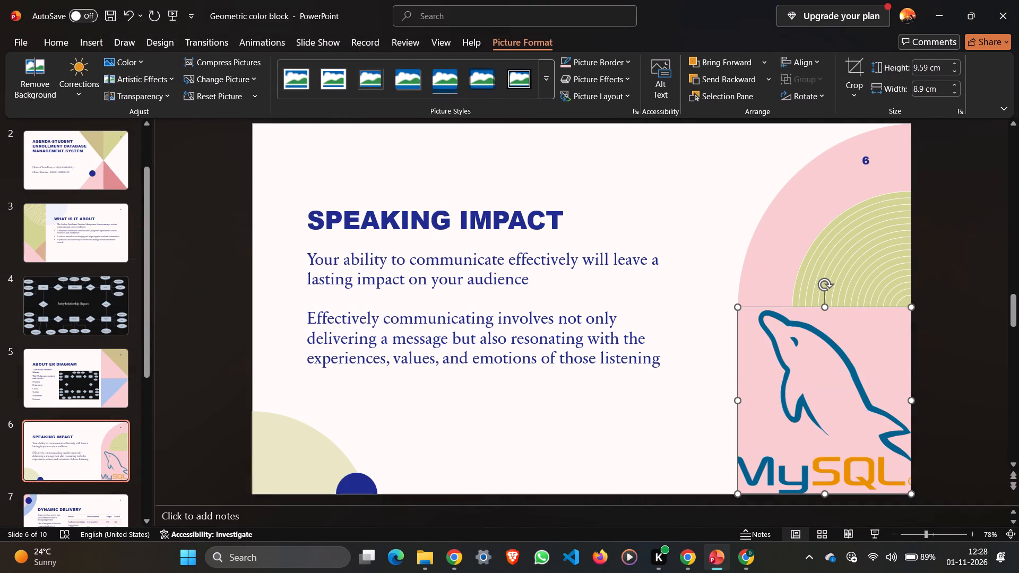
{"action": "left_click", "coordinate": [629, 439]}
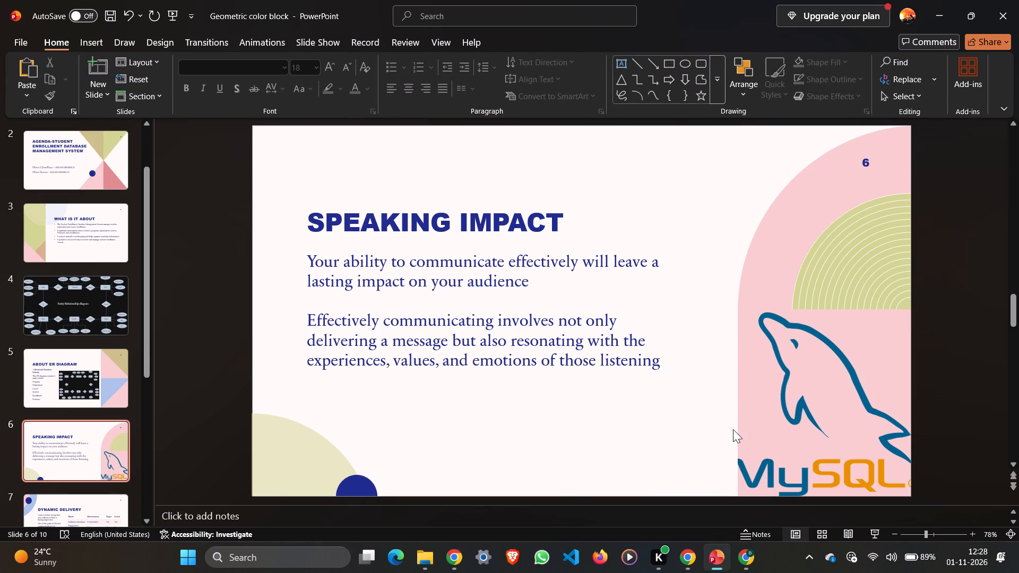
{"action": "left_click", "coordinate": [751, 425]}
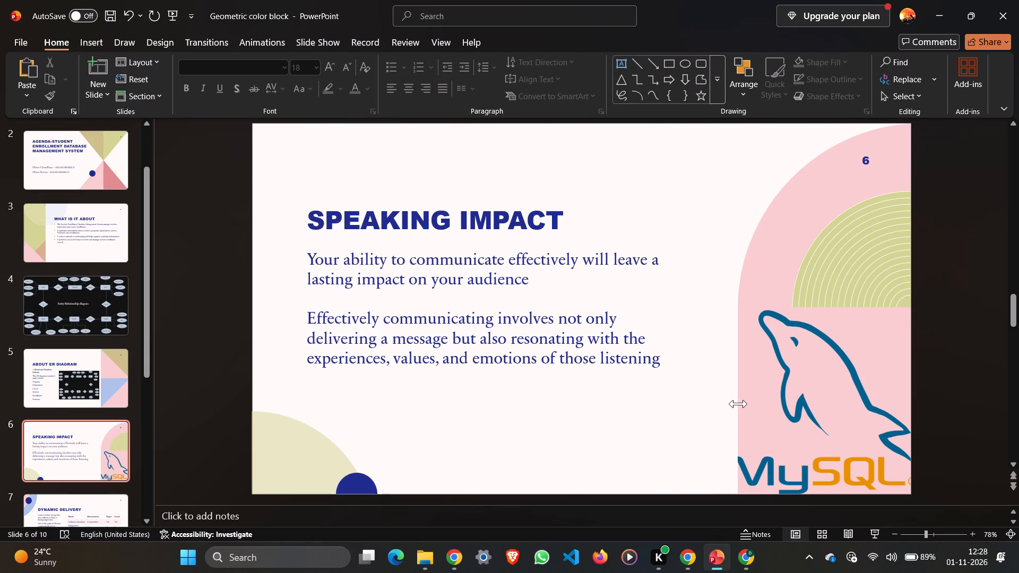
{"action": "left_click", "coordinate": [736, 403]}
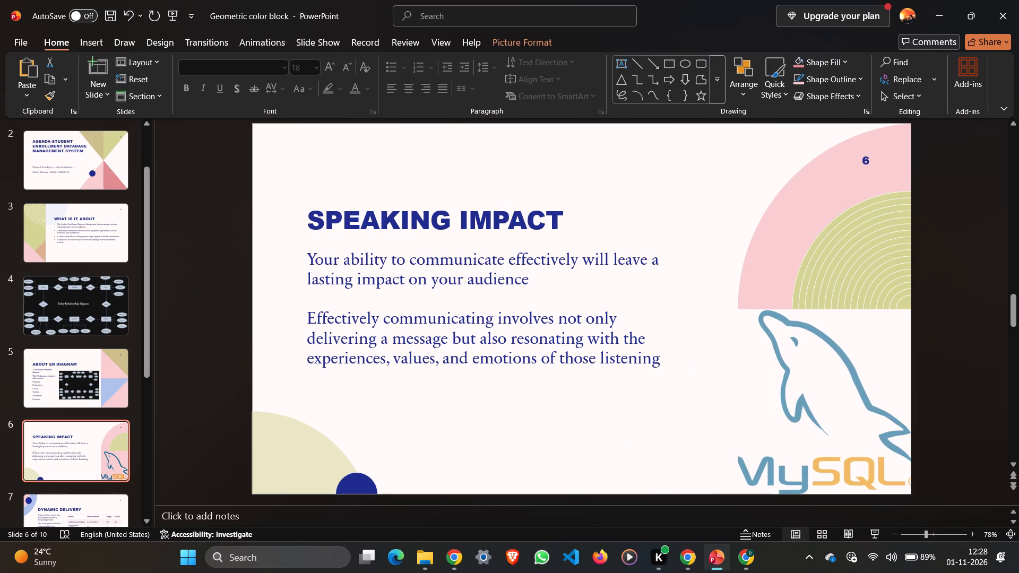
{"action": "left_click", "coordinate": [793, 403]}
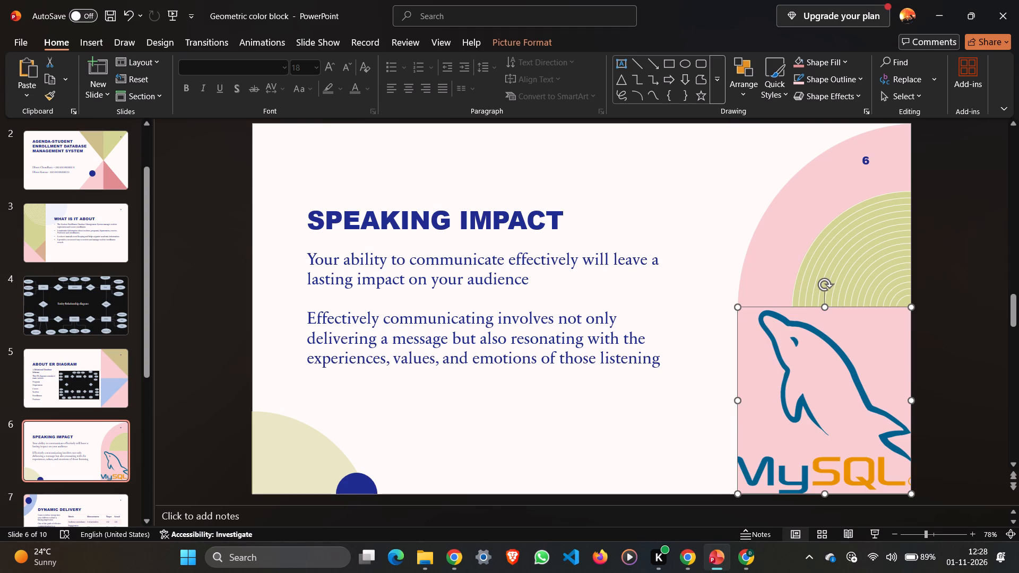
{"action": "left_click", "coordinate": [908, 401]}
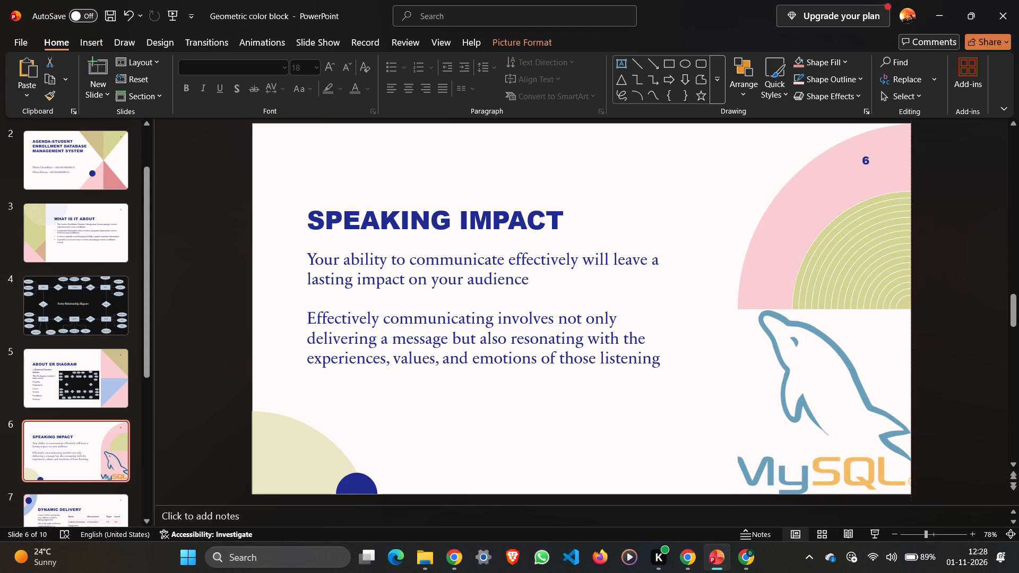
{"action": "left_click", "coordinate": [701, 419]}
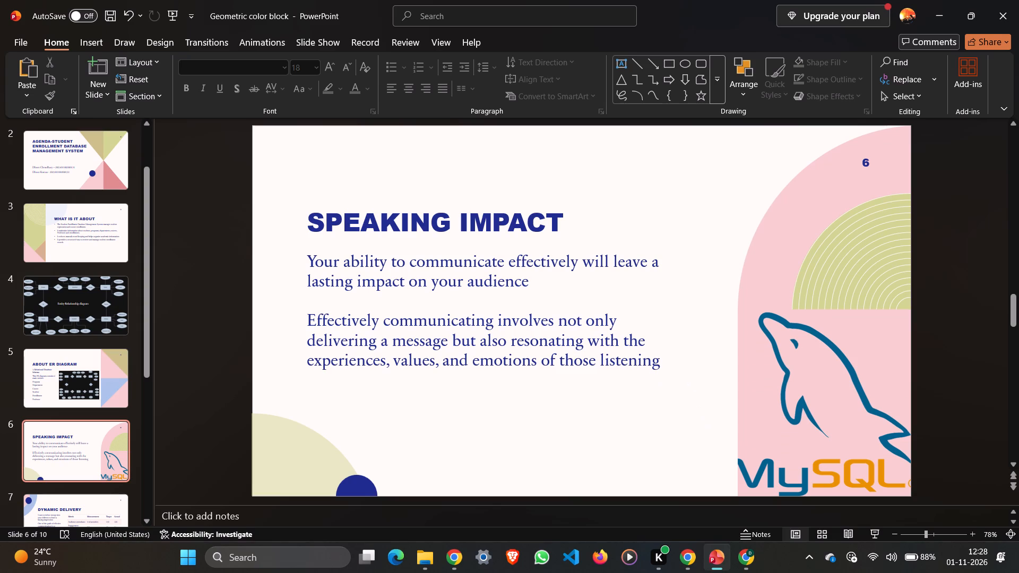
Delete all the sample body text on the SPEAKING IMPACT slide.
{"action": "left_click_drag", "start_coordinate": [658, 361], "coordinate": [308, 220]}
{"action": "key", "text": "BackSpace"}
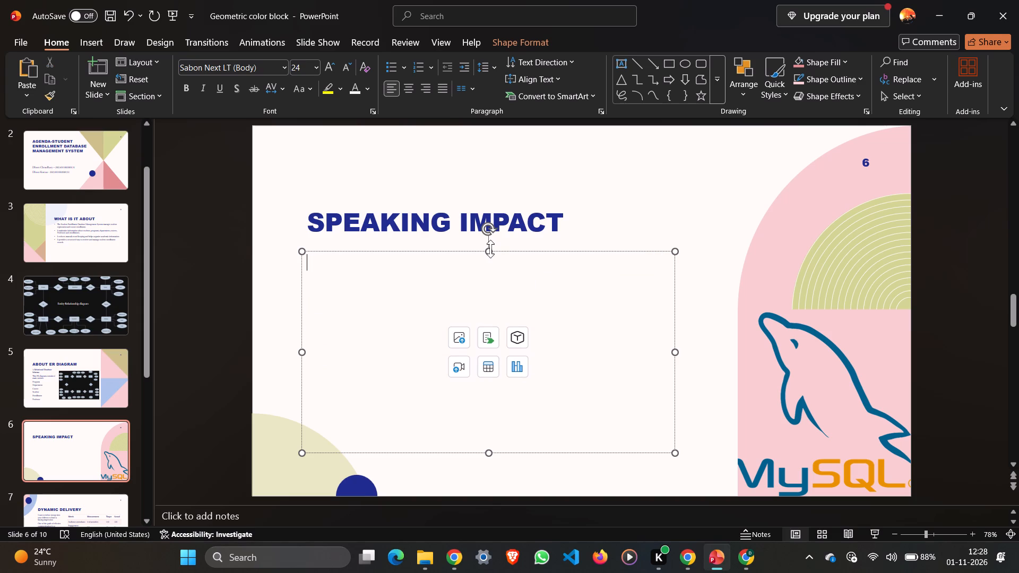
Replace the SPEAKING IMPACT title on slide 6 with "relational schema".
{"action": "left_click_drag", "start_coordinate": [558, 222], "coordinate": [349, 225]}
{"action": "key", "text": "BackSpace"}
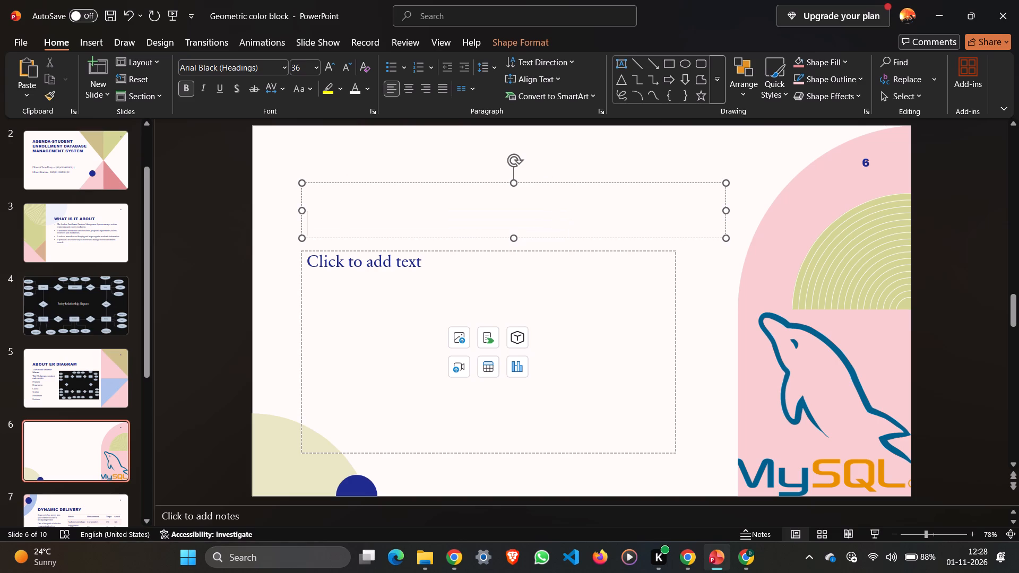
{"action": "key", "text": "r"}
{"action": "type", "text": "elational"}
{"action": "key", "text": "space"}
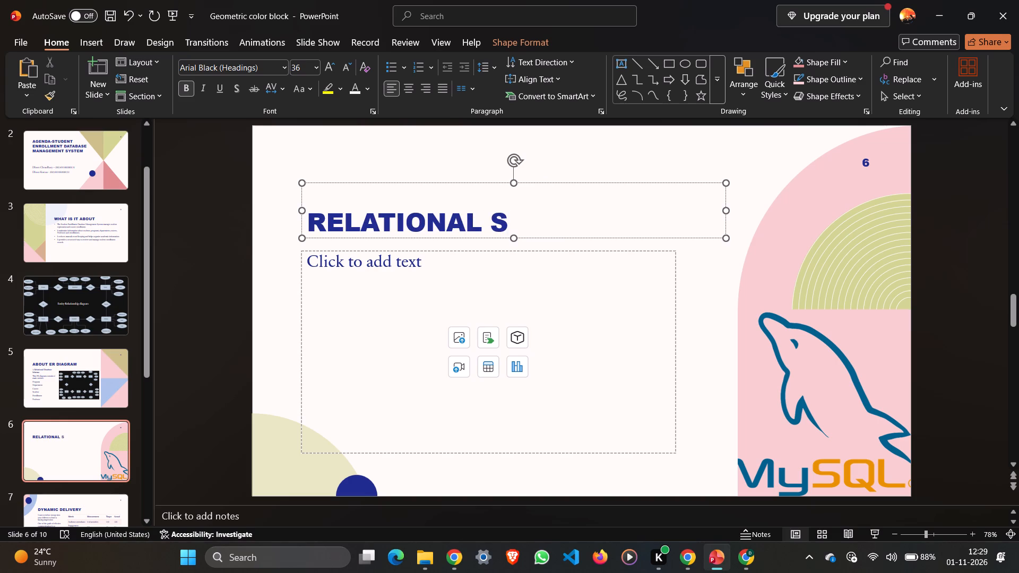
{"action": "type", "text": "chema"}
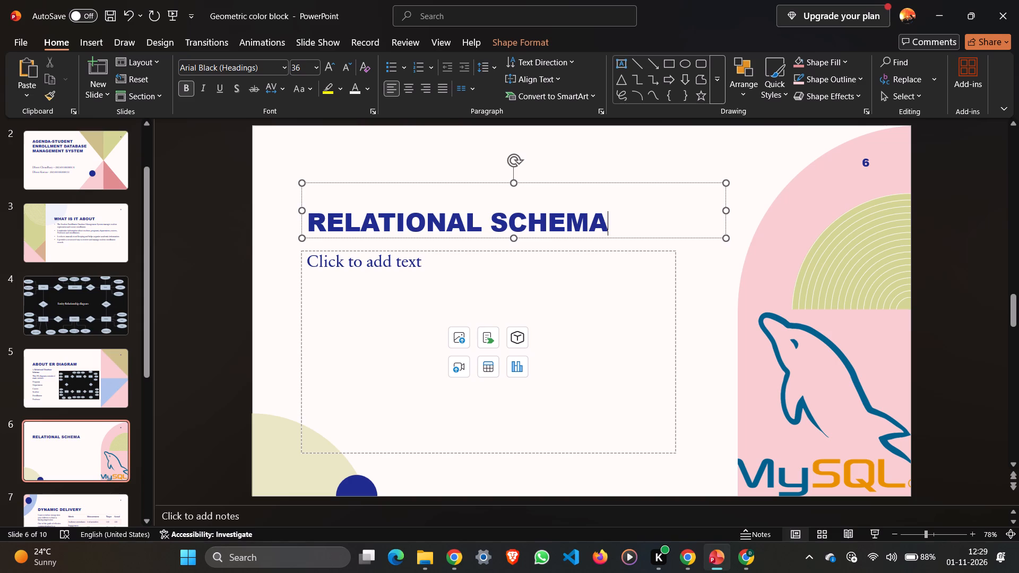
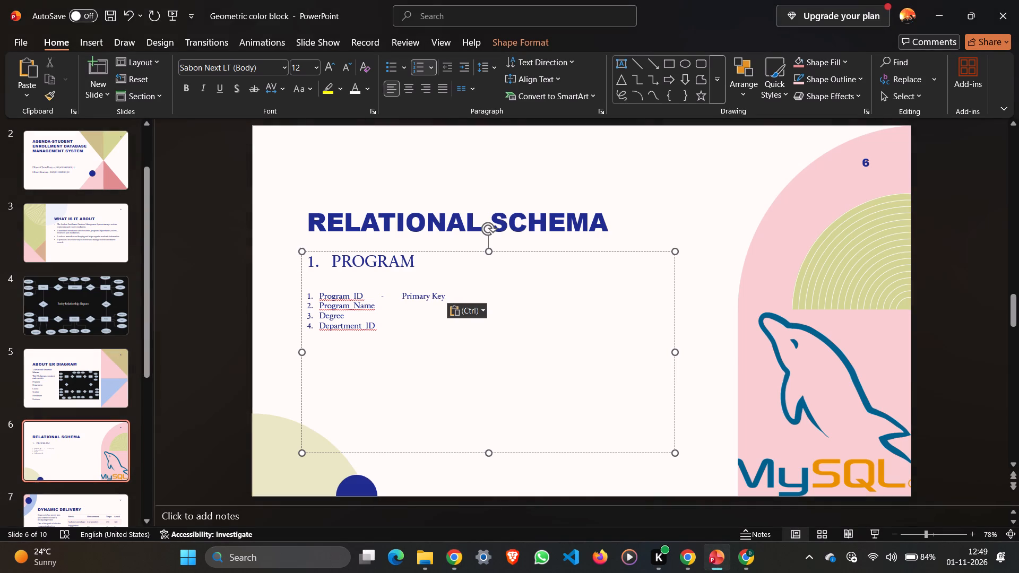
Copy Foreign Key from Department_ID's row in the ChatGPT PROGRAM table to slide 6, after a spaced dash beside Department_ID.
{"action": "key", "text": "alt+Tab"}
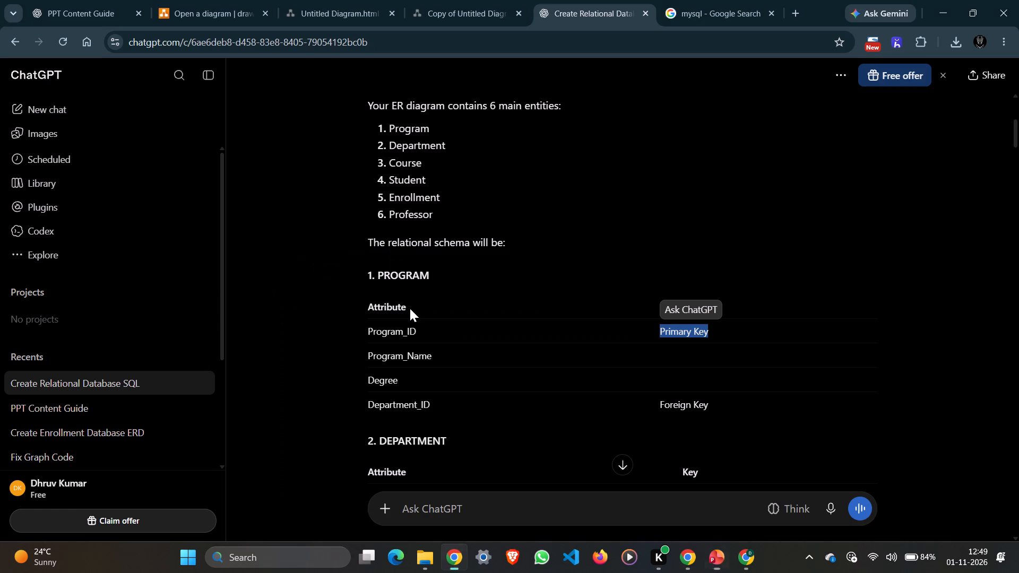
{"action": "left_click_drag", "start_coordinate": [661, 404], "coordinate": [726, 408]}
{"action": "key", "text": "ctrl+c"}
{"action": "key", "text": "alt+Tab"}
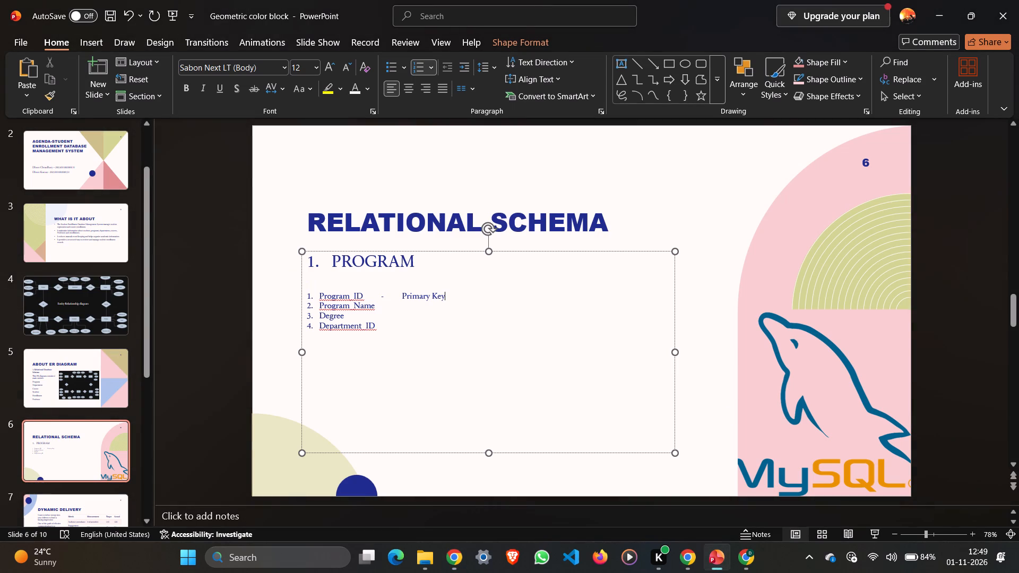
{"action": "left_click", "coordinate": [389, 328]}
{"action": "key", "text": "space"}
{"action": "key", "text": "space"}
{"action": "key", "text": "space"}
{"action": "key", "text": "space"}
{"action": "key", "text": "space"}
{"action": "key", "text": "space"}
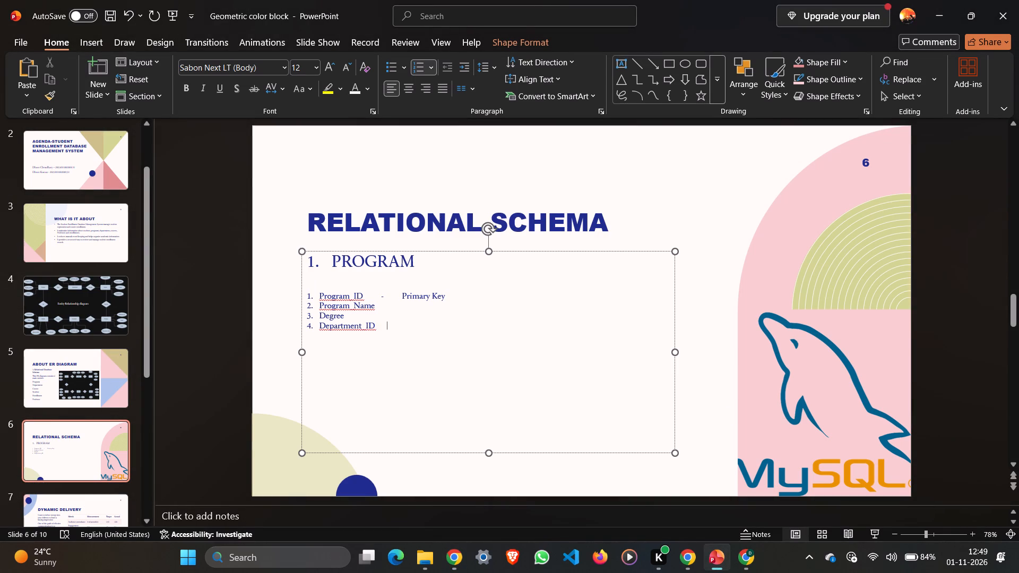
{"action": "type", "text": "-"}
{"action": "key", "text": "space"}
{"action": "key", "text": "space"}
{"action": "key", "text": "space"}
{"action": "key", "text": "space"}
{"action": "key", "text": "space"}
{"action": "key", "text": "space"}
{"action": "key", "text": "space"}
{"action": "key", "text": "ctrl+v"}
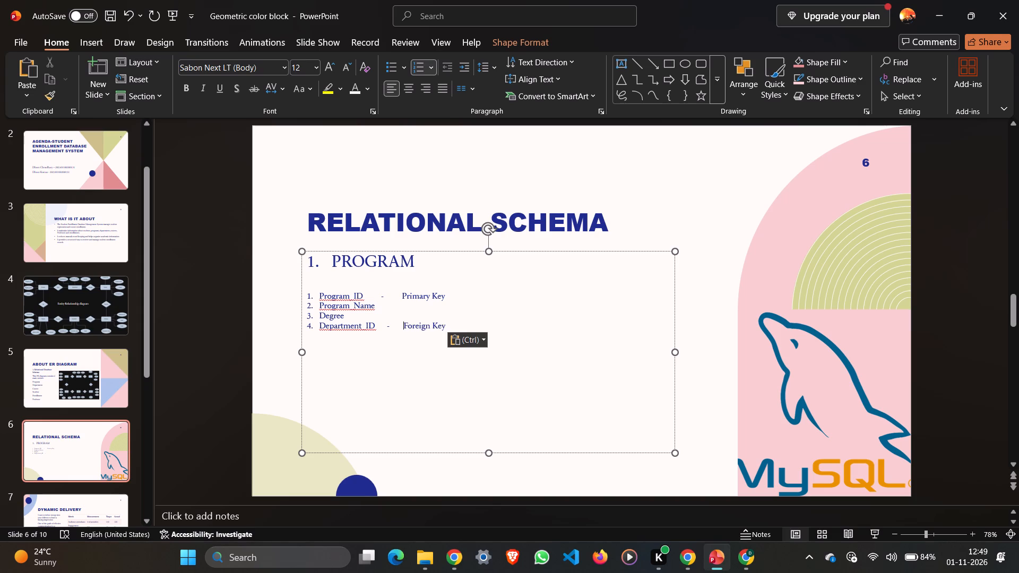
Remove one space before Foreign Key to line it up with Primary Key above.
{"action": "key", "text": "Left"}
{"action": "key", "text": "Left"}
{"action": "key", "text": "Left"}
{"action": "key", "text": "Left"}
{"action": "key", "text": "Left"}
{"action": "key", "text": "Left"}
{"action": "key", "text": "Left"}
{"action": "key", "text": "Left"}
{"action": "key", "text": "Left"}
{"action": "key", "text": "Left"}
{"action": "key", "text": "Left"}
{"action": "key", "text": "BackSpace"}
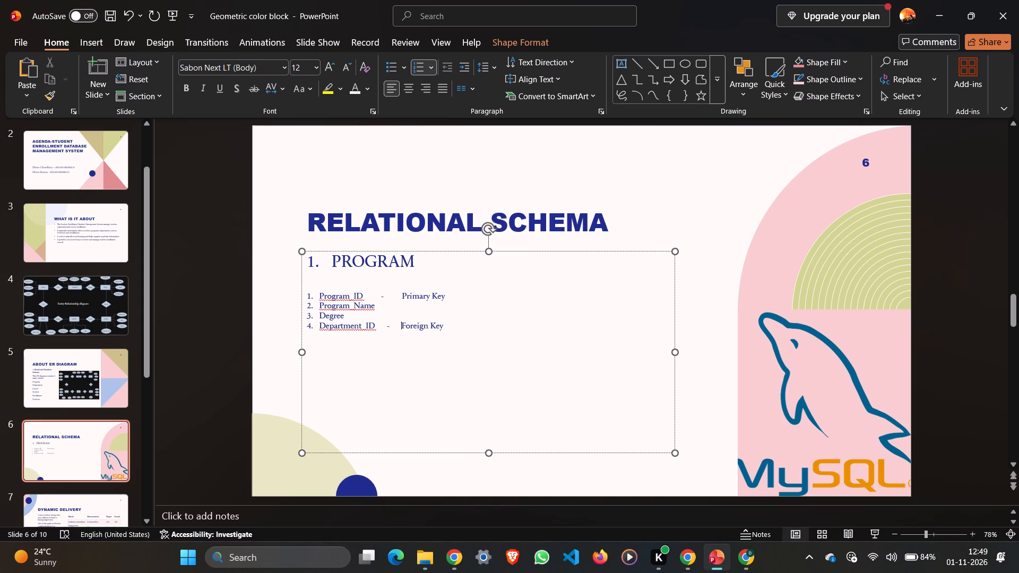
{"action": "left_click", "coordinate": [390, 324]}
Set the blank line under PROGRAM to font size 18 and enter the column headings Attributes and Key, spaced apart.
{"action": "left_click", "coordinate": [326, 288]}
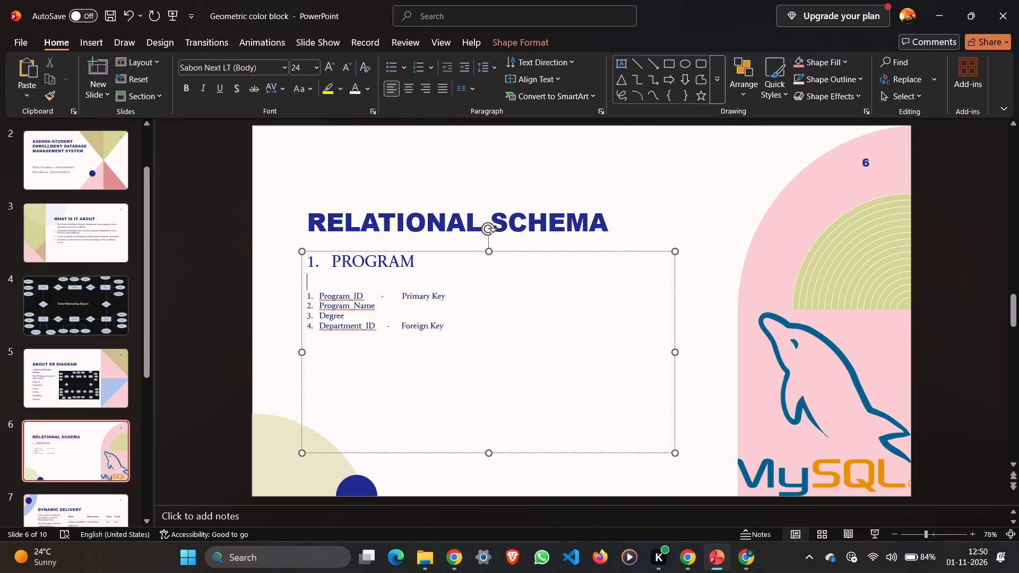
{"action": "left_click", "coordinate": [314, 66]}
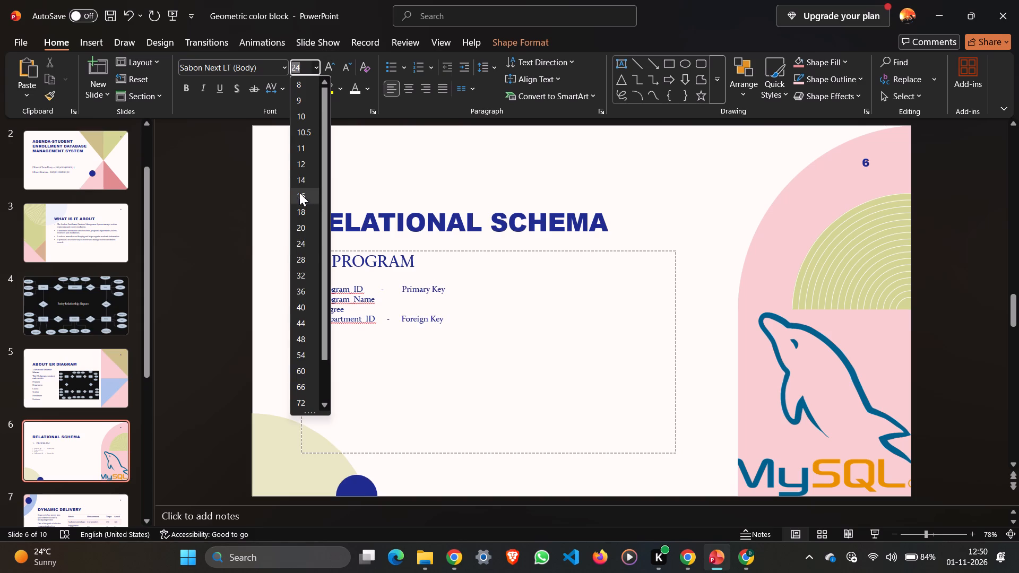
{"action": "left_click", "coordinate": [303, 212]}
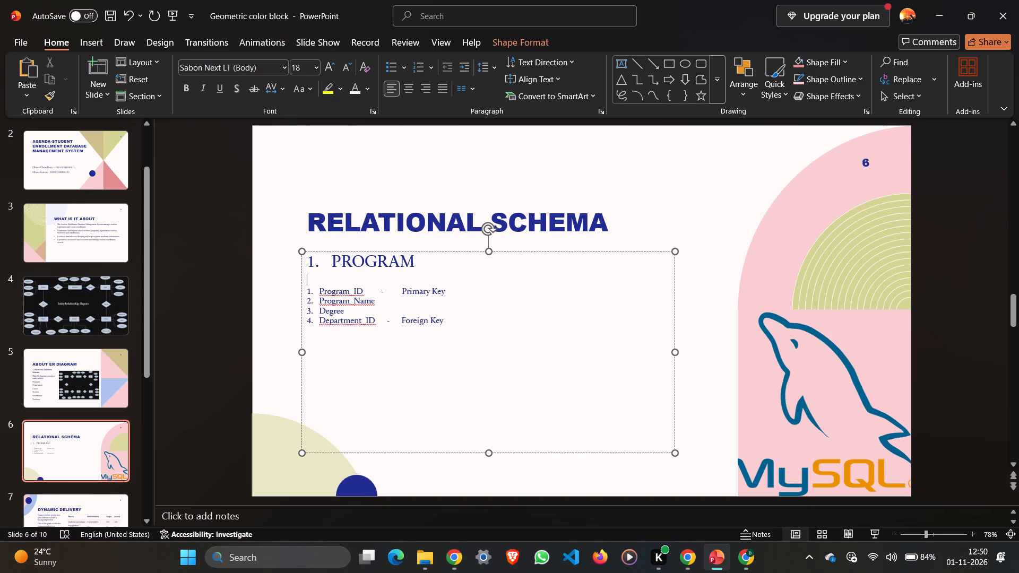
{"action": "key", "text": "a"}
{"action": "type", "text": "ttributes"}
{"action": "key", "text": "space"}
{"action": "key", "text": "space"}
{"action": "key", "text": "space"}
{"action": "key", "text": "space"}
{"action": "key", "text": "space"}
{"action": "key", "text": "space"}
{"action": "key", "text": "space"}
{"action": "key", "text": "space"}
{"action": "key", "text": "space"}
{"action": "key", "text": "space"}
{"action": "key", "text": "space"}
{"action": "key", "text": "space"}
{"action": "key", "text": "space"}
{"action": "key", "text": "space"}
{"action": "key", "text": "space"}
{"action": "key", "text": "space"}
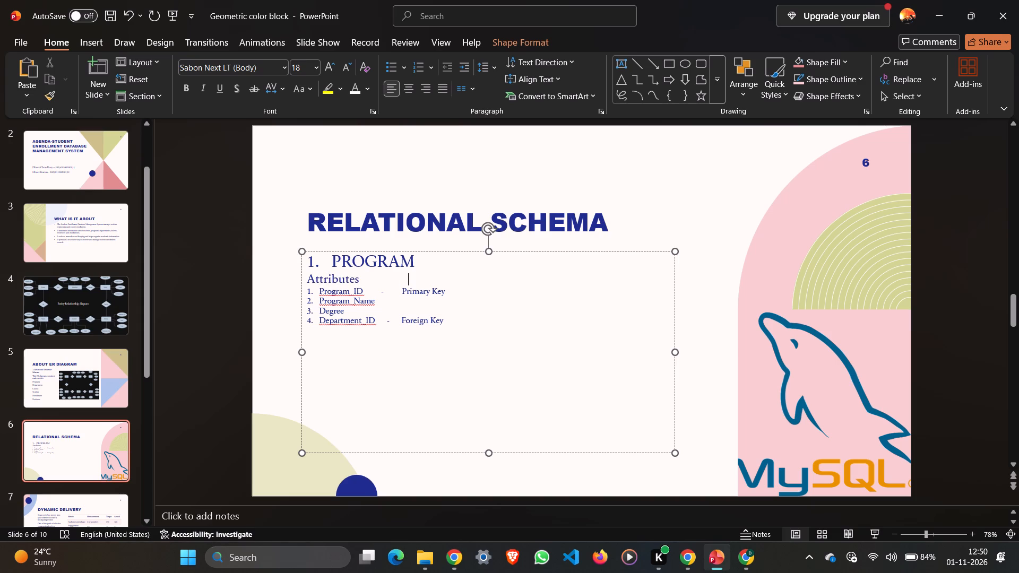
{"action": "key", "text": "BackSpace"}
{"action": "type", "text": "ey"}
Indent the Attributes and Key heading line by three spaces.
{"action": "left_click", "coordinate": [306, 281]}
{"action": "key", "text": "space"}
{"action": "key", "text": "space"}
{"action": "key", "text": "space"}
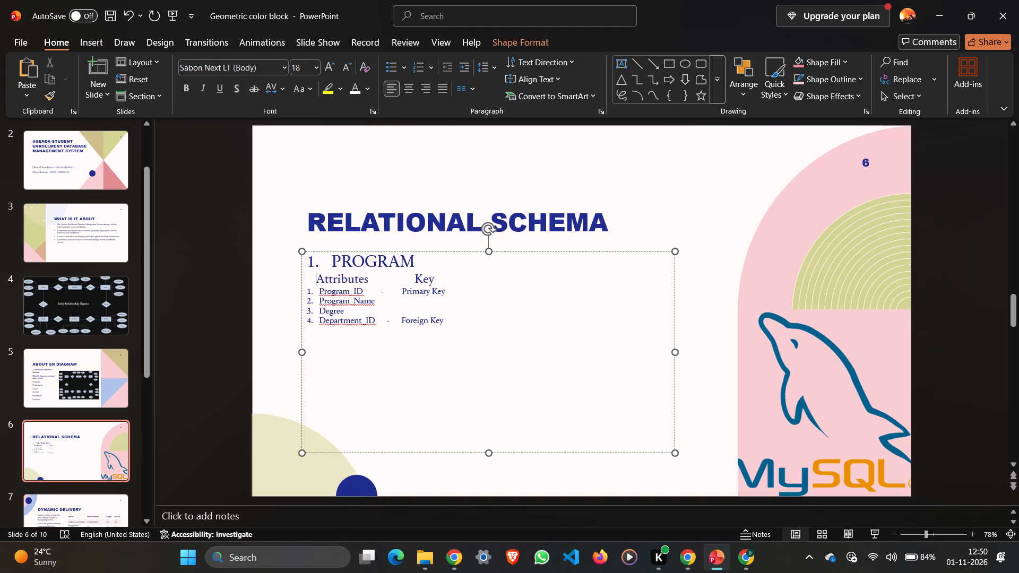
{"action": "left_click", "coordinate": [362, 358]}
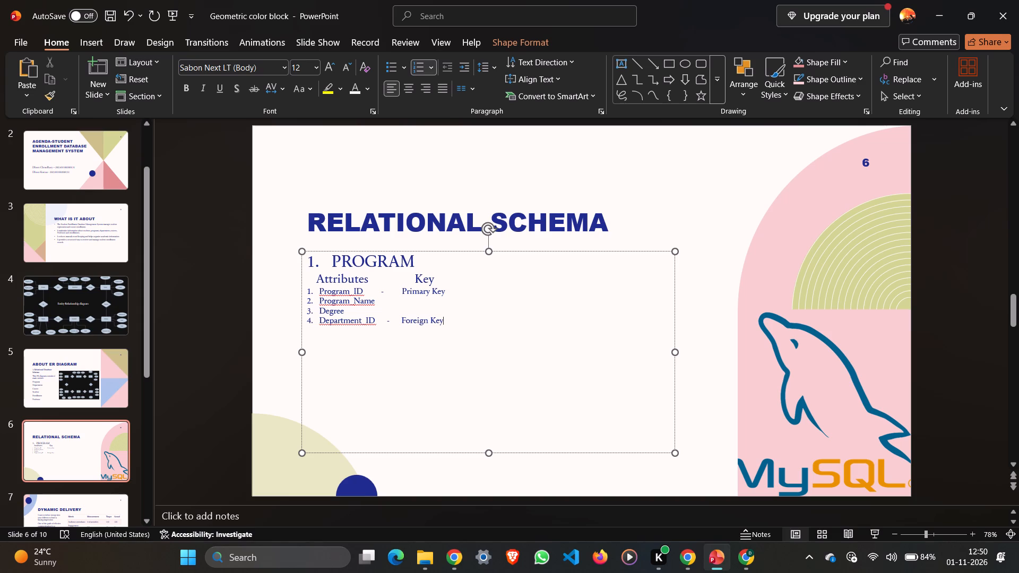
Add the number "2." on the PROGRAM heading line, separated from PROGRAM by a wide gap of spaces.
{"action": "left_click", "coordinate": [498, 262]}
{"action": "key", "text": "space"}
{"action": "key", "text": "space"}
{"action": "key", "text": "space"}
{"action": "key", "text": "space"}
{"action": "key", "text": "space"}
{"action": "key", "text": "space"}
{"action": "key", "text": "space"}
{"action": "key", "text": "space"}
{"action": "key", "text": "space"}
{"action": "key", "text": "space"}
{"action": "key", "text": "space"}
{"action": "key", "text": "space"}
{"action": "key", "text": "space"}
{"action": "key", "text": "space"}
{"action": "key", "text": "space"}
{"action": "key", "text": "space"}
{"action": "key", "text": "space"}
{"action": "key", "text": "space"}
{"action": "key", "text": "2"}
{"action": "type", "text": "."}
{"action": "key", "text": "space"}
Copy the DEPARTMENT title from the ChatGPT schema and place it after "2." on slide 6.
{"action": "key", "text": "alt+Tab"}
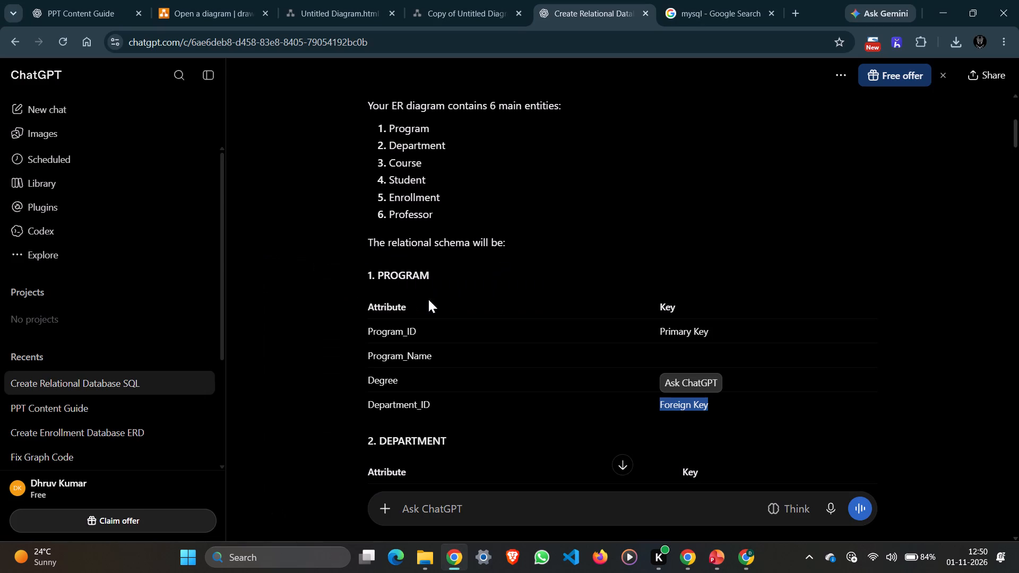
{"action": "scroll", "coordinate": [383, 331], "scroll_direction": "down", "scroll_amount": 2}
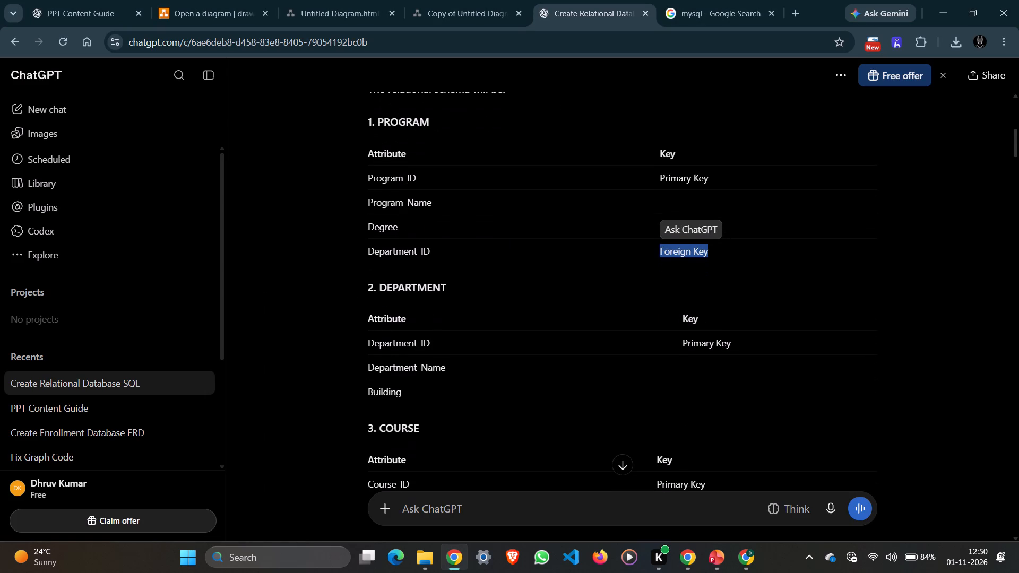
{"action": "left_click_drag", "start_coordinate": [377, 286], "coordinate": [444, 286]}
{"action": "key", "text": "ctrl+c"}
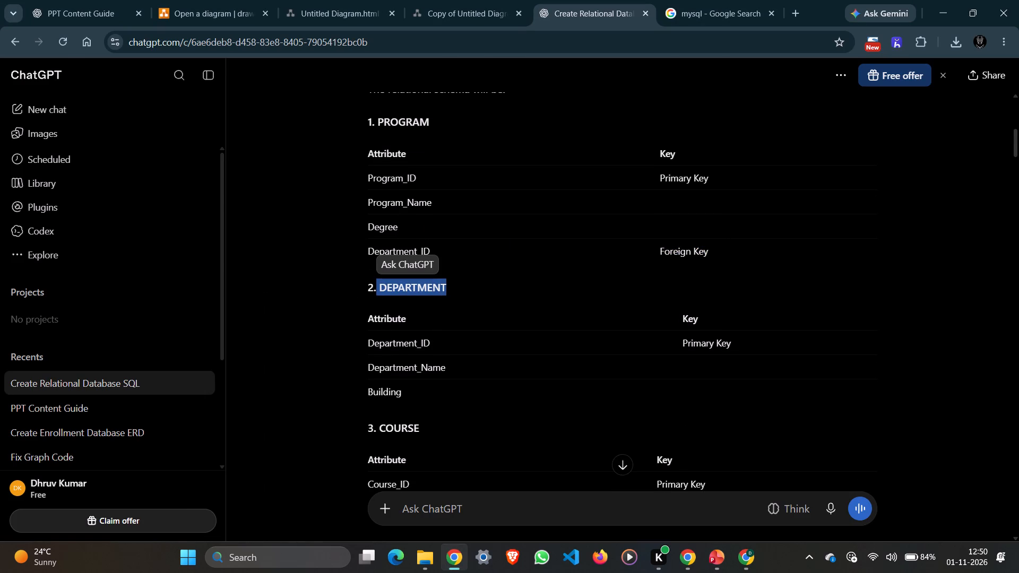
{"action": "key", "text": "alt+Tab"}
{"action": "key", "text": "ctrl+v"}
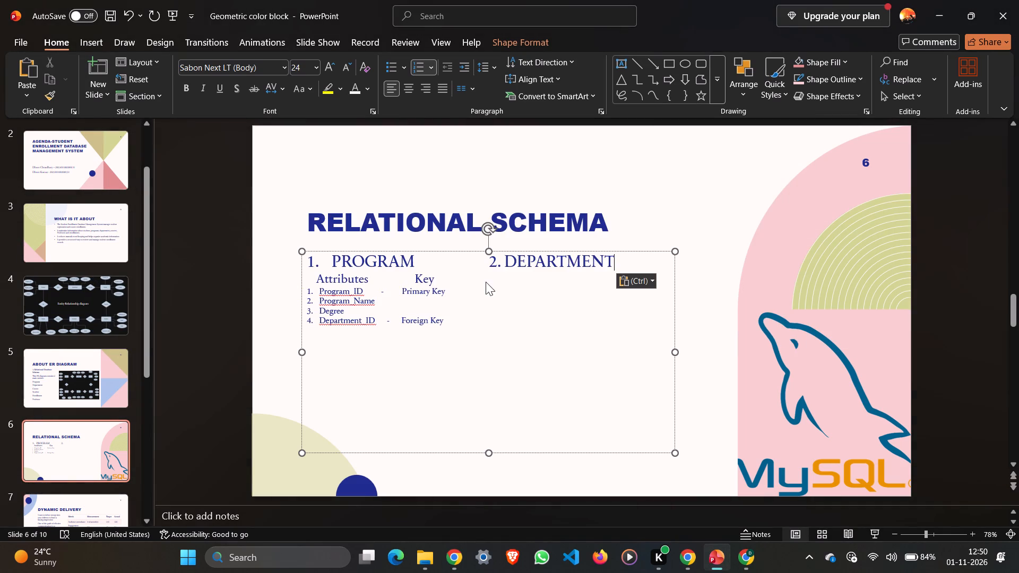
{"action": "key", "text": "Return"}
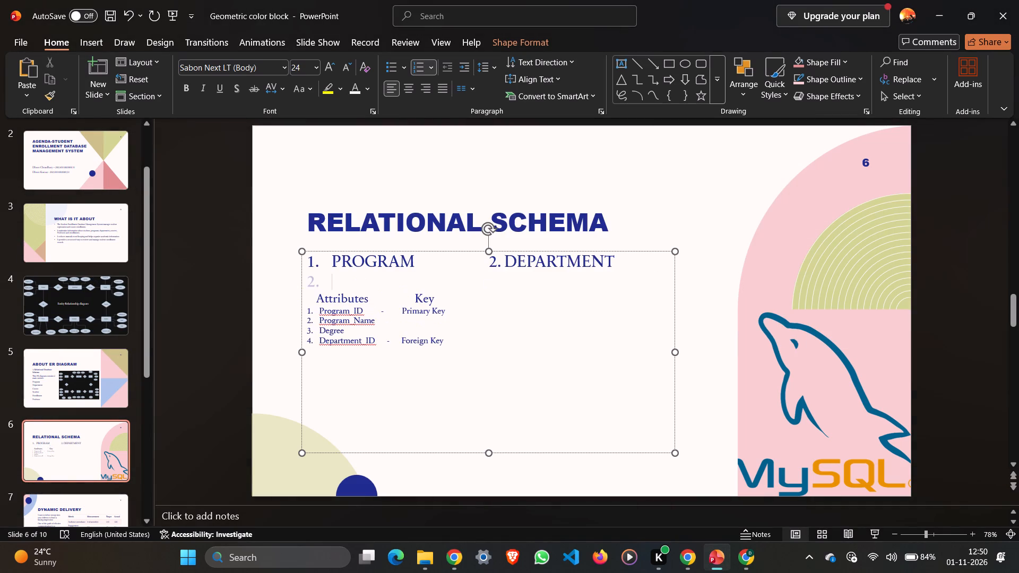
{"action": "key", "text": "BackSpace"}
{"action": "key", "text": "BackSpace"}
Add the column headings Attributes and Key, spaced apart, under DEPARTMENT on the existing heading line of slide 6.
{"action": "key", "text": "Down"}
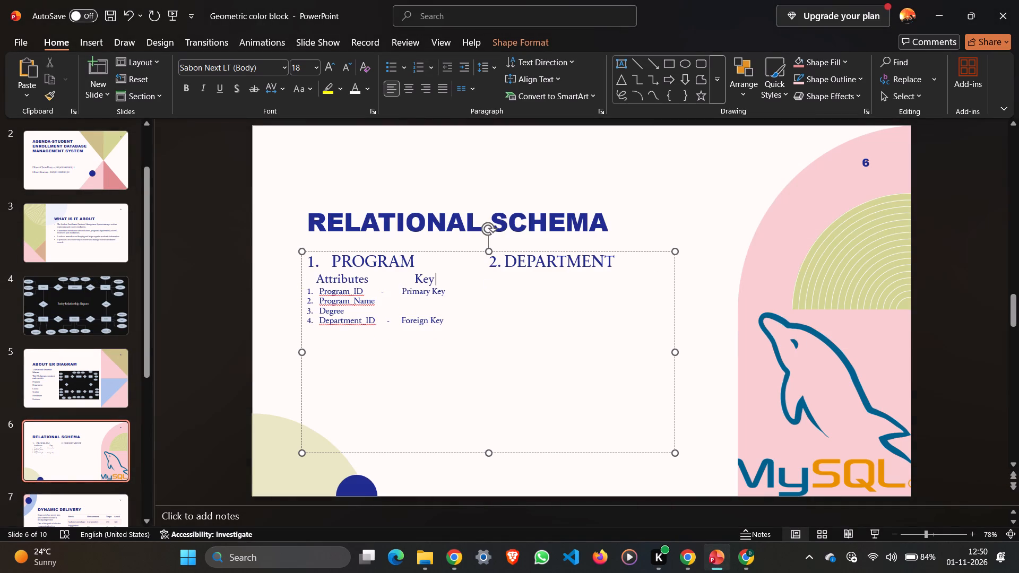
{"action": "key", "text": "space"}
{"action": "key", "text": "space"}
{"action": "key", "text": "space"}
{"action": "key", "text": "space"}
{"action": "key", "text": "space"}
{"action": "key", "text": "space"}
{"action": "key", "text": "space"}
{"action": "key", "text": "space"}
{"action": "key", "text": "space"}
{"action": "key", "text": "space"}
{"action": "key", "text": "space"}
{"action": "key", "text": "space"}
{"action": "key", "text": "space"}
{"action": "key", "text": "space"}
{"action": "key", "text": "space"}
{"action": "key", "text": "space"}
{"action": "key", "text": "space"}
{"action": "key", "text": "space"}
{"action": "key", "text": "space"}
{"action": "key", "text": "space"}
{"action": "key", "text": "BackSpace"}
{"action": "type", "text": "ttributes"}
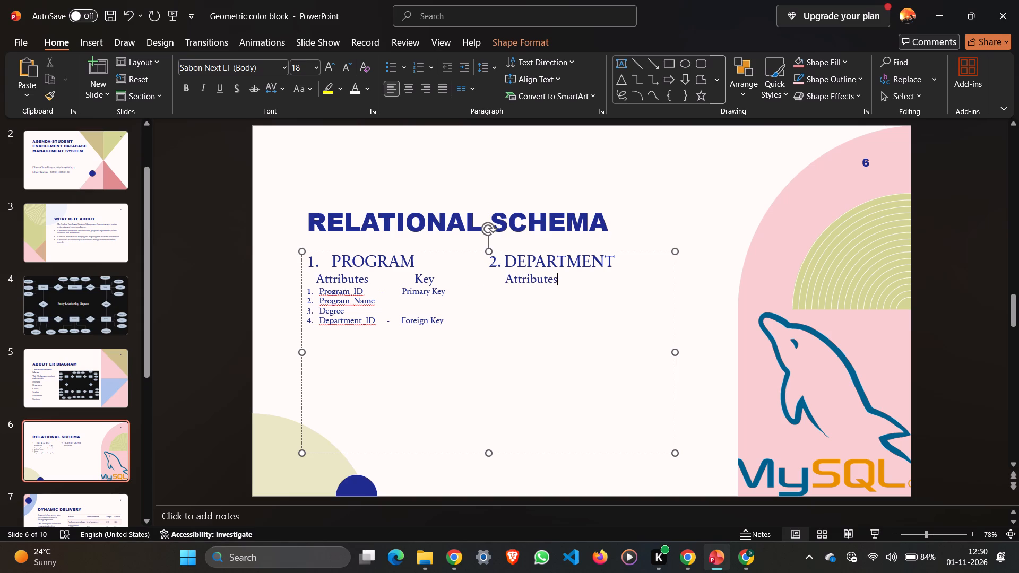
{"action": "key", "text": "space"}
{"action": "key", "text": "space"}
{"action": "key", "text": "space"}
{"action": "key", "text": "space"}
{"action": "key", "text": "space"}
{"action": "key", "text": "space"}
{"action": "key", "text": "space"}
{"action": "key", "text": "space"}
{"action": "key", "text": "space"}
{"action": "key", "text": "space"}
{"action": "key", "text": "space"}
{"action": "key", "text": "space"}
{"action": "key", "text": "space"}
{"action": "key", "text": "space"}
{"action": "type", "text": "ey"}
{"action": "key", "text": "Down"}
{"action": "key", "text": "space"}
{"action": "key", "text": "space"}
{"action": "key", "text": "space"}
{"action": "key", "text": "space"}
{"action": "key", "text": "space"}
{"action": "key", "text": "space"}
{"action": "key", "text": "space"}
{"action": "key", "text": "space"}
{"action": "key", "text": "space"}
{"action": "key", "text": "space"}
{"action": "key", "text": "space"}
{"action": "key", "text": "space"}
{"action": "key", "text": "space"}
{"action": "key", "text": "space"}
{"action": "key", "text": "space"}
{"action": "key", "text": "space"}
{"action": "key", "text": "space"}
{"action": "key", "text": "space"}
{"action": "key", "text": "space"}
{"action": "key", "text": "space"}
{"action": "type", "text": "1."}
{"action": "key", "text": "space"}
{"action": "key", "text": "alt+Tab"}
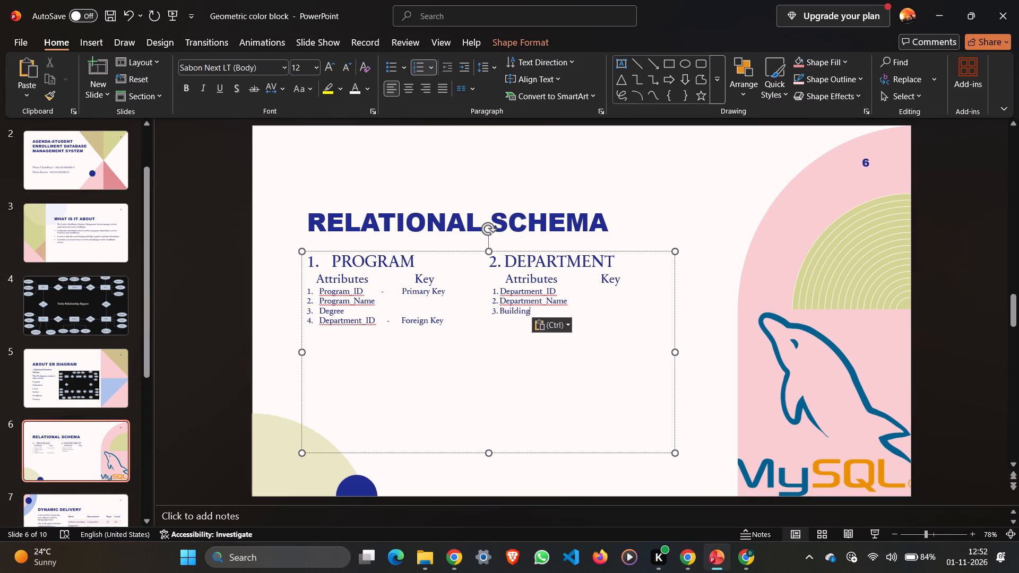
Add a dash after Department_ID in the DEPARTMENT list, with a wide gap before it and spacing after it.
{"action": "left_click", "coordinate": [579, 291]}
{"action": "key", "text": "space"}
{"action": "key", "text": "space"}
{"action": "key", "text": "space"}
{"action": "key", "text": "space"}
{"action": "key", "text": "space"}
{"action": "key", "text": "space"}
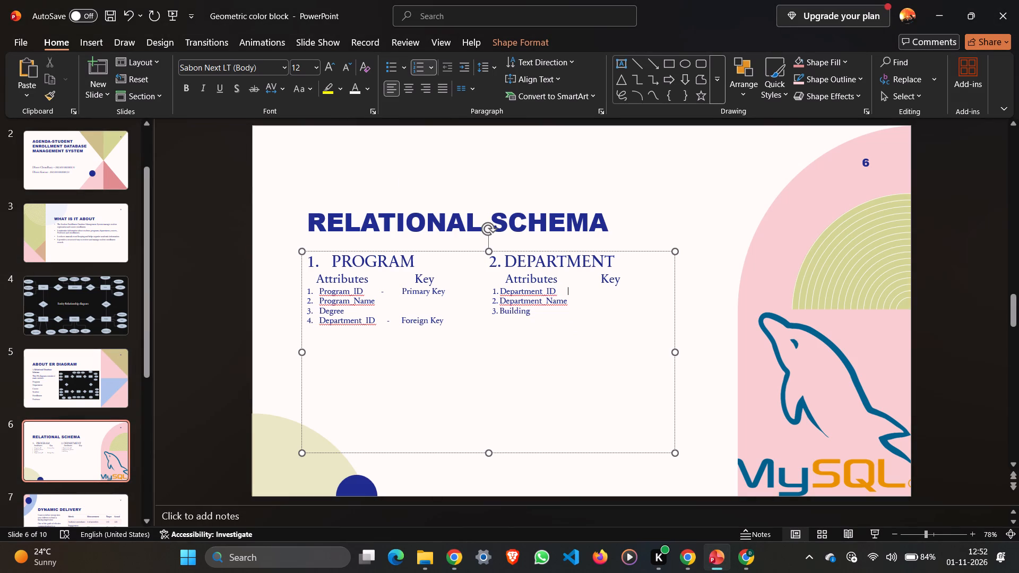
{"action": "key", "text": "space"}
{"action": "key", "text": "space"}
{"action": "key", "text": "space"}
{"action": "type", "text": "-"}
{"action": "key", "text": "space"}
Remove spaces before DEPARTMENT's Key heading to bring it closer to the Attributes heading.
{"action": "key", "text": "Left"}
{"action": "key", "text": "Left"}
{"action": "key", "text": "Left"}
{"action": "key", "text": "Left"}
{"action": "key", "text": "Left"}
{"action": "key", "text": "Left"}
{"action": "key", "text": "Left"}
{"action": "key", "text": "Left"}
{"action": "key", "text": "Up"}
{"action": "key", "text": "BackSpace"}
{"action": "key", "text": "BackSpace"}
Enter "Primary Key" after the dash on DEPARTMENT's Department_ID line, lined up under the Key heading.
{"action": "key", "text": "Down"}
{"action": "key", "text": "Right"}
{"action": "key", "text": "Right"}
{"action": "key", "text": "Right"}
{"action": "key", "text": "Right"}
{"action": "key", "text": "Right"}
{"action": "key", "text": "Right"}
{"action": "key", "text": "Right"}
{"action": "key", "text": "Right"}
{"action": "key", "text": "Right"}
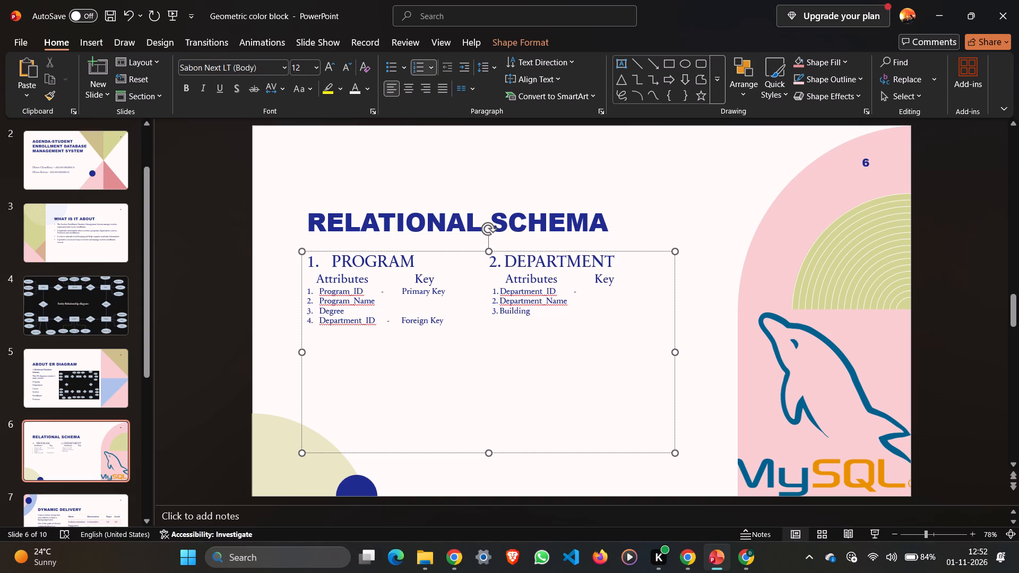
{"action": "key", "text": "Right"}
{"action": "key", "text": "Right"}
{"action": "type", "text": "rimary"}
{"action": "key", "text": "space"}
{"action": "type", "text": "ey"}
Add unnumbered blank lines below PROGRAM's Department_ID line to make room for another table.
{"action": "key", "text": "Down"}
{"action": "key", "text": "Down"}
{"action": "key", "text": "Down"}
{"action": "key", "text": "Down"}
{"action": "key", "text": "Down"}
{"action": "key", "text": "Down"}
{"action": "key", "text": "Down"}
{"action": "key", "text": "Down"}
{"action": "key", "text": "Down"}
{"action": "key", "text": "Down"}
{"action": "key", "text": "Down"}
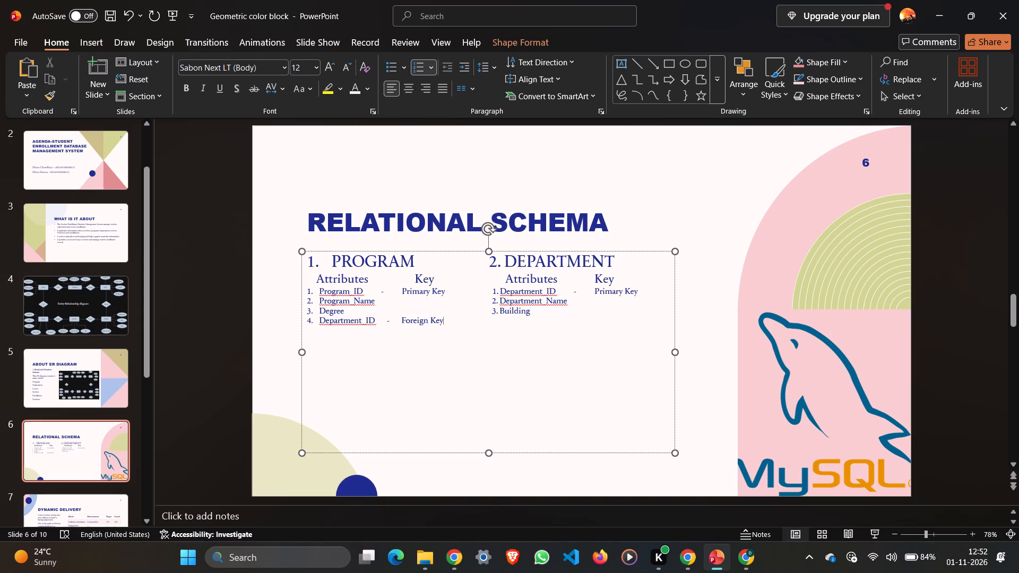
{"action": "left_click", "coordinate": [318, 349]}
{"action": "left_click", "coordinate": [318, 349]}
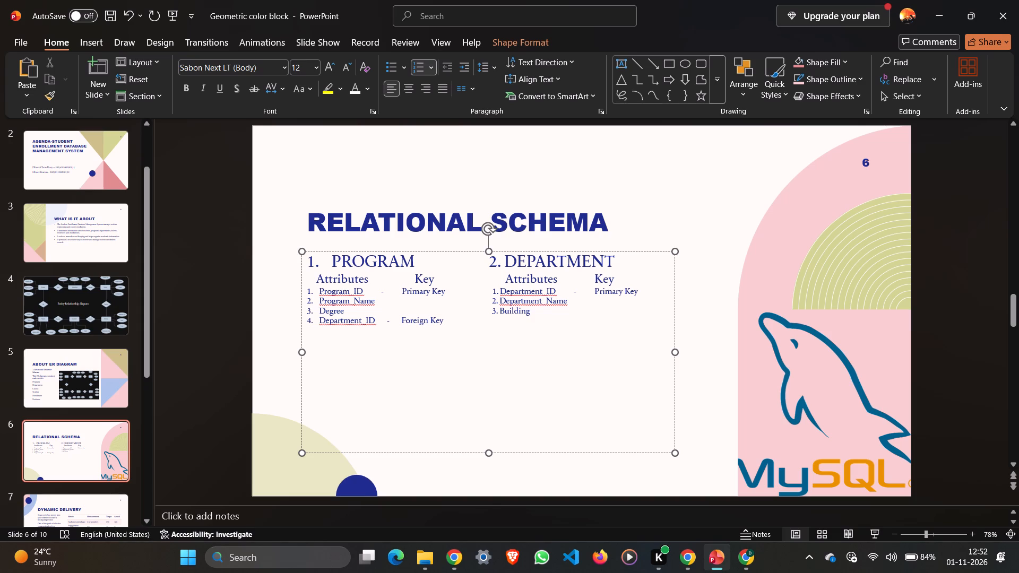
{"action": "left_click", "coordinate": [318, 351]}
{"action": "left_click", "coordinate": [448, 320]}
{"action": "key", "text": "Return"}
{"action": "key", "text": "BackSpace"}
{"action": "key", "text": "Down"}
{"action": "key", "text": "Down"}
{"action": "key", "text": "Return"}
{"action": "key", "text": "Return"}
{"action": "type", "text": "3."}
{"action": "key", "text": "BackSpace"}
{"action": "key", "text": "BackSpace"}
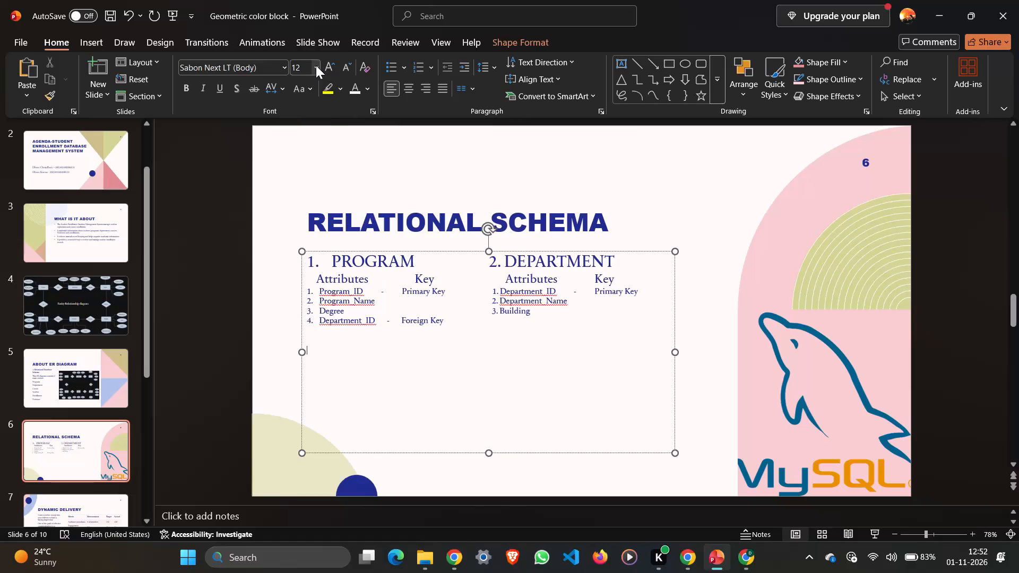
Add the heading "3. COURSE" at font size 24 below the PROGRAM list, copying COURSE from the ChatGPT schema.
{"action": "left_click", "coordinate": [316, 65]}
{"action": "left_click", "coordinate": [302, 249]}
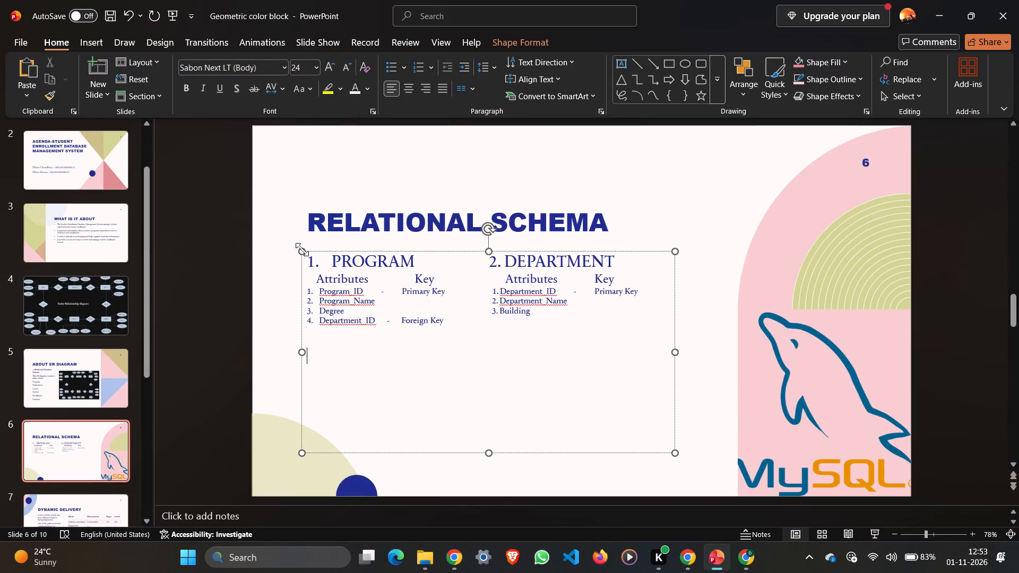
{"action": "key", "text": "3"}
{"action": "type", "text": "."}
{"action": "key", "text": "space"}
{"action": "key", "text": "alt+Tab"}
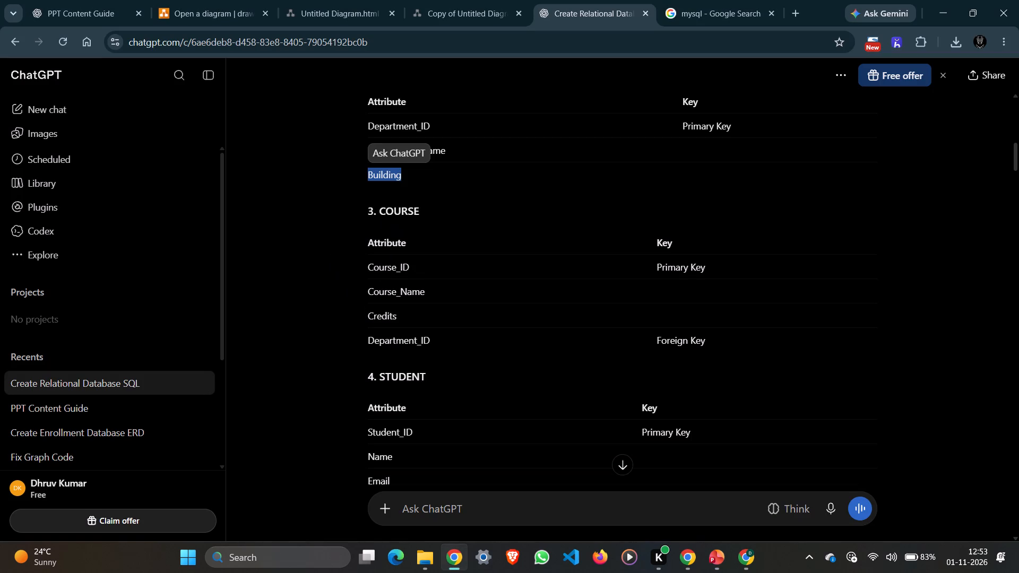
{"action": "left_click_drag", "start_coordinate": [377, 212], "coordinate": [422, 219]}
{"action": "key", "text": "ctrl+c"}
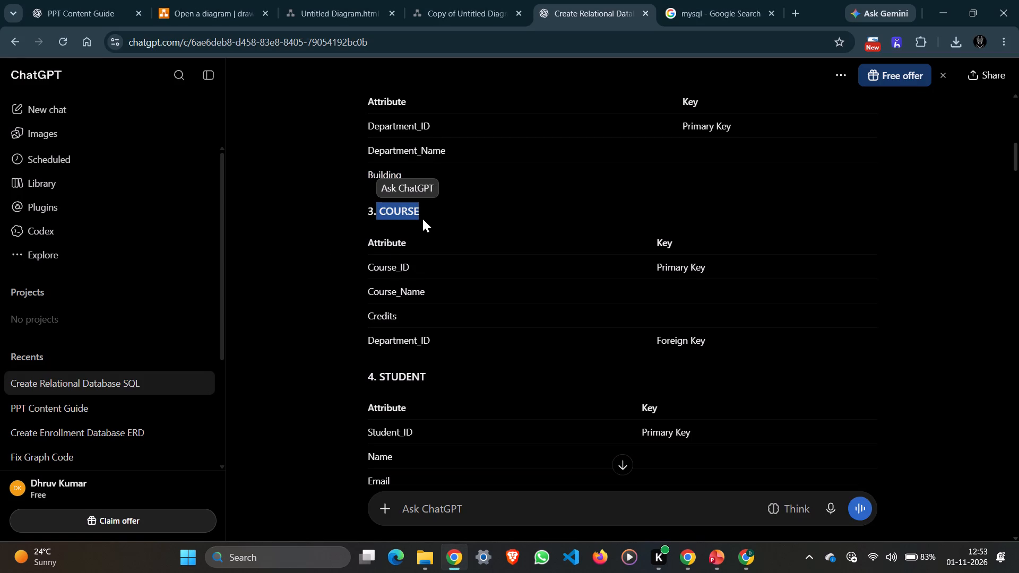
{"action": "key", "text": "Tab"}
{"action": "key", "text": "alt+Tab"}
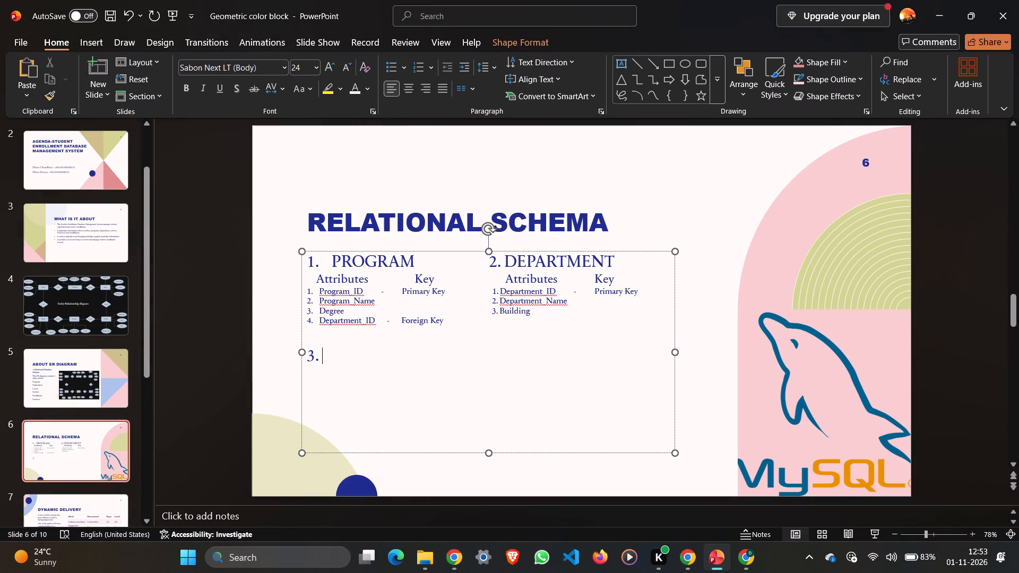
{"action": "key", "text": "ctrl+v"}
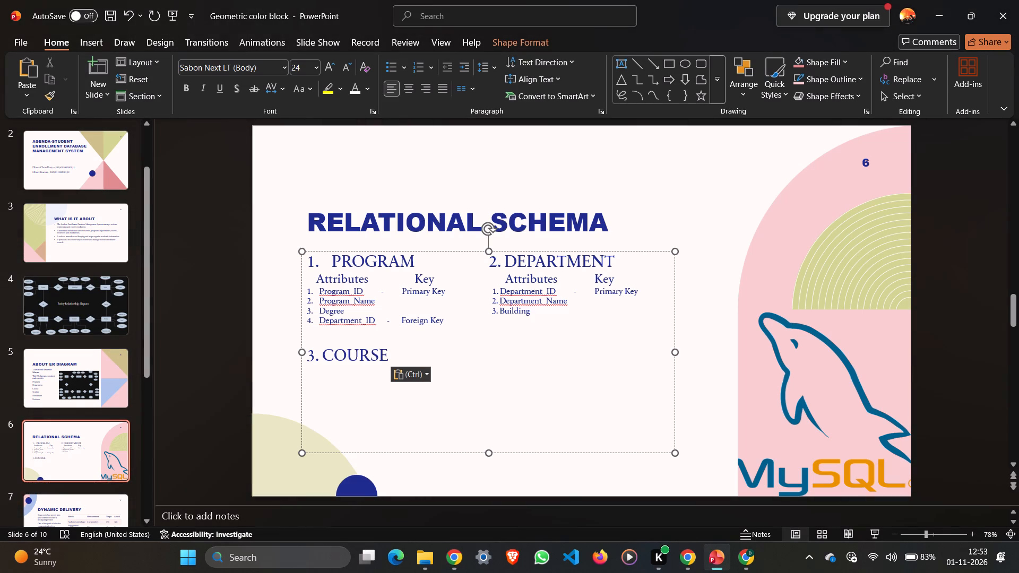
Add a line reading "Atrribute" and "Key", spaced apart, below the 3. COURSE heading at font size 20.
{"action": "key", "text": "Return"}
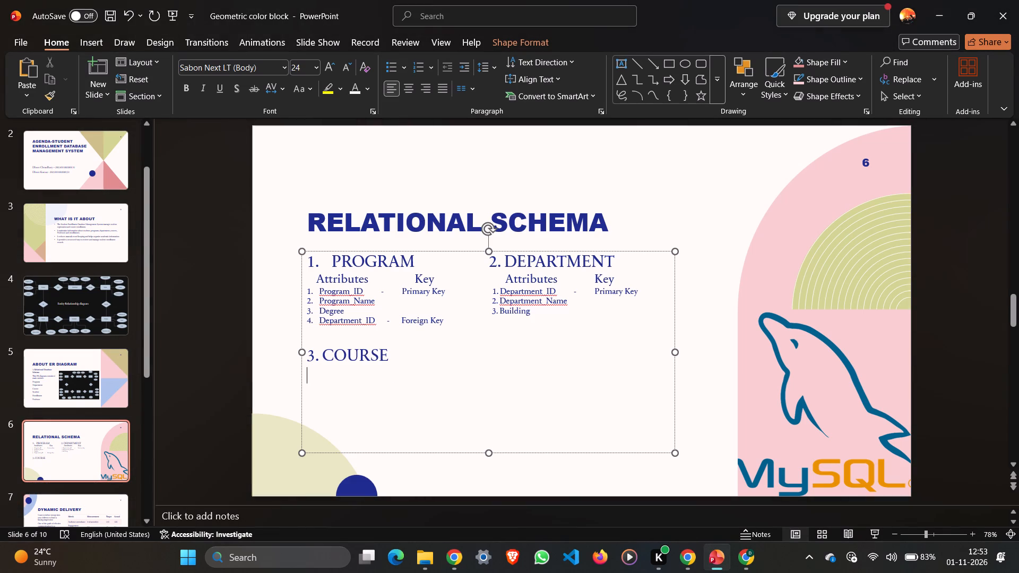
{"action": "type", "text": "trr"}
{"action": "type", "text": "ibute"}
{"action": "key", "text": "space"}
{"action": "type", "text": "ey"}
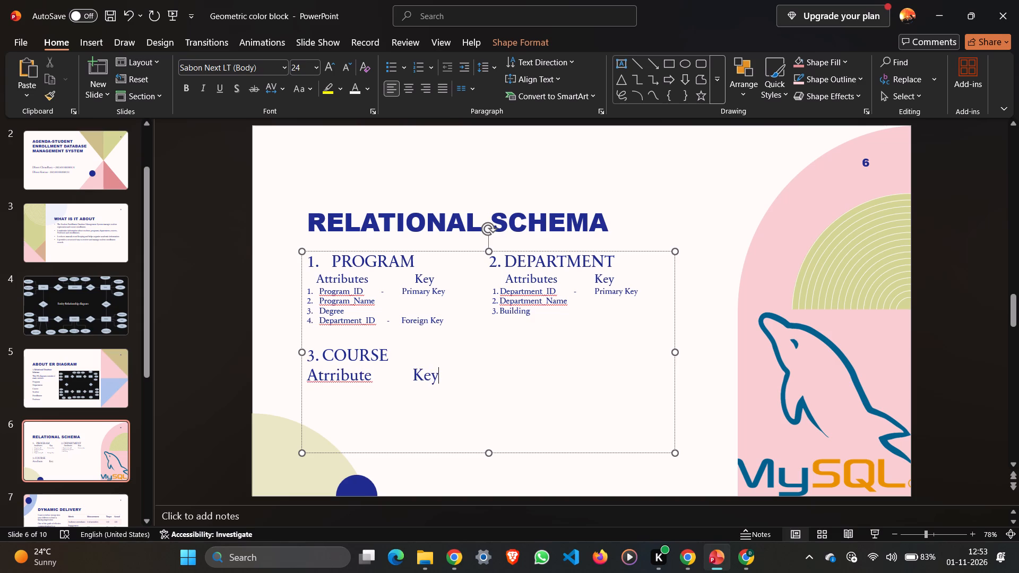
{"action": "triple_click", "coordinate": [385, 378]}
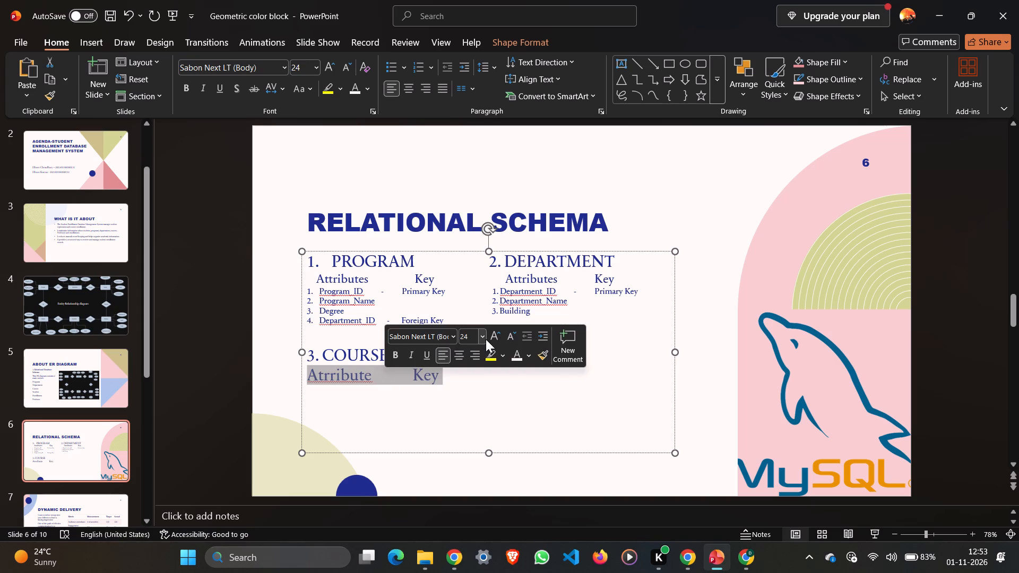
{"action": "left_click", "coordinate": [485, 338]}
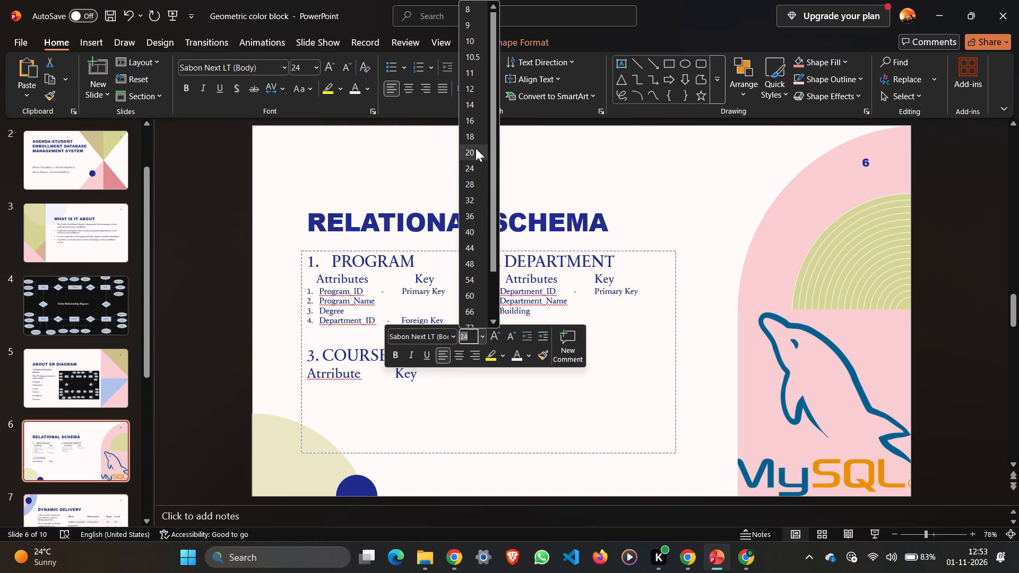
{"action": "left_click", "coordinate": [476, 148]}
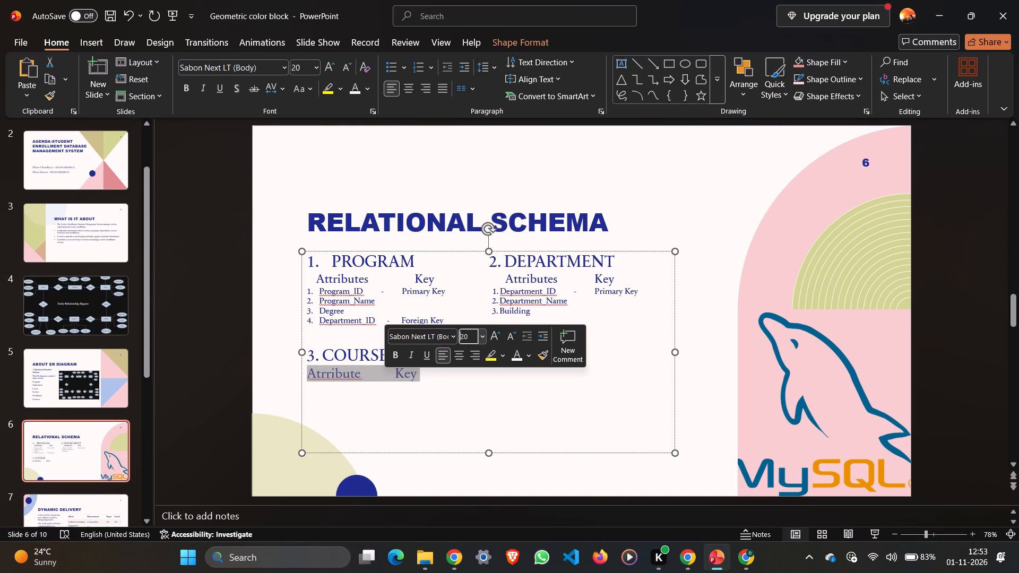
{"action": "left_click", "coordinate": [442, 377]}
{"action": "key", "text": "Return"}
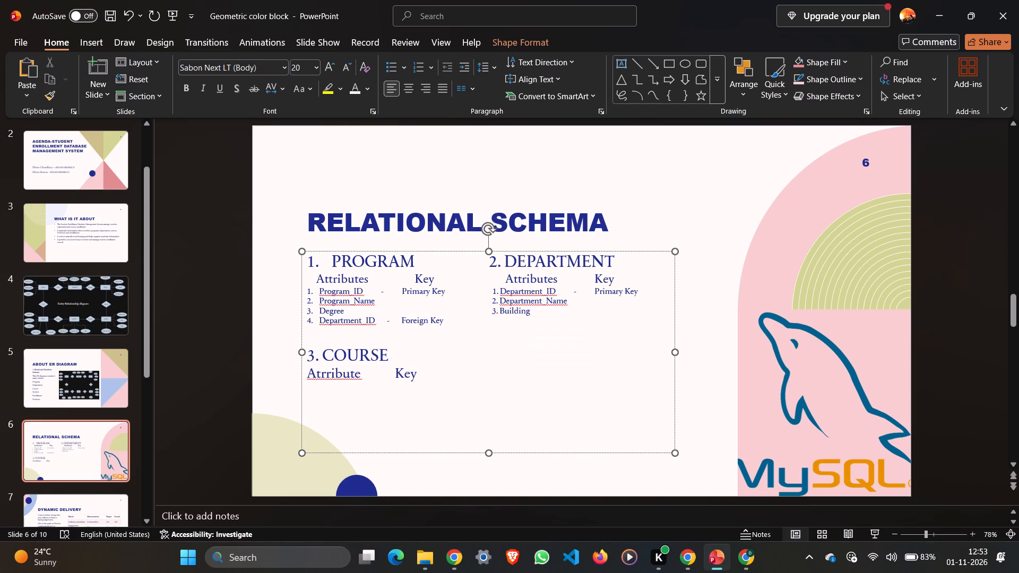
{"action": "left_click", "coordinate": [319, 64]}
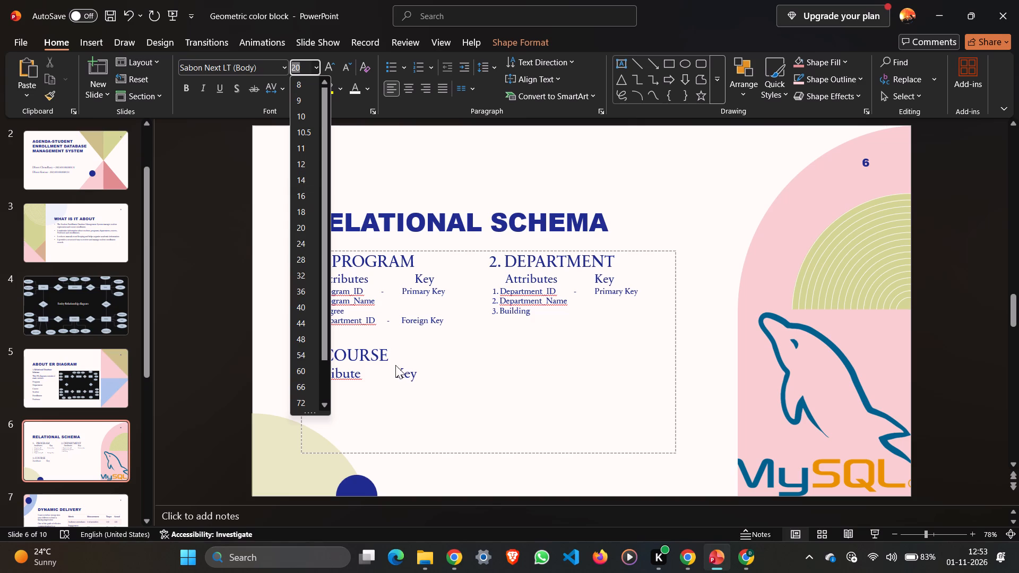
{"action": "left_click", "coordinate": [353, 301]}
{"action": "double_click", "coordinate": [353, 301]}
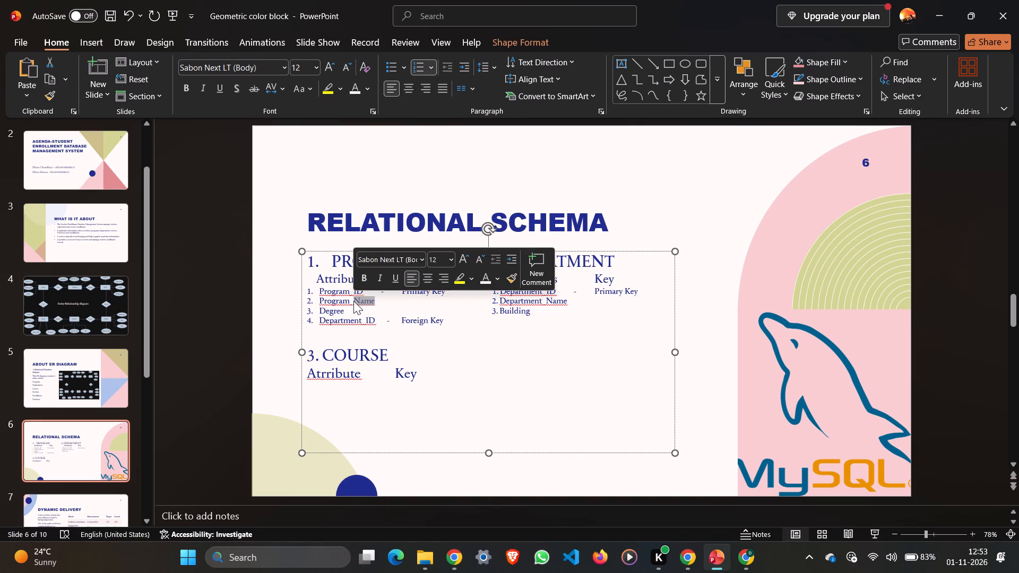
{"action": "left_click", "coordinate": [322, 394]}
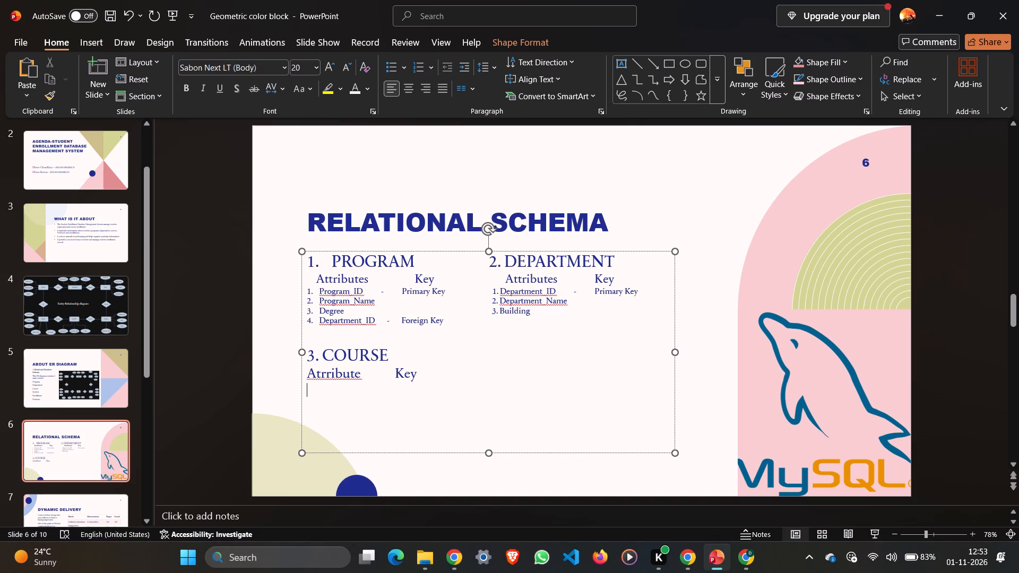
{"action": "left_click", "coordinate": [313, 70]}
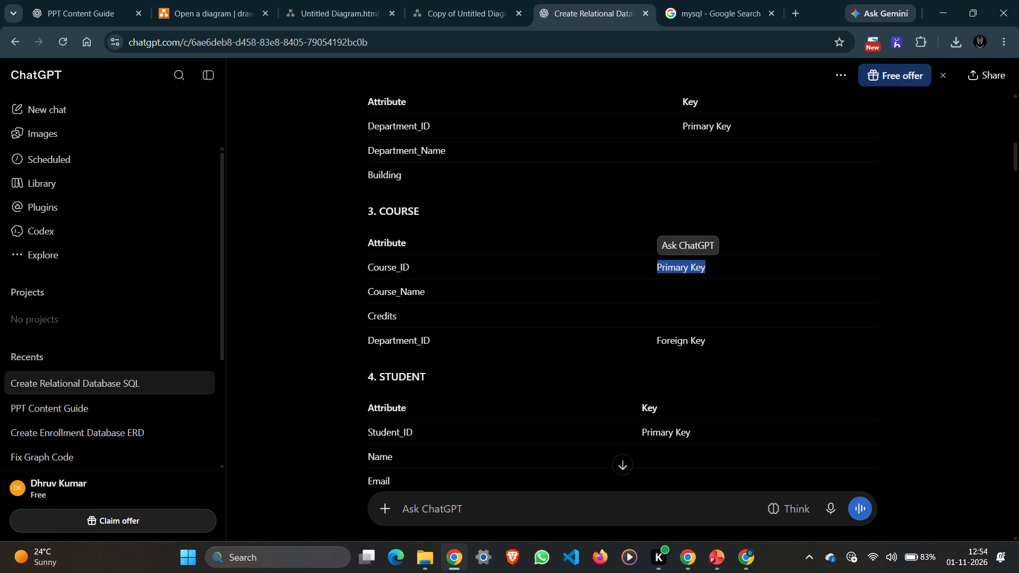
{"action": "double_click", "coordinate": [671, 344]}
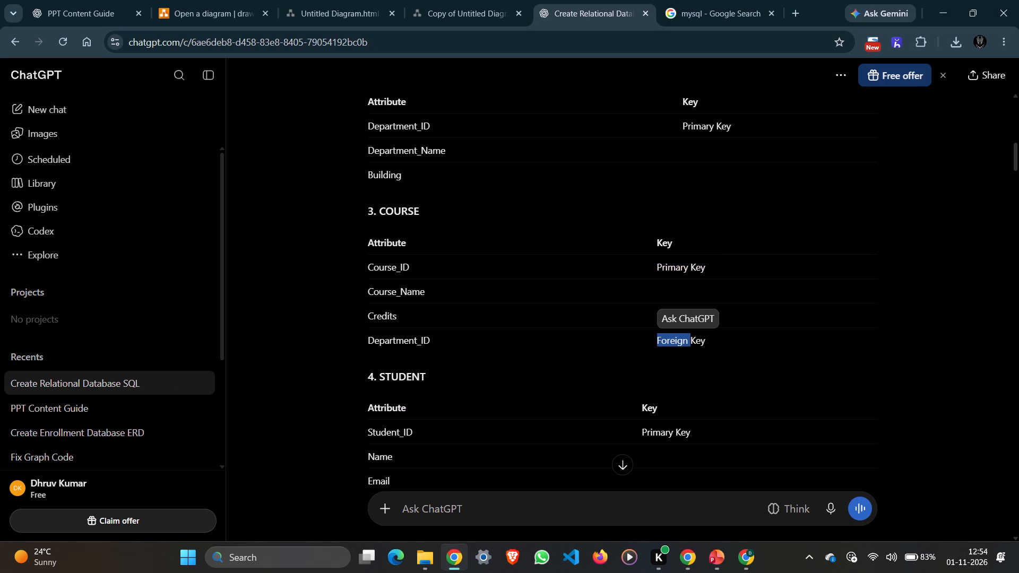
{"action": "triple_click", "coordinate": [671, 344]}
{"action": "double_click", "coordinate": [671, 344]}
{"action": "key", "text": "ctrl+c"}
{"action": "key", "text": "alt+Tab"}
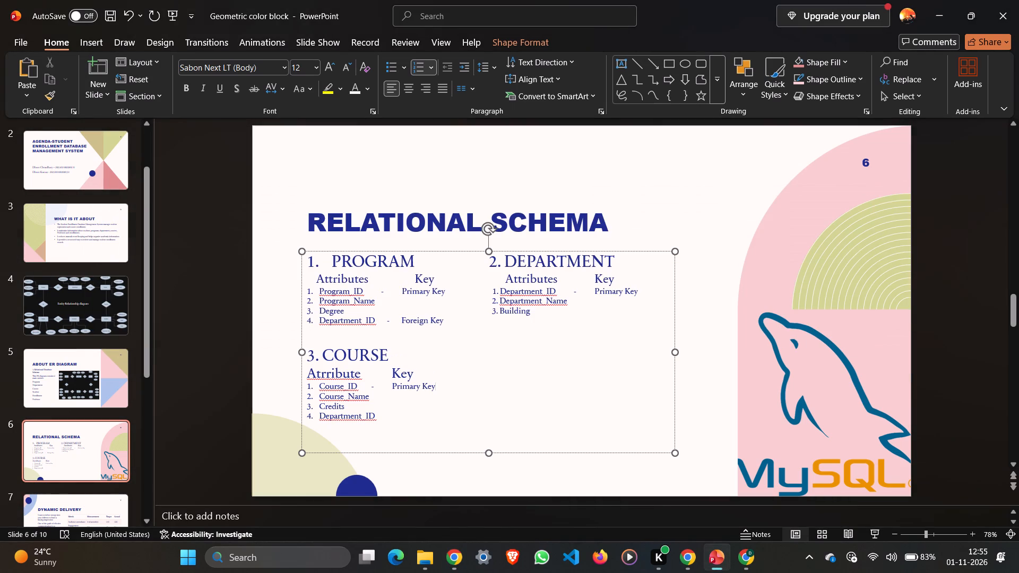
{"action": "key", "text": "Down"}
{"action": "key", "text": "Down"}
{"action": "key", "text": "Down"}
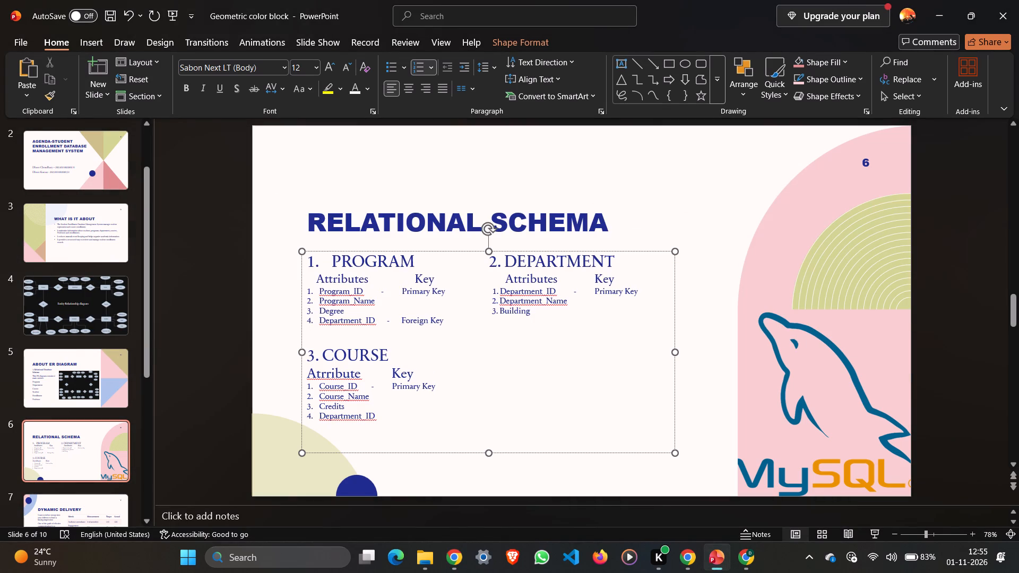
{"action": "key", "text": "space"}
{"action": "key", "text": "space"}
{"action": "key", "text": "space"}
{"action": "key", "text": "space"}
{"action": "type", "text": "-"}
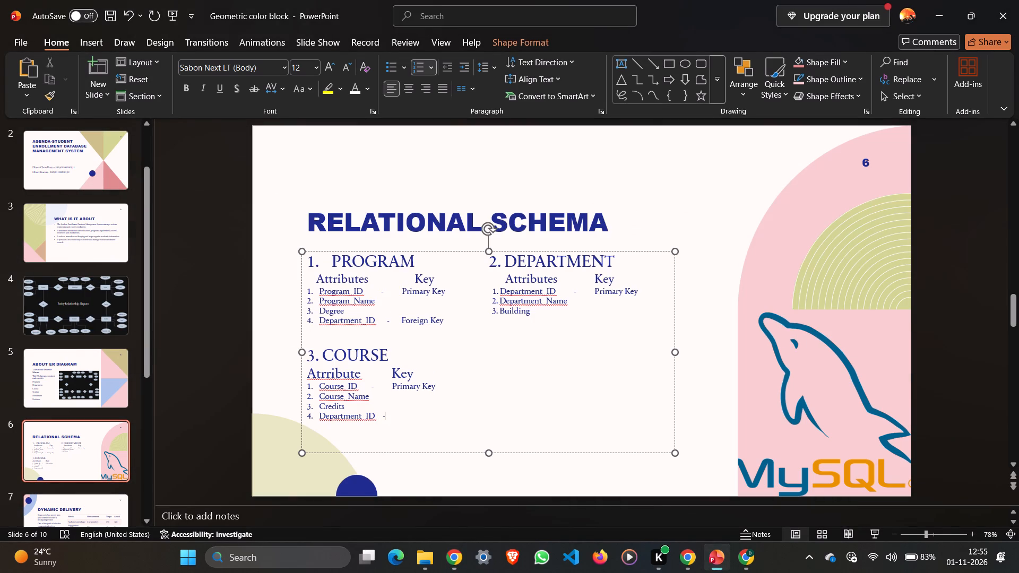
{"action": "key", "text": "space"}
{"action": "key", "text": "Left"}
{"action": "key", "text": "Left"}
{"action": "key", "text": "Left"}
{"action": "key", "text": "ctrl+v"}
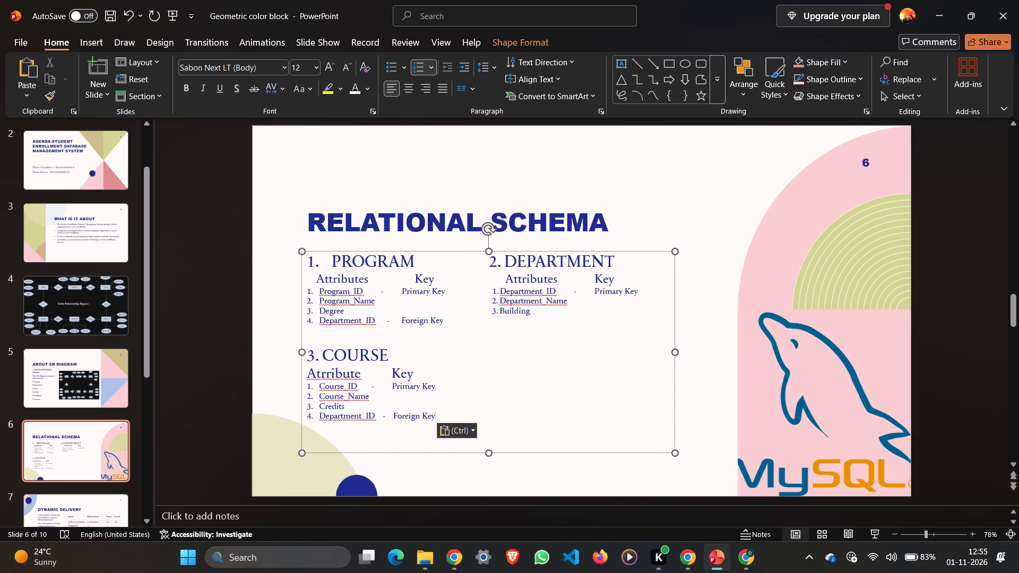
Add the heading "4. STUDENT" on the COURSE heading line, spaced over beneath DEPARTMENT, with the name copied from ChatGPT.
{"action": "left_click", "coordinate": [460, 352]}
{"action": "key", "text": "space"}
{"action": "key", "text": "space"}
{"action": "key", "text": "space"}
{"action": "key", "text": "space"}
{"action": "key", "text": "space"}
{"action": "key", "text": "space"}
{"action": "key", "text": "space"}
{"action": "key", "text": "space"}
{"action": "key", "text": "space"}
{"action": "key", "text": "space"}
{"action": "key", "text": "space"}
{"action": "key", "text": "space"}
{"action": "key", "text": "space"}
{"action": "key", "text": "space"}
{"action": "key", "text": "space"}
{"action": "key", "text": "space"}
{"action": "key", "text": "space"}
{"action": "key", "text": "space"}
{"action": "key", "text": "space"}
{"action": "key", "text": "space"}
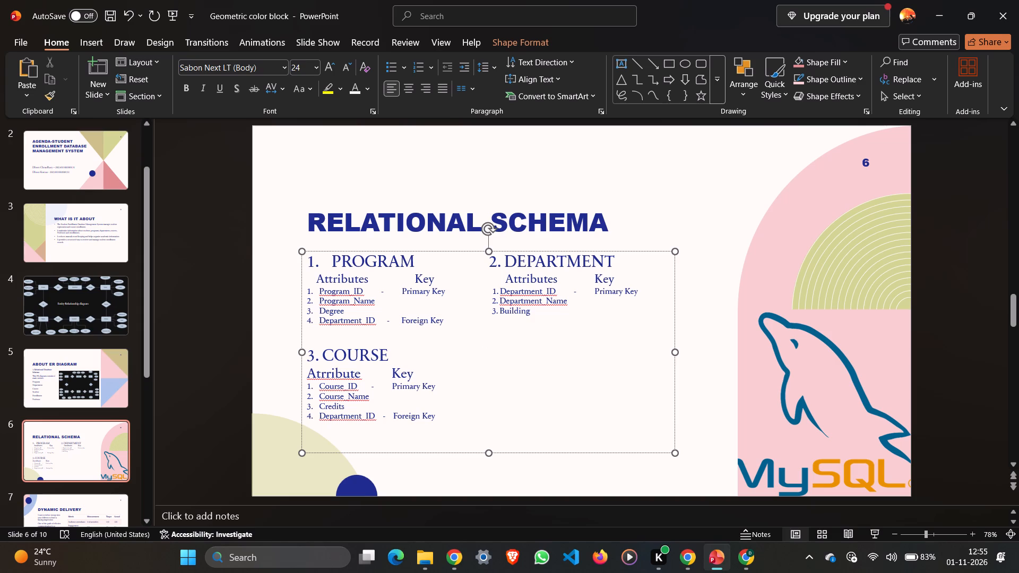
{"action": "key", "text": "4"}
{"action": "type", "text": "."}
{"action": "key", "text": "space"}
{"action": "key", "text": "alt+Tab"}
{"action": "scroll", "coordinate": [460, 352], "scroll_direction": "down", "scroll_amount": 3}
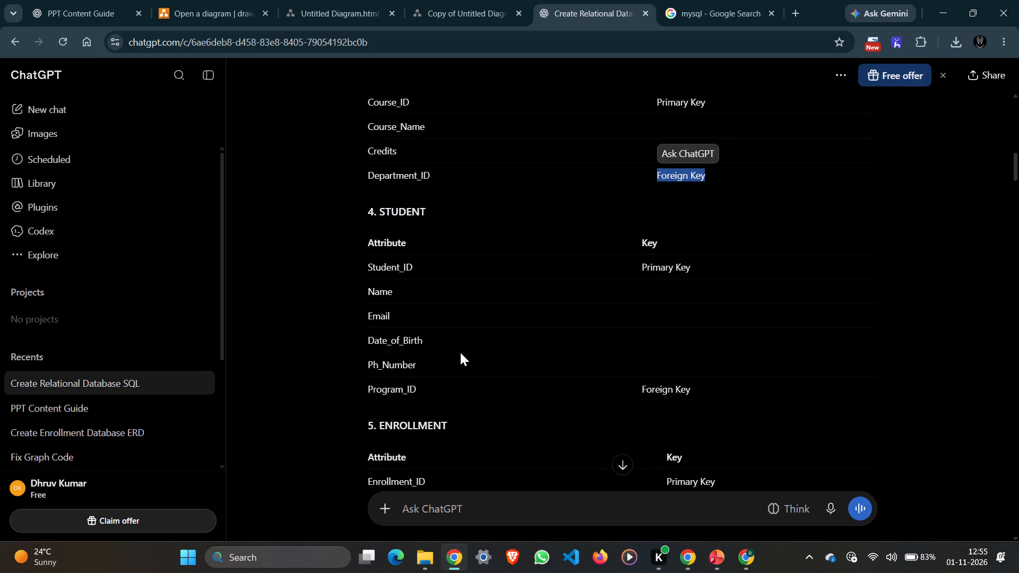
{"action": "left_click_drag", "start_coordinate": [377, 211], "coordinate": [428, 209]}
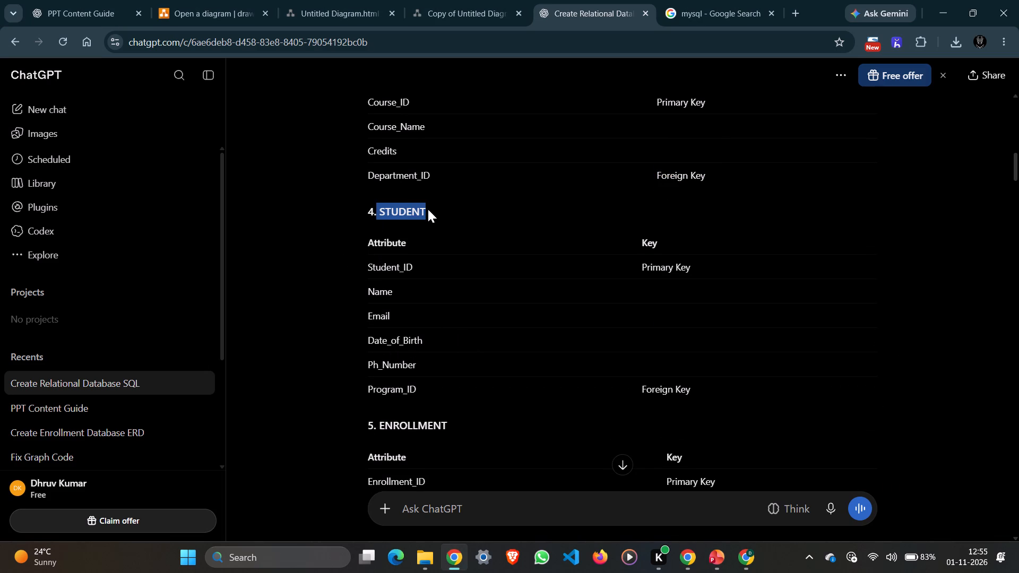
{"action": "key", "text": "ctrl+c"}
{"action": "key", "text": "alt+Tab"}
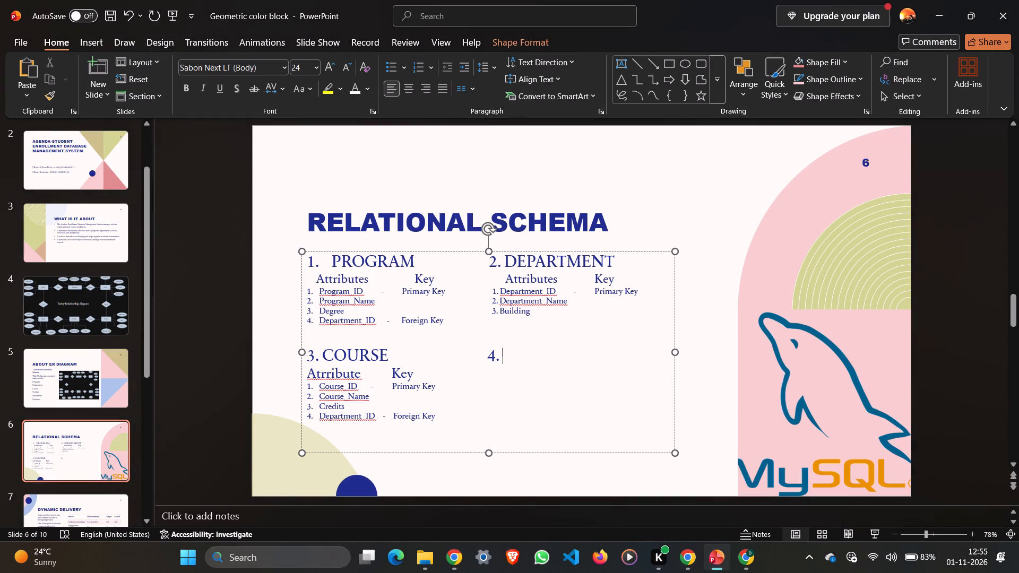
{"action": "key", "text": "ctrl+v"}
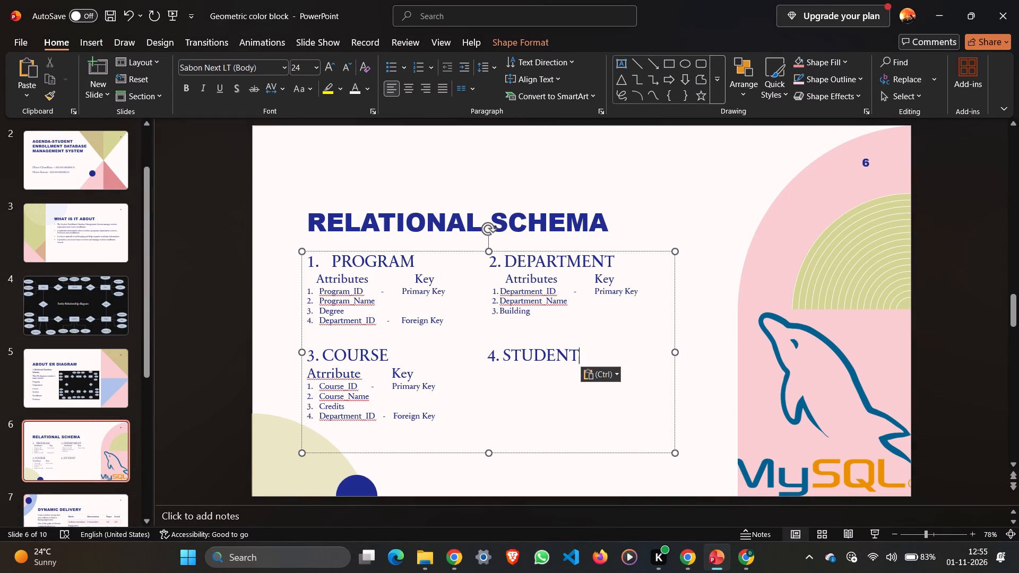
Add the column heading Attribute under STUDENT, spaced over on the same line as the COURSE column headings.
{"action": "key", "text": "Down"}
{"action": "key", "text": "space"}
{"action": "key", "text": "space"}
{"action": "key", "text": "space"}
{"action": "key", "text": "space"}
{"action": "key", "text": "space"}
{"action": "key", "text": "space"}
{"action": "key", "text": "space"}
{"action": "key", "text": "space"}
{"action": "key", "text": "space"}
{"action": "key", "text": "space"}
{"action": "key", "text": "space"}
{"action": "key", "text": "space"}
{"action": "key", "text": "space"}
{"action": "key", "text": "space"}
{"action": "key", "text": "space"}
{"action": "key", "text": "space"}
{"action": "key", "text": "space"}
{"action": "key", "text": "space"}
{"action": "key", "text": "space"}
{"action": "key", "text": "space"}
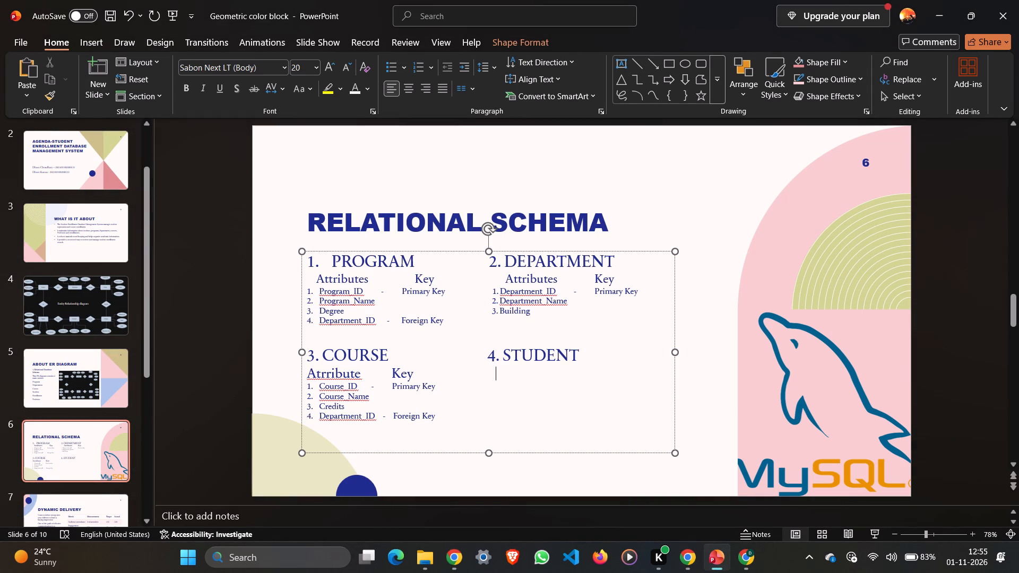
{"action": "key", "text": "BackSpace"}
{"action": "type", "text": "ttribute"}
Add the missing "t" near the start of the misspelled "Atrribute" heading under COURSE.
{"action": "key", "text": "Left"}
{"action": "key", "text": "Left"}
{"action": "key", "text": "Left"}
{"action": "key", "text": "Left"}
{"action": "key", "text": "Left"}
{"action": "key", "text": "Left"}
{"action": "key", "text": "Left"}
{"action": "key", "text": "Left"}
{"action": "key", "text": "Left"}
{"action": "key", "text": "Left"}
{"action": "key", "text": "Left"}
{"action": "key", "text": "Left"}
{"action": "key", "text": "Left"}
{"action": "key", "text": "Left"}
{"action": "key", "text": "Left"}
{"action": "key", "text": "Left"}
{"action": "key", "text": "Left"}
{"action": "key", "text": "Left"}
{"action": "key", "text": "Left"}
{"action": "key", "text": "Left"}
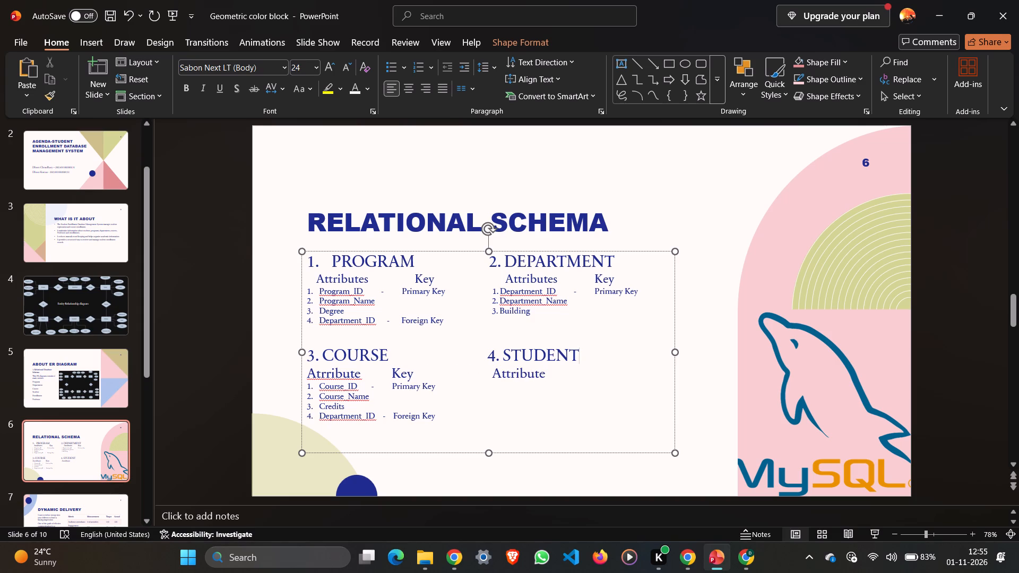
{"action": "key", "text": "Right"}
{"action": "key", "text": "Right"}
{"action": "key", "text": "t"}
{"action": "key", "text": "Right"}
{"action": "key", "text": "Right"}
{"action": "key", "text": "Right"}
{"action": "key", "text": "Right"}
{"action": "key", "text": "Right"}
{"action": "key", "text": "Right"}
{"action": "key", "text": "Right"}
{"action": "key", "text": "Right"}
{"action": "key", "text": "Right"}
{"action": "key", "text": "Right"}
{"action": "key", "text": "Right"}
{"action": "key", "text": "Right"}
{"action": "key", "text": "Right"}
{"action": "key", "text": "Right"}
{"action": "key", "text": "Right"}
{"action": "key", "text": "Right"}
{"action": "key", "text": "Right"}
{"action": "key", "text": "Right"}
{"action": "key", "text": "Right"}
{"action": "key", "text": "Right"}
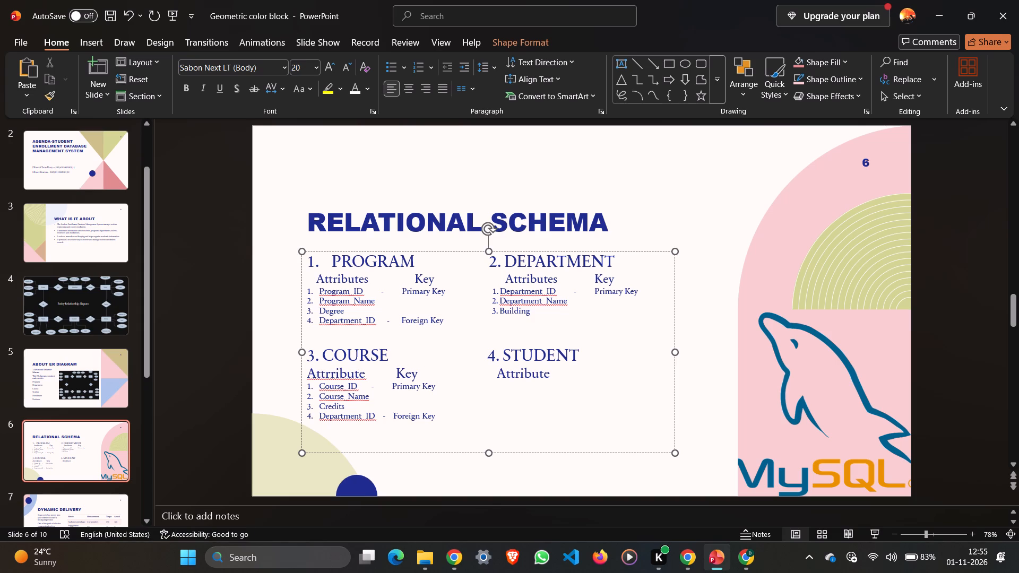
Delete the extra "r" from the misspelled "Attrribute" heading under COURSE.
{"action": "key", "text": "Left"}
{"action": "key", "text": "Left"}
{"action": "key", "text": "Left"}
{"action": "key", "text": "Left"}
{"action": "key", "text": "Left"}
{"action": "key", "text": "Left"}
{"action": "key", "text": "Left"}
{"action": "key", "text": "Left"}
{"action": "key", "text": "Left"}
{"action": "key", "text": "Left"}
{"action": "key", "text": "Left"}
{"action": "key", "text": "Left"}
{"action": "key", "text": "Left"}
{"action": "key", "text": "Left"}
{"action": "key", "text": "Left"}
{"action": "key", "text": "Left"}
{"action": "key", "text": "Left"}
{"action": "key", "text": "Left"}
{"action": "key", "text": "Left"}
{"action": "key", "text": "Left"}
{"action": "key", "text": "Left"}
{"action": "key", "text": "Right"}
{"action": "key", "text": "Right"}
{"action": "key", "text": "BackSpace"}
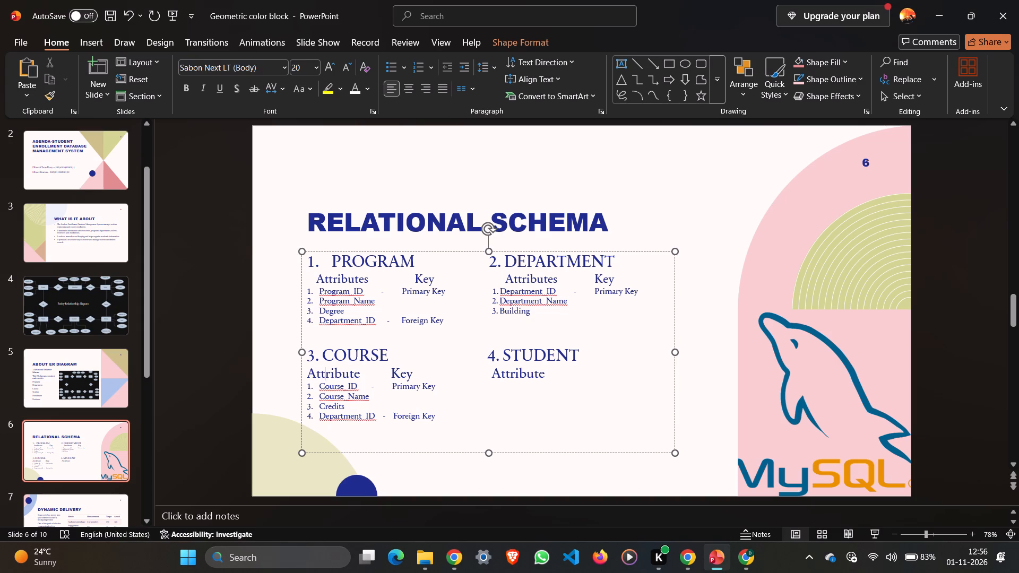
Add an "s" to the Attribute column heading under COURSE, making it Attributes.
{"action": "key", "text": "Right"}
{"action": "key", "text": "Right"}
{"action": "key", "text": "Right"}
{"action": "key", "text": "Right"}
{"action": "key", "text": "Right"}
{"action": "key", "text": "Right"}
{"action": "key", "text": "Right"}
{"action": "key", "text": "Right"}
{"action": "key", "text": "Right"}
{"action": "key", "text": "Right"}
{"action": "key", "text": "Right"}
{"action": "key", "text": "Right"}
{"action": "key", "text": "Right"}
{"action": "key", "text": "Right"}
{"action": "key", "text": "Right"}
{"action": "key", "text": "Right"}
{"action": "key", "text": "Right"}
{"action": "key", "text": "Right"}
{"action": "key", "text": "Right"}
{"action": "key", "text": "Right"}
{"action": "key", "text": "Right"}
{"action": "key", "text": "Right"}
{"action": "key", "text": "Right"}
{"action": "key", "text": "Left"}
{"action": "key", "text": "Up"}
{"action": "key", "text": "Right"}
{"action": "key", "text": "Right"}
{"action": "key", "text": "Right"}
{"action": "key", "text": "Right"}
{"action": "key", "text": "Right"}
{"action": "key", "text": "Right"}
{"action": "key", "text": "Right"}
{"action": "key", "text": "Right"}
{"action": "key", "text": "Left"}
{"action": "key", "text": "s"}
Add an "s" to the Attribute column heading under STUDENT, making it Attributes.
{"action": "key", "text": "Right"}
{"action": "key", "text": "Right"}
{"action": "key", "text": "Right"}
{"action": "key", "text": "Right"}
{"action": "key", "text": "Right"}
{"action": "key", "text": "Right"}
{"action": "key", "text": "Right"}
{"action": "key", "text": "Right"}
{"action": "key", "text": "Right"}
{"action": "key", "text": "Right"}
{"action": "key", "text": "Right"}
{"action": "key", "text": "Right"}
{"action": "key", "text": "Right"}
{"action": "key", "text": "Right"}
{"action": "key", "text": "Right"}
{"action": "key", "text": "Right"}
{"action": "key", "text": "Right"}
{"action": "key", "text": "Right"}
{"action": "key", "text": "Right"}
{"action": "key", "text": "Right"}
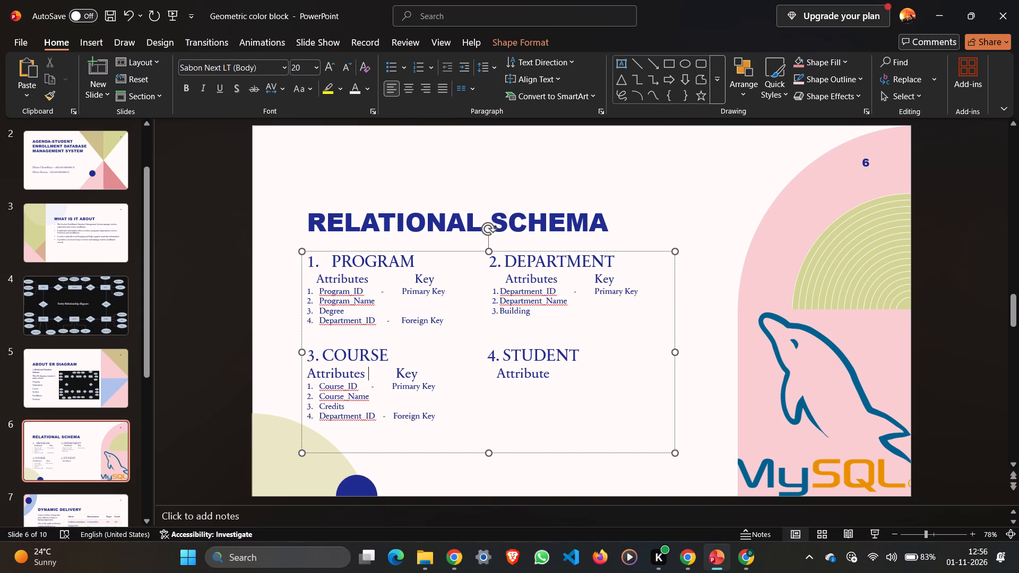
{"action": "key", "text": "Right"}
{"action": "key", "text": "s"}
Replace the automatic list number before Course_ID in the COURSE list with a manually entered "1." and a space.
{"action": "key", "text": "Right"}
{"action": "key", "text": "space"}
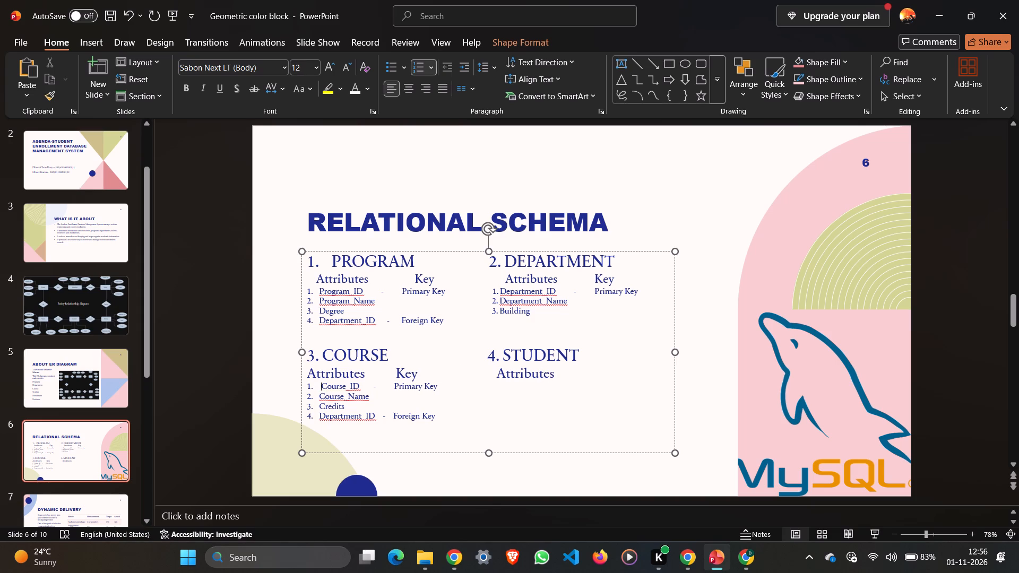
{"action": "key", "text": "Left"}
{"action": "key", "text": "Left"}
{"action": "key", "text": "Left"}
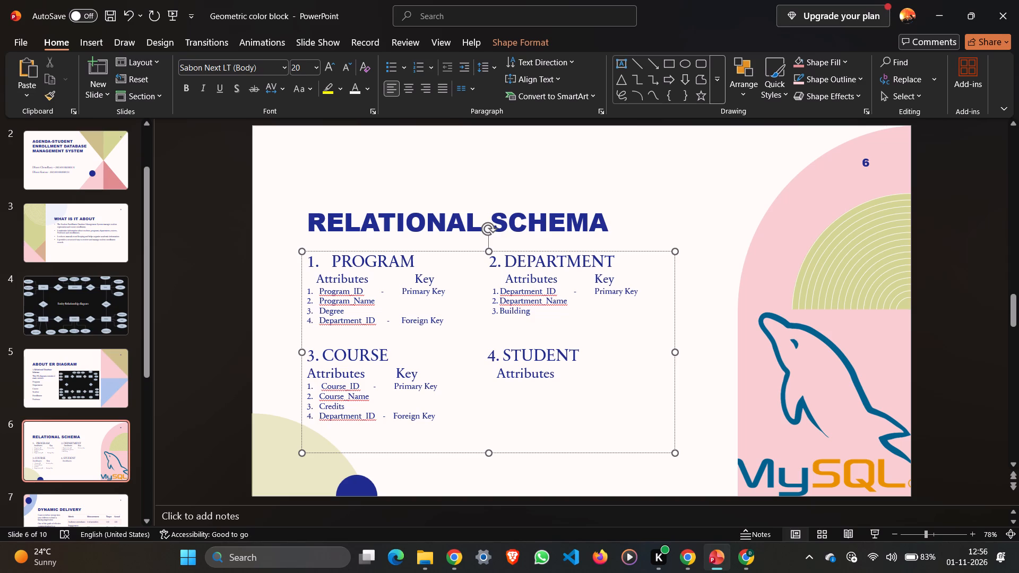
{"action": "key", "text": "Right"}
{"action": "key", "text": "Right"}
{"action": "key", "text": "BackSpace"}
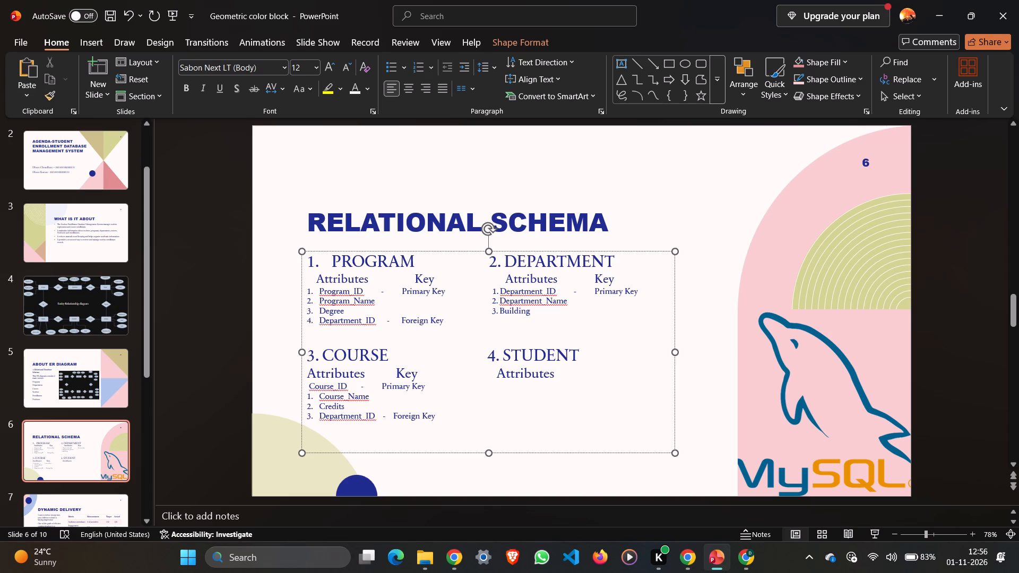
{"action": "key", "text": "1"}
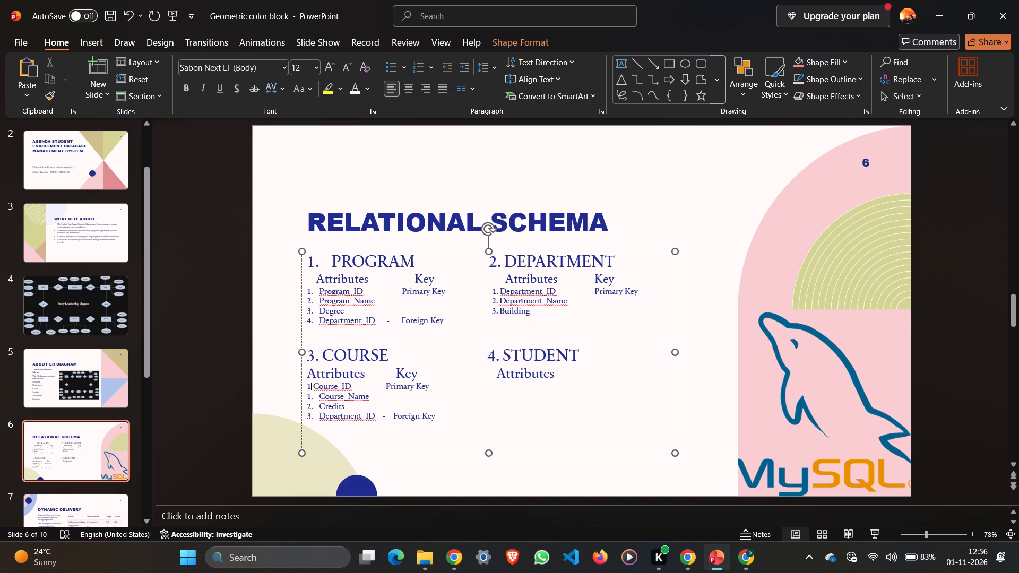
{"action": "type", "text": "."}
{"action": "key", "text": "space"}
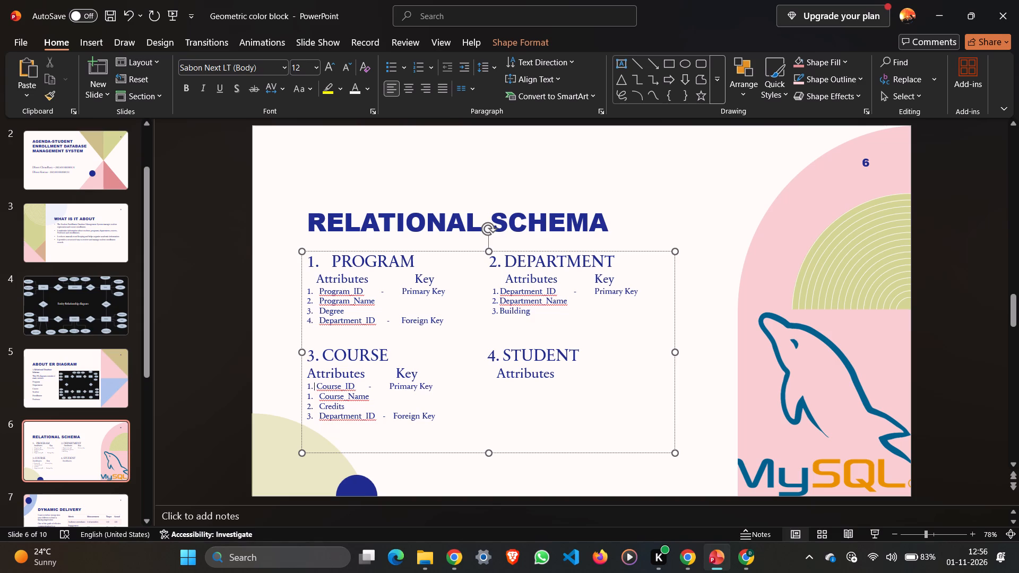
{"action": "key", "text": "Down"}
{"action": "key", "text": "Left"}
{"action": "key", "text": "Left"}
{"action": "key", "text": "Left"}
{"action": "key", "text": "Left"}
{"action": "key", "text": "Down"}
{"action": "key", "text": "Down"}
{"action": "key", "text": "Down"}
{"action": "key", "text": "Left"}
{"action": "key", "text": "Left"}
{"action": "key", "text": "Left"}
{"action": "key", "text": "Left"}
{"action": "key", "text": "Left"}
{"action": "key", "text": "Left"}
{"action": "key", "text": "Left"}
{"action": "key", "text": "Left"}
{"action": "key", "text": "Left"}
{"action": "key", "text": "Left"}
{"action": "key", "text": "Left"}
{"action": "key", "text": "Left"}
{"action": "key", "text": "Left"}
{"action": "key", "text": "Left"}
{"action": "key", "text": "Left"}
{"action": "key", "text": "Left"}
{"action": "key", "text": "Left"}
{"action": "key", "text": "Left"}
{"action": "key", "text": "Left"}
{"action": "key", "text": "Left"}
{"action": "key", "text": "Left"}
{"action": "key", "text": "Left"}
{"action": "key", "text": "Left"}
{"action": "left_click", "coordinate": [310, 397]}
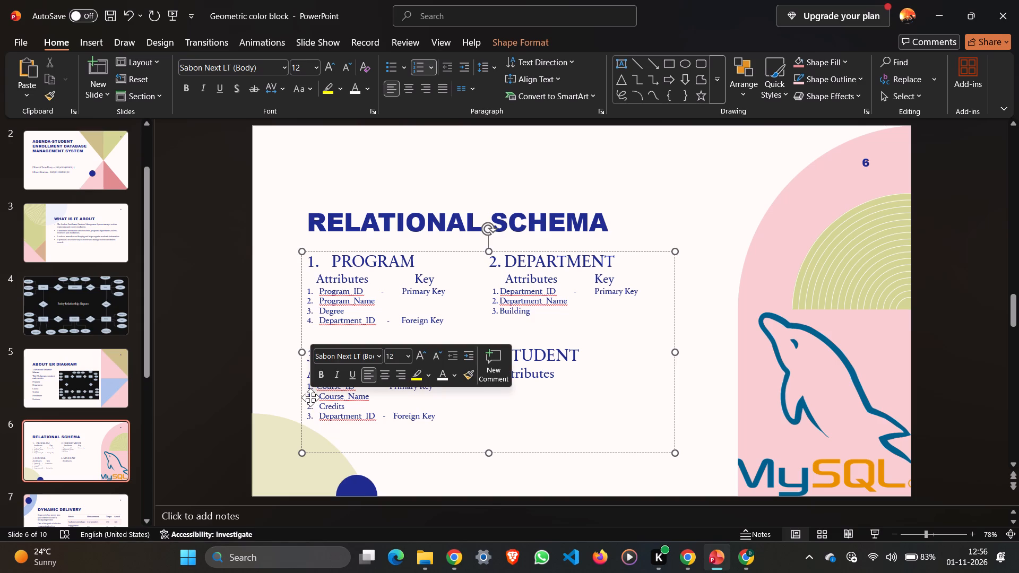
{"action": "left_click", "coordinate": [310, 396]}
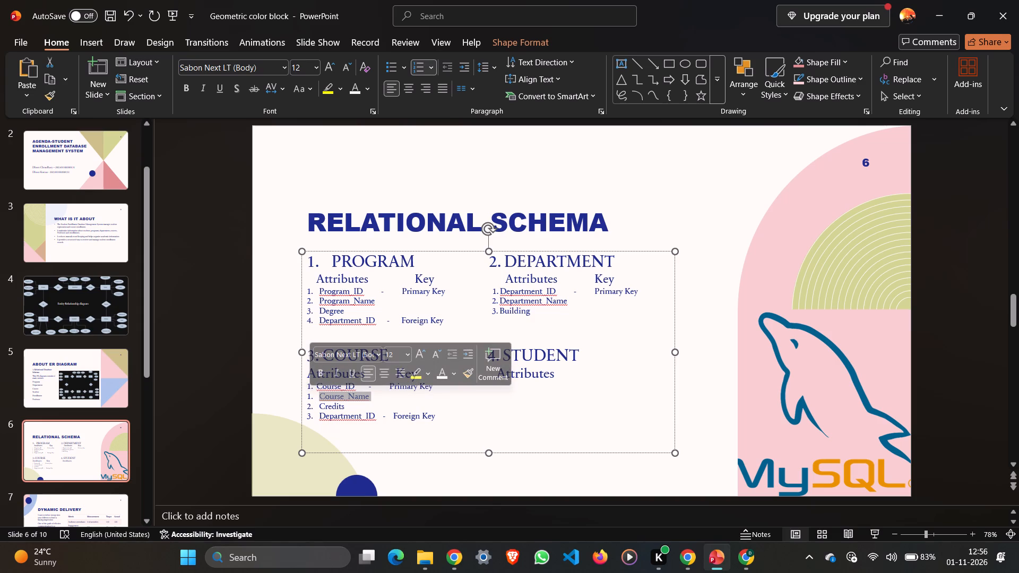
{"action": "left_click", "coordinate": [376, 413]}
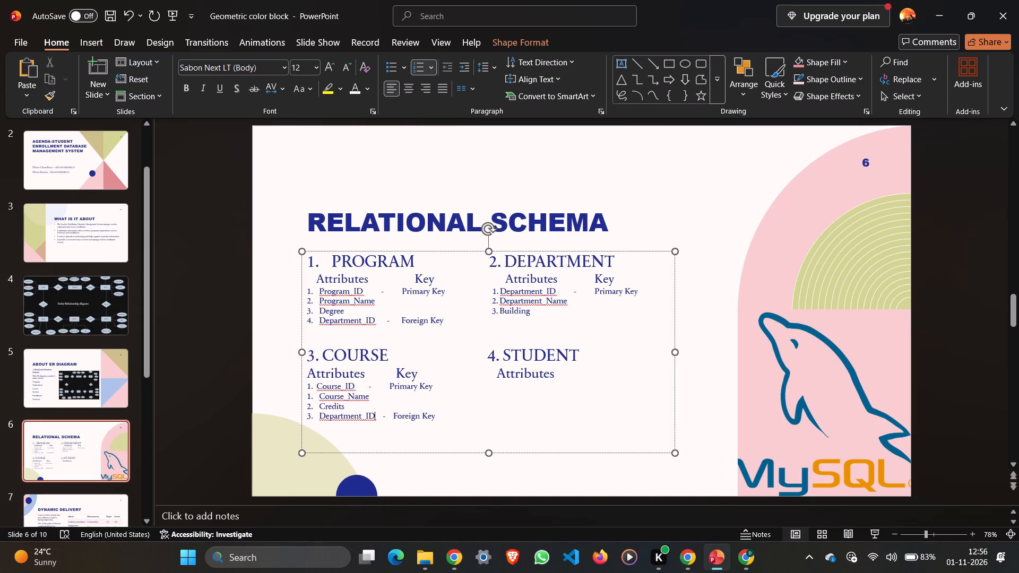
Pad the Course_ID line with spaces up to the position below the STUDENT Attributes heading.
{"action": "left_click", "coordinate": [500, 390]}
{"action": "key", "text": "space"}
{"action": "key", "text": "space"}
{"action": "key", "text": "space"}
{"action": "key", "text": "space"}
{"action": "key", "text": "space"}
{"action": "key", "text": "space"}
{"action": "key", "text": "space"}
{"action": "key", "text": "space"}
{"action": "key", "text": "space"}
{"action": "key", "text": "space"}
{"action": "key", "text": "space"}
{"action": "key", "text": "space"}
{"action": "key", "text": "space"}
{"action": "key", "text": "space"}
{"action": "key", "text": "space"}
{"action": "key", "text": "space"}
{"action": "key", "text": "space"}
{"action": "key", "text": "space"}
{"action": "key", "text": "space"}
{"action": "key", "text": "space"}
Add a spaced-out "Key" column heading beside Attributes under STUDENT.
{"action": "left_click", "coordinate": [571, 372]}
{"action": "key", "text": "space"}
{"action": "key", "text": "space"}
{"action": "key", "text": "space"}
{"action": "key", "text": "space"}
{"action": "key", "text": "space"}
{"action": "key", "text": "space"}
{"action": "key", "text": "space"}
{"action": "key", "text": "space"}
{"action": "key", "text": "space"}
{"action": "key", "text": "space"}
{"action": "key", "text": "space"}
{"action": "key", "text": "space"}
{"action": "key", "text": "space"}
{"action": "type", "text": "ey"}
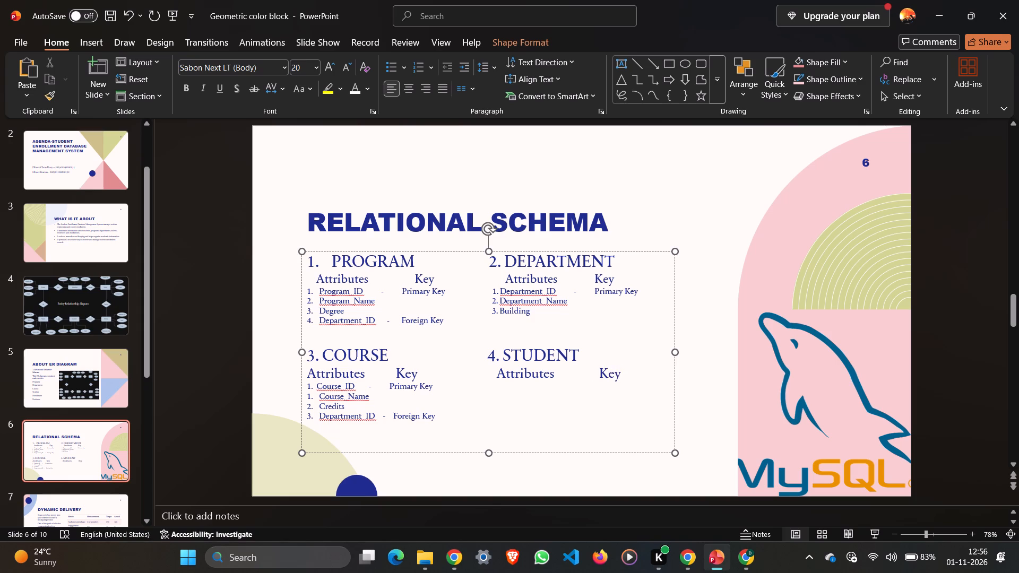
{"action": "triple_click", "coordinate": [549, 372]}
{"action": "left_click", "coordinate": [532, 388]}
{"action": "type", "text": "1."}
{"action": "key", "text": "space"}
{"action": "key", "text": "alt+Tab"}
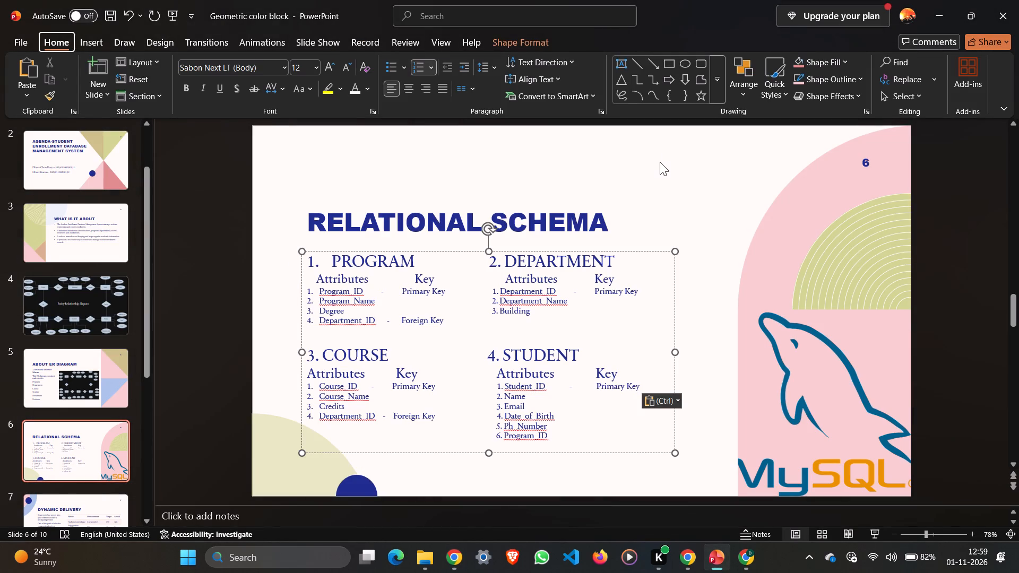
Copy "Foreign Key" from the Program_ID row of ChatGPT's STUDENT table and return to PowerPoint.
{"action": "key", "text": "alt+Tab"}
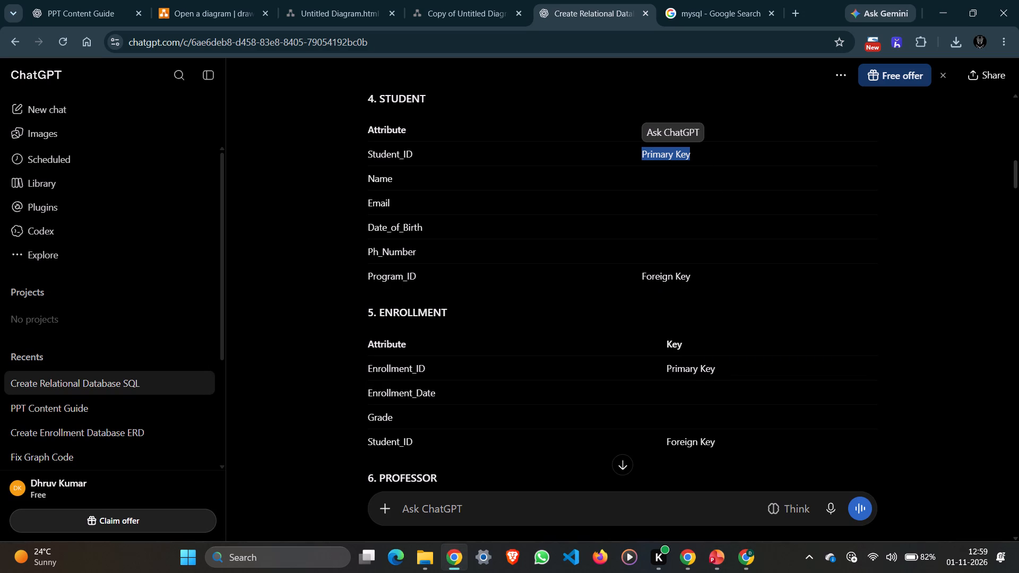
{"action": "triple_click", "coordinate": [658, 277]}
{"action": "key", "text": "ctrl+c"}
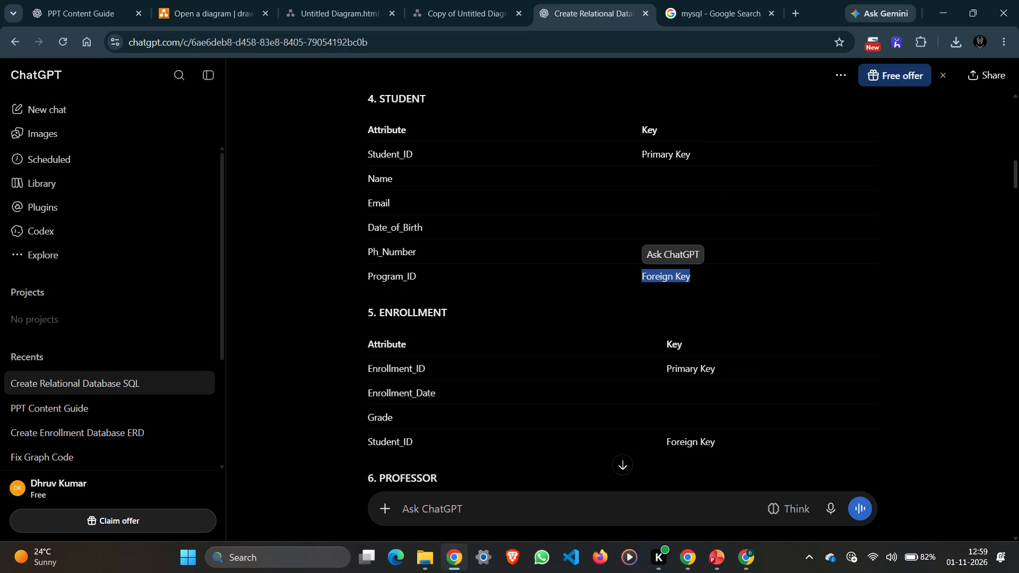
{"action": "key", "text": "alt+Tab"}
Add a dash after Program_ID in the STUDENT list, spaced to line up with the Student_ID dash.
{"action": "left_click", "coordinate": [609, 439]}
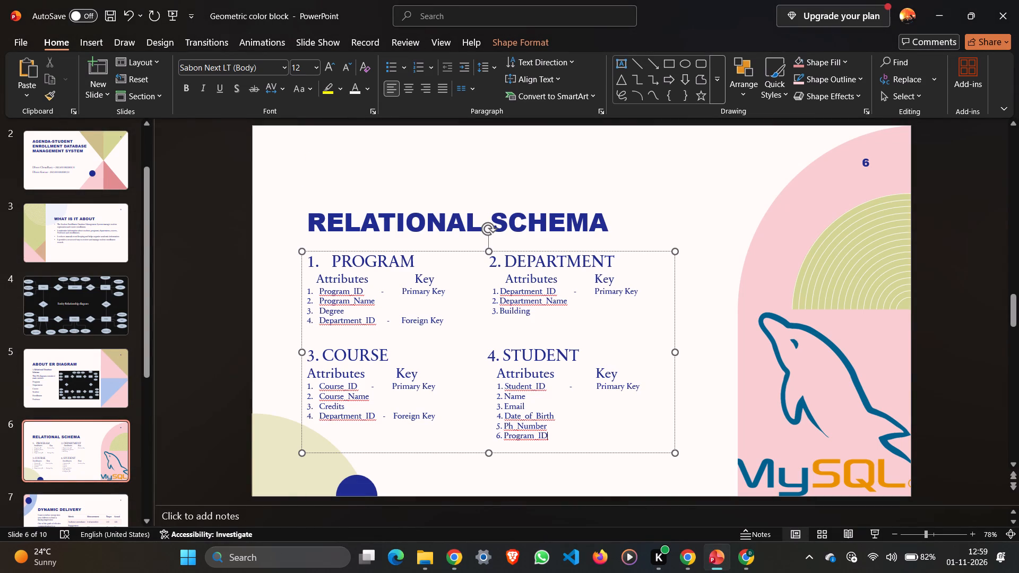
{"action": "key", "text": "space"}
{"action": "key", "text": "space"}
{"action": "key", "text": "space"}
{"action": "key", "text": "space"}
{"action": "key", "text": "space"}
{"action": "key", "text": "space"}
{"action": "key", "text": "space"}
{"action": "key", "text": "space"}
{"action": "key", "text": "space"}
{"action": "key", "text": "space"}
{"action": "key", "text": "space"}
{"action": "type", "text": "-"}
Paste "Foreign Key" after the Program_ID dash, spaced out to the STUDENT table's Key column.
{"action": "key", "text": "space"}
{"action": "key", "text": "space"}
{"action": "key", "text": "space"}
{"action": "key", "text": "space"}
{"action": "key", "text": "space"}
{"action": "key", "text": "space"}
{"action": "key", "text": "space"}
{"action": "key", "text": "space"}
{"action": "key", "text": "space"}
{"action": "key", "text": "space"}
{"action": "key", "text": "space"}
{"action": "key", "text": "space"}
{"action": "key", "text": "space"}
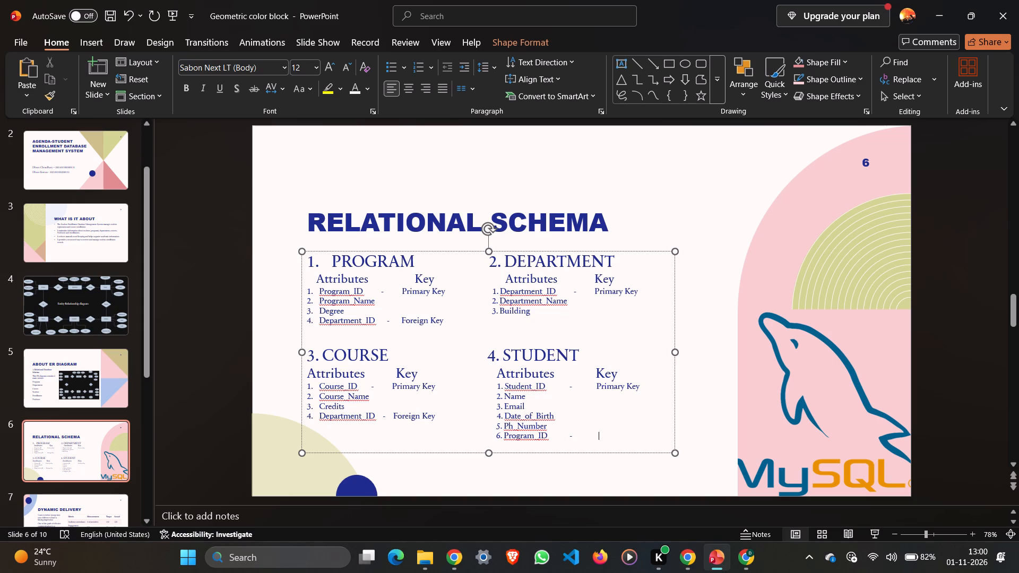
{"action": "key", "text": "ctrl+v"}
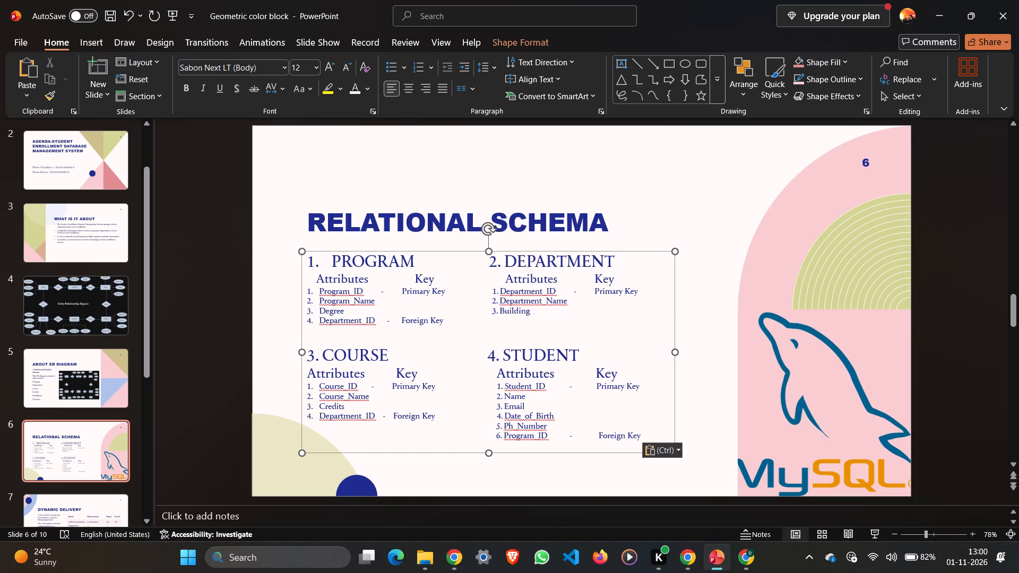
Remove one space before Foreign Key in the Program_ID row to align it with Primary Key, and leave the text box.
{"action": "key", "text": "Left"}
{"action": "key", "text": "Left"}
{"action": "key", "text": "Left"}
{"action": "key", "text": "Left"}
{"action": "key", "text": "Left"}
{"action": "key", "text": "Left"}
{"action": "key", "text": "Left"}
{"action": "key", "text": "Left"}
{"action": "key", "text": "Left"}
{"action": "key", "text": "Left"}
{"action": "key", "text": "Left"}
{"action": "key", "text": "BackSpace"}
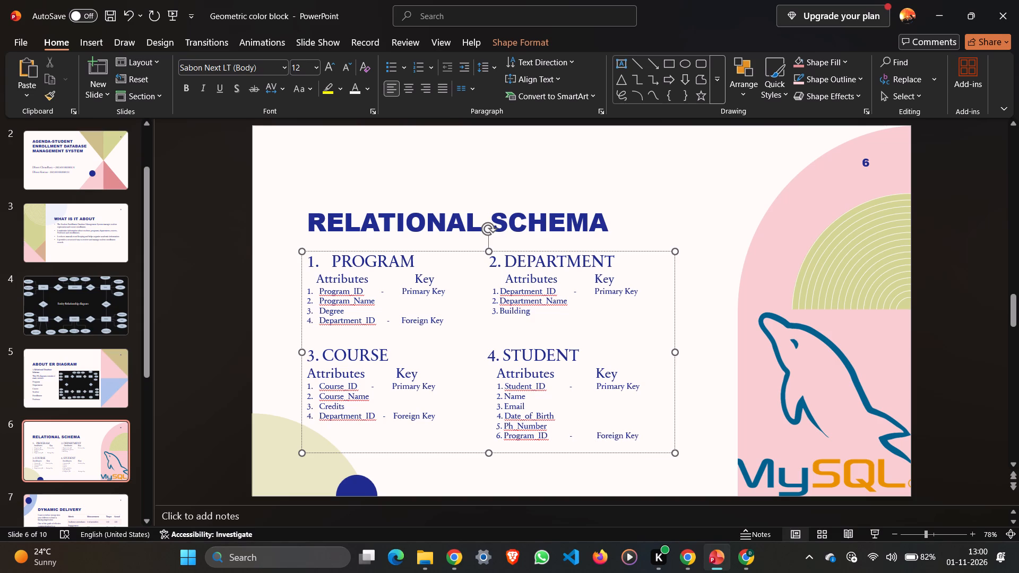
{"action": "left_click", "coordinate": [627, 412]}
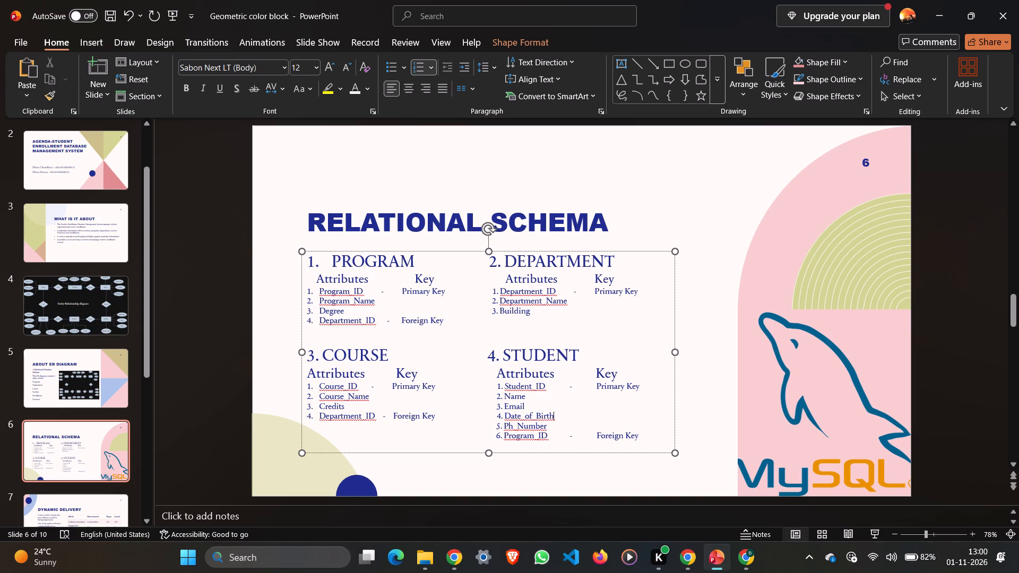
{"action": "left_click", "coordinate": [705, 387]}
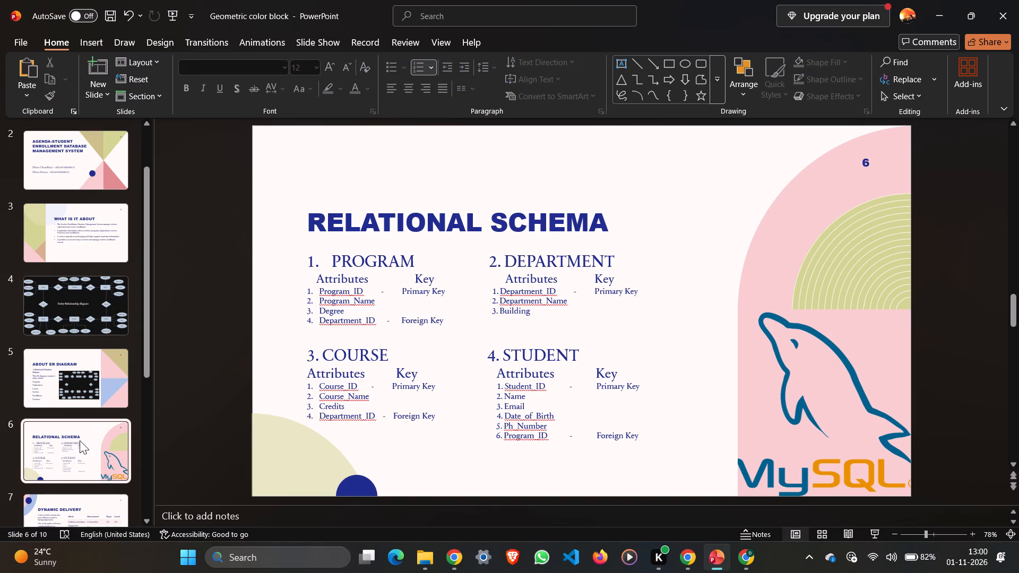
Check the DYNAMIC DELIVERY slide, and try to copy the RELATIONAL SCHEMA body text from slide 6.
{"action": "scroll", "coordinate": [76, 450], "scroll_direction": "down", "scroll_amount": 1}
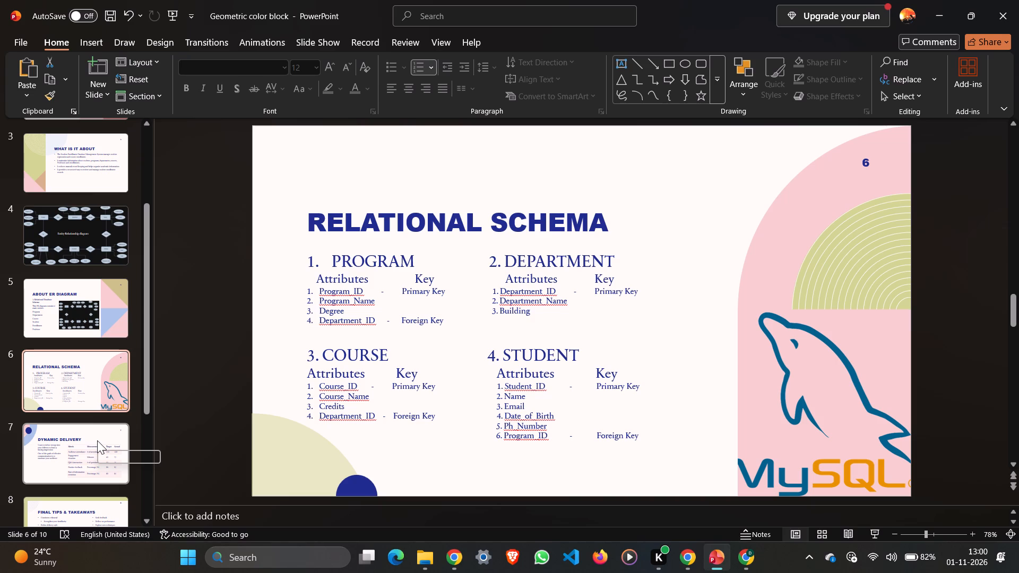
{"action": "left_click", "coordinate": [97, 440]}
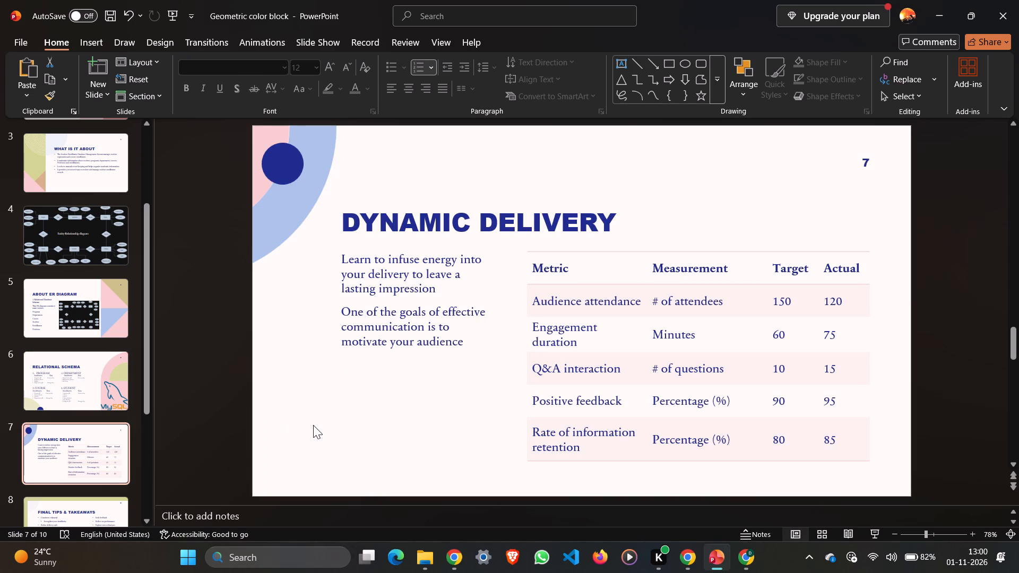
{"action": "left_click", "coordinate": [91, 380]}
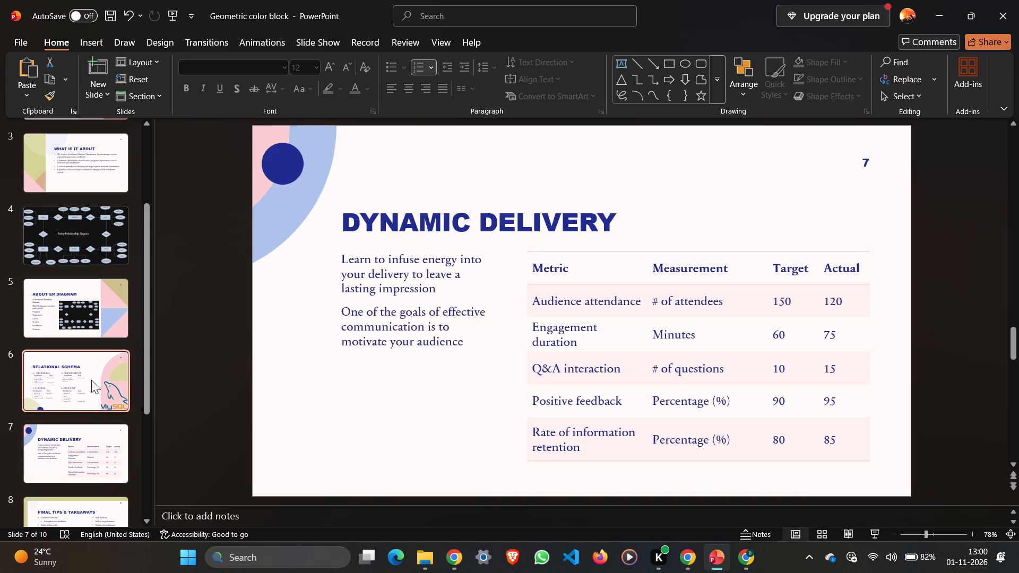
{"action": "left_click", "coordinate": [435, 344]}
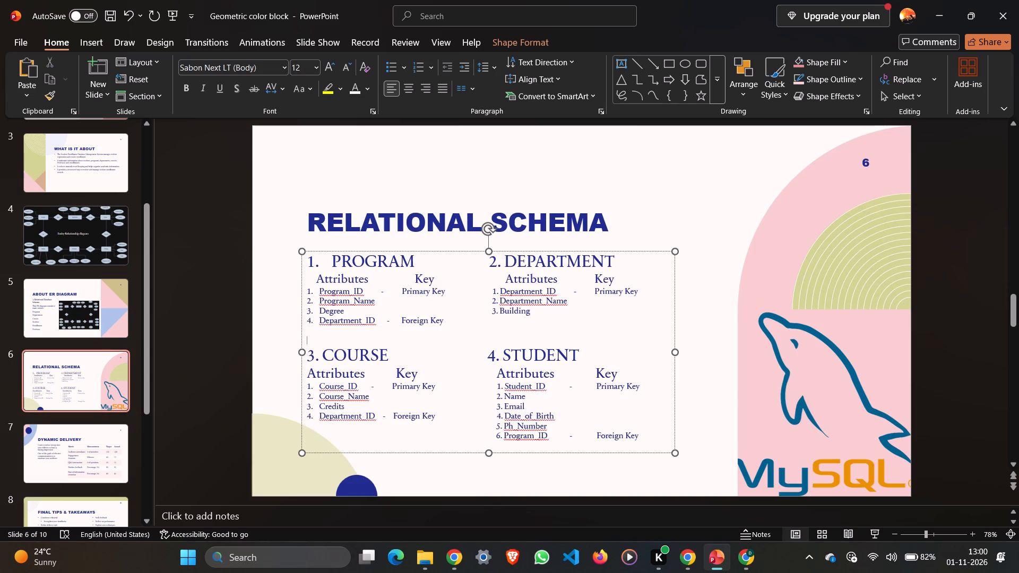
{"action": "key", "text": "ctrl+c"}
Delete the words "of effective communication" from the second paragraph of slide 7's body text.
{"action": "left_click", "coordinate": [93, 445]}
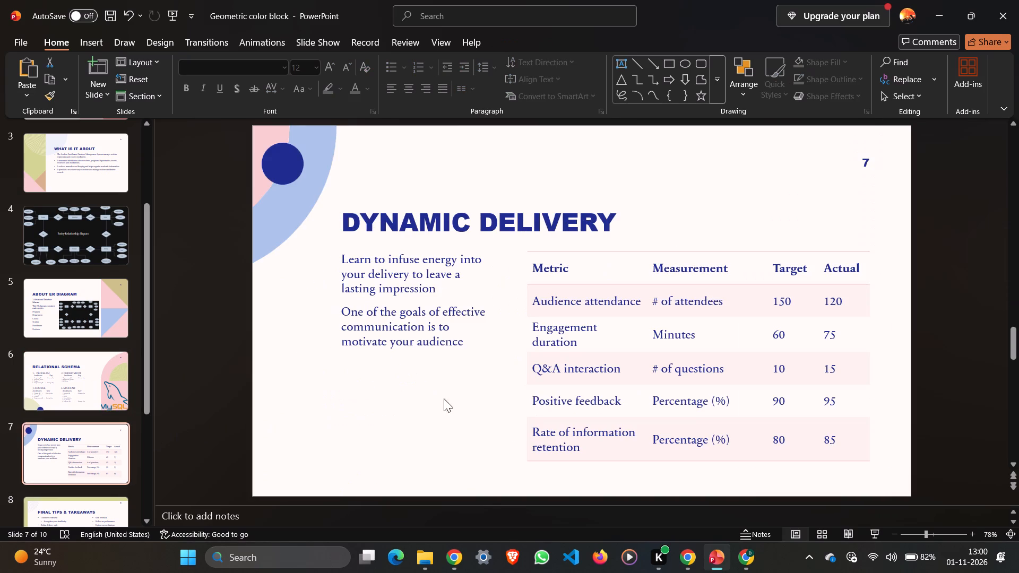
{"action": "left_click", "coordinate": [444, 315]}
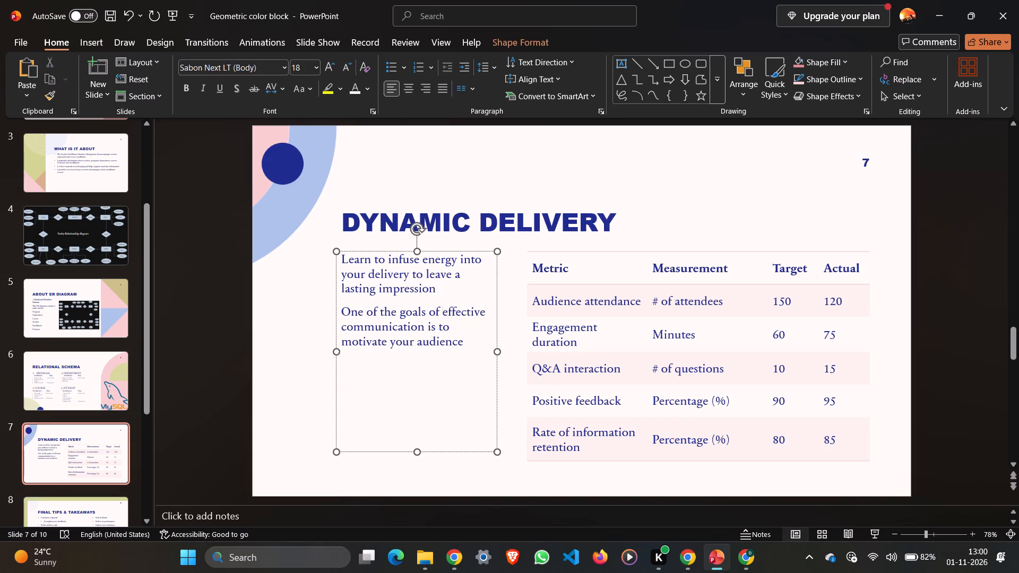
{"action": "key", "text": "ctrl+Delete"}
{"action": "key", "text": "ctrl+Delete"}
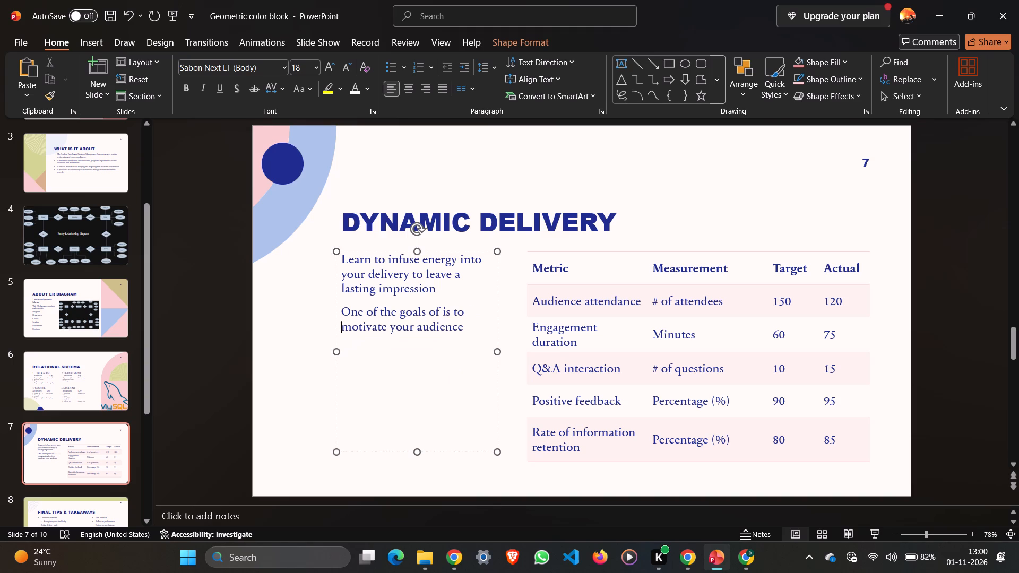
{"action": "key", "text": "ctrl+BackSpace"}
{"action": "key", "text": "ctrl+shift+Delete"}
{"action": "key", "text": "ctrl+shift+Delete"}
{"action": "key", "text": "alt+shift+Delete"}
{"action": "right_click", "coordinate": [444, 332]}
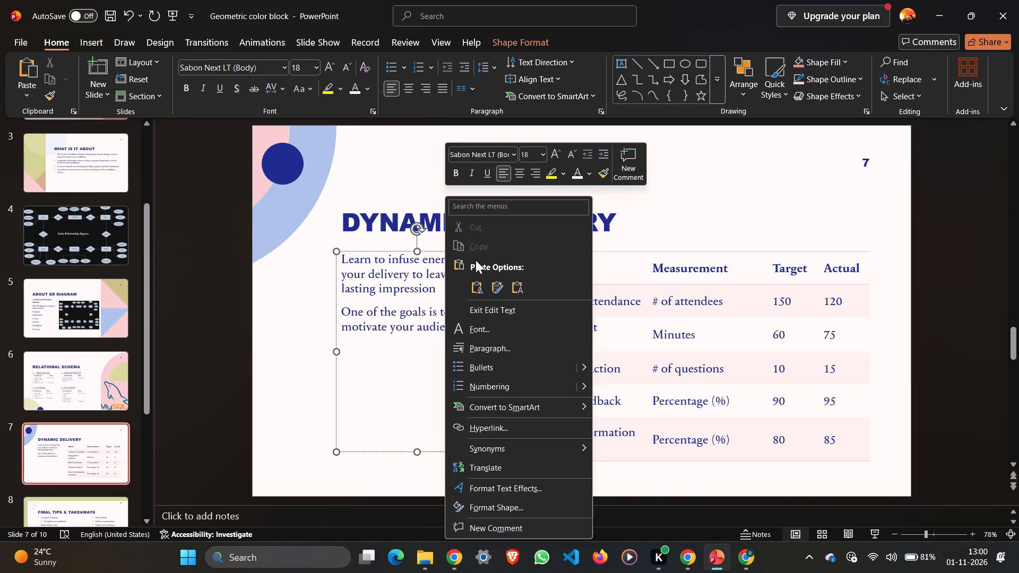
{"action": "left_click", "coordinate": [388, 344]}
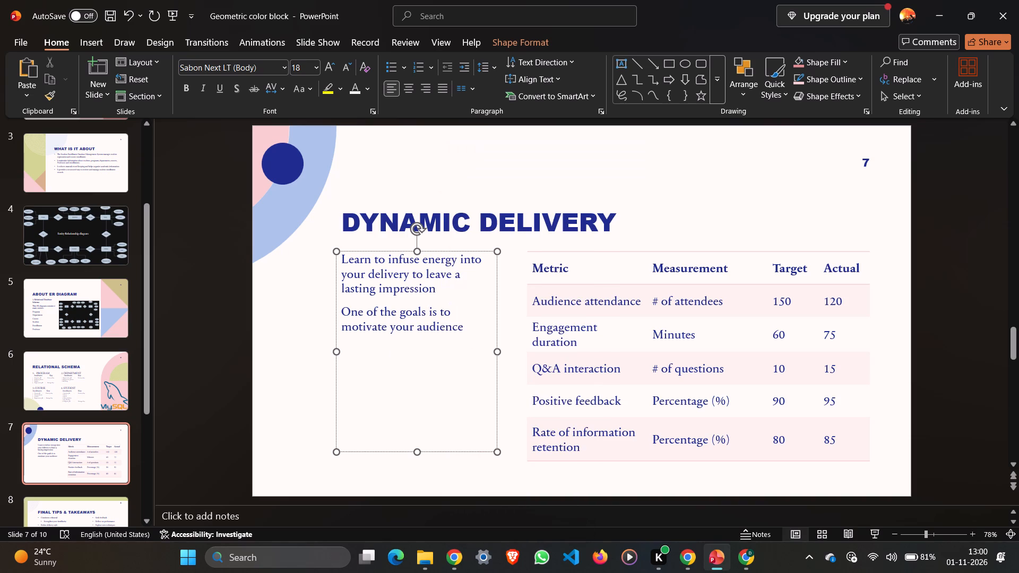
Delete all the remaining body text from slide 7's text placeholder beside the metrics table.
{"action": "key", "text": "BackSpace"}
{"action": "key", "text": "Delete"}
{"action": "key", "text": "Delete"}
{"action": "key", "text": "BackSpace"}
{"action": "key", "text": "ctrl+BackSpace"}
{"action": "key", "text": "BackSpace"}
{"action": "key", "text": "ctrl+BackSpace"}
{"action": "key", "text": "ctrl+BackSpace"}
{"action": "key", "text": "ctrl+BackSpace"}
{"action": "key", "text": "ctrl+BackSpace"}
{"action": "key", "text": "ctrl+BackSpace"}
{"action": "key", "text": "ctrl+BackSpace"}
{"action": "key", "text": "ctrl+BackSpace"}
{"action": "key", "text": "ctrl+BackSpace"}
{"action": "key", "text": "ctrl+BackSpace"}
{"action": "key", "text": "ctrl+BackSpace"}
{"action": "key", "text": "ctrl+BackSpace"}
{"action": "key", "text": "ctrl+BackSpace"}
{"action": "key", "text": "ctrl+BackSpace"}
{"action": "key", "text": "ctrl+BackSpace"}
{"action": "key", "text": "ctrl+BackSpace"}
{"action": "key", "text": "ctrl+BackSpace"}
{"action": "key", "text": "ctrl+BackSpace"}
{"action": "key", "text": "ctrl+BackSpace"}
{"action": "key", "text": "ctrl+BackSpace"}
{"action": "key", "text": "ctrl+BackSpace"}
{"action": "key", "text": "BackSpace"}
{"action": "key", "text": "ctrl+BackSpace"}
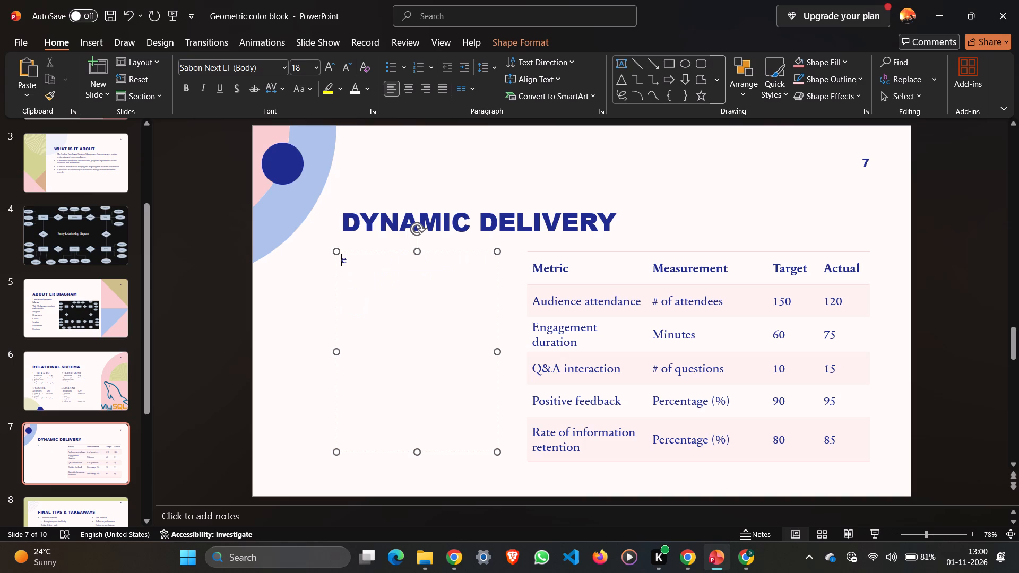
{"action": "key", "text": "ctrl+a"}
{"action": "key", "text": "BackSpace"}
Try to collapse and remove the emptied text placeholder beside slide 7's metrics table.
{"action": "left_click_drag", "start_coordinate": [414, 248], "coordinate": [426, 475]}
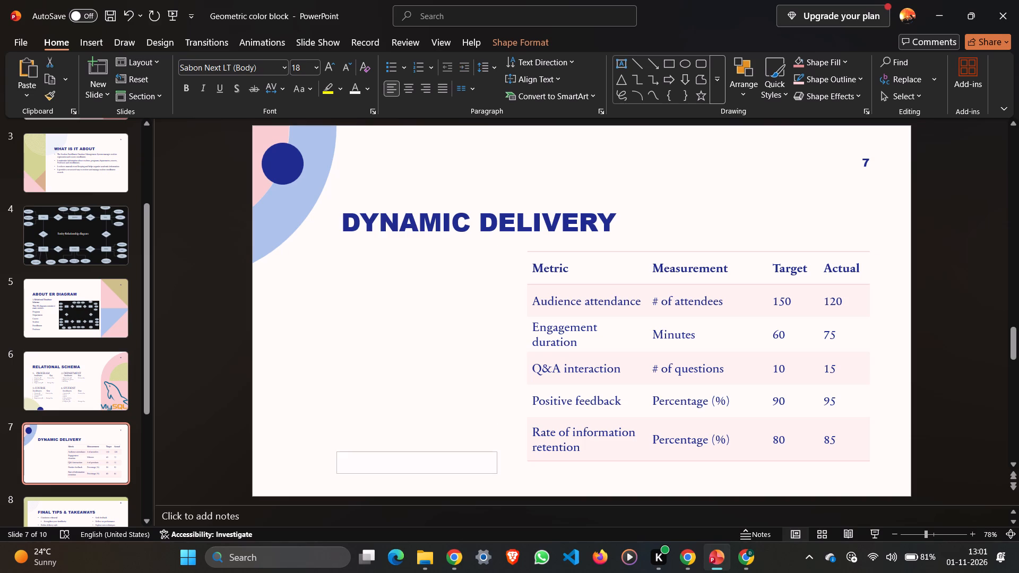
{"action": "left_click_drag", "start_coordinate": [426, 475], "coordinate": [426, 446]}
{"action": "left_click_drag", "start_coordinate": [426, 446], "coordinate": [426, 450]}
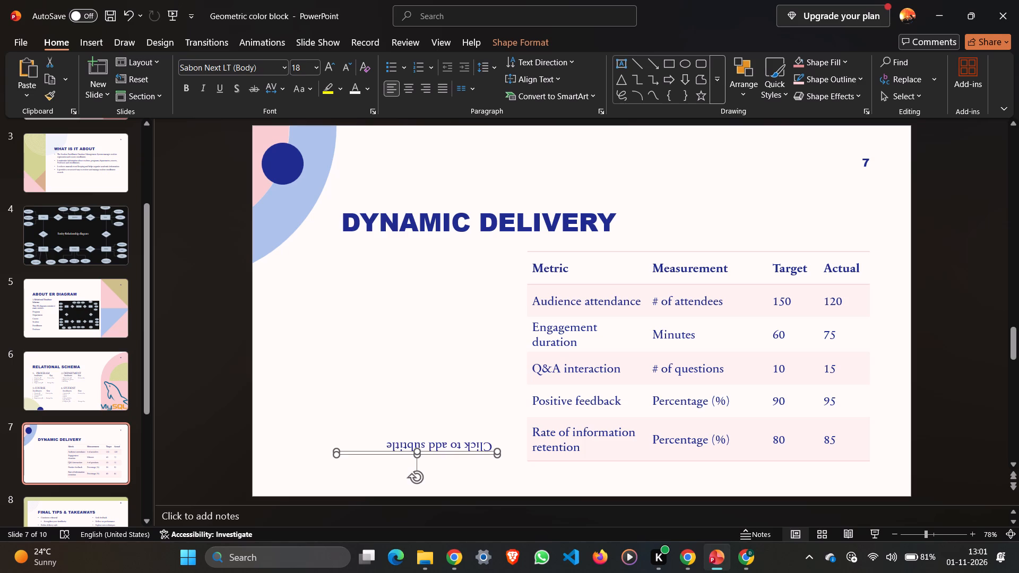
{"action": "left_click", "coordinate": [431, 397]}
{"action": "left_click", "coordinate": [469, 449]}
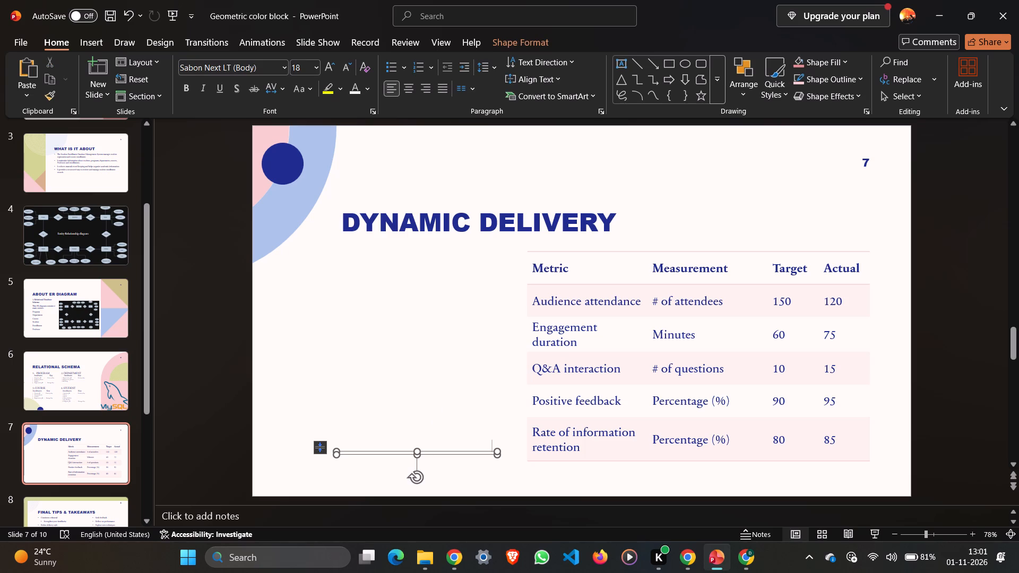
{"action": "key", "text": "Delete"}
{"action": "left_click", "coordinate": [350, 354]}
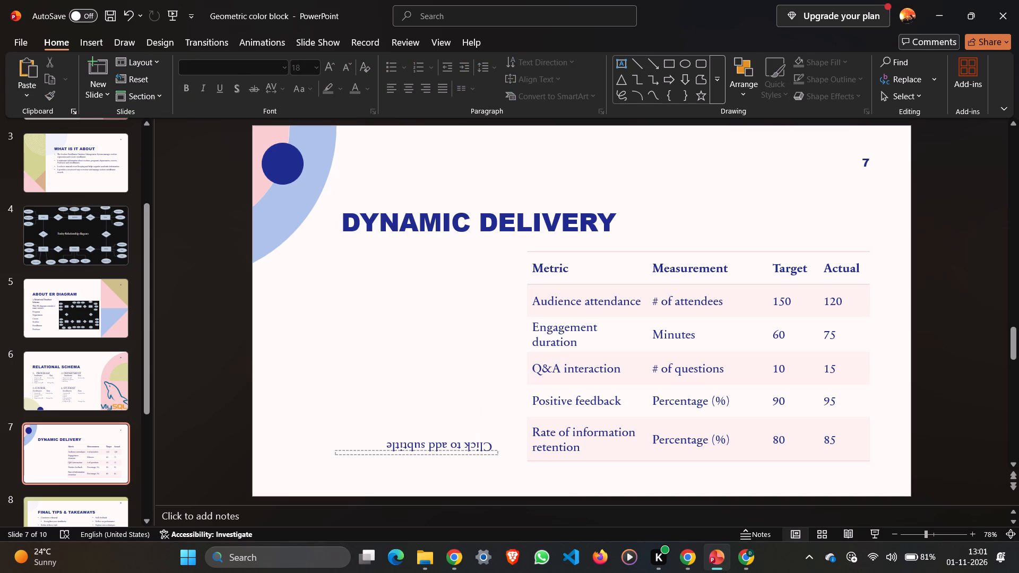
Stretch the collapsed subtitle placeholder back up to fill most of the empty space beside the table.
{"action": "left_click", "coordinate": [428, 448]}
{"action": "left_click_drag", "start_coordinate": [416, 452], "coordinate": [432, 279]}
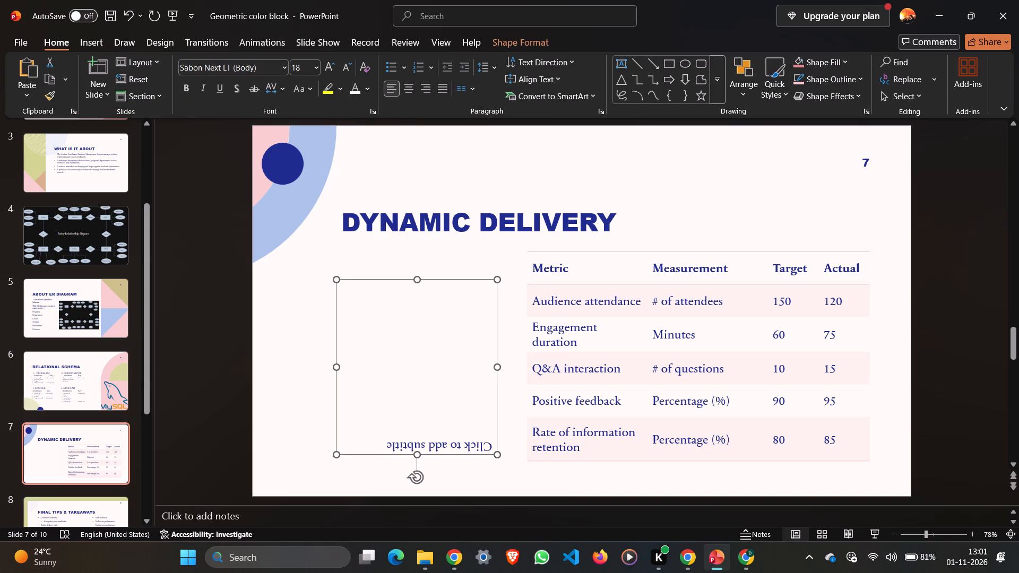
{"action": "left_click", "coordinate": [427, 355]}
{"action": "left_click", "coordinate": [408, 357]}
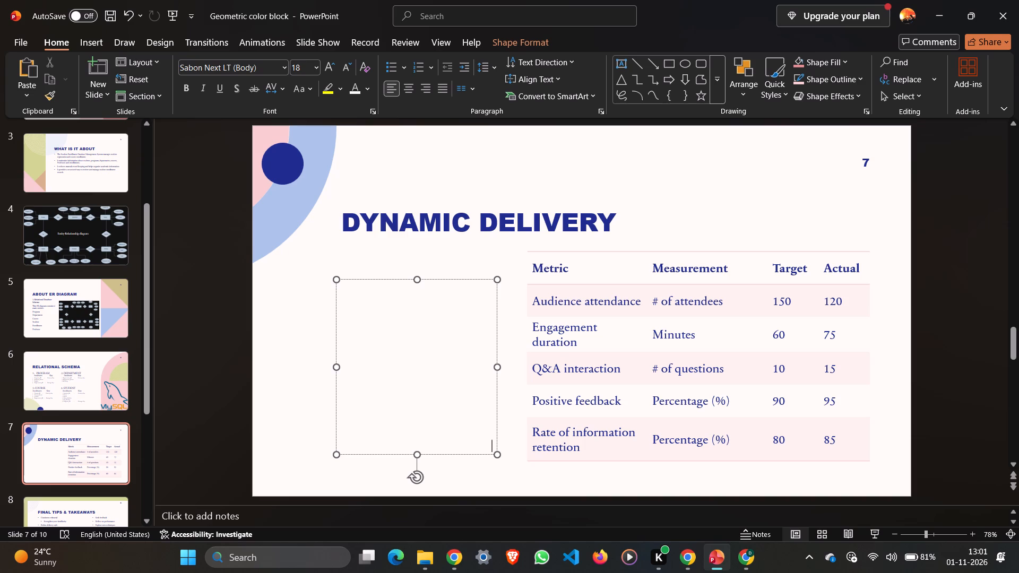
{"action": "left_click", "coordinate": [416, 475]}
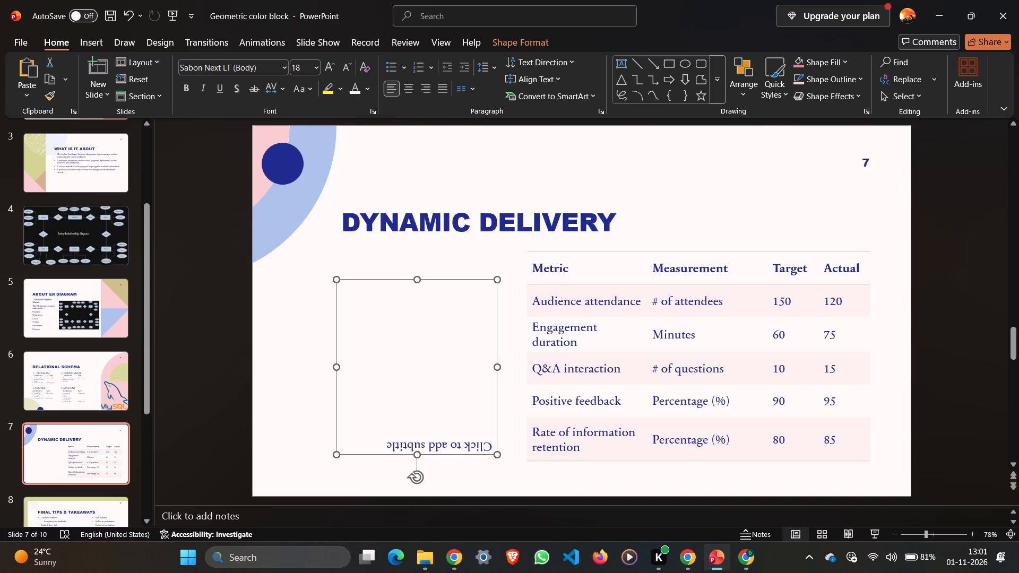
{"action": "left_click", "coordinate": [416, 475]}
{"action": "left_click", "coordinate": [451, 475]}
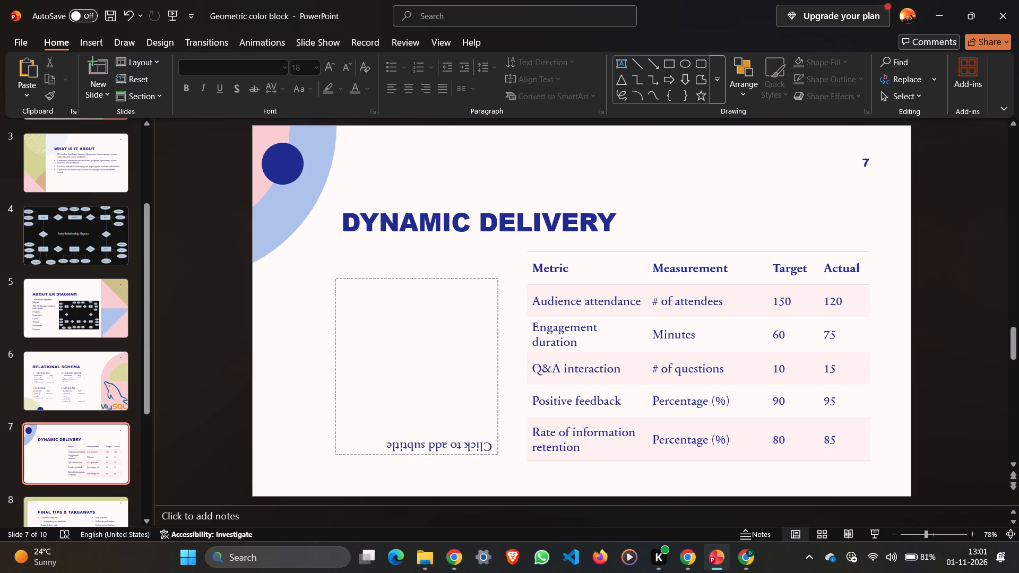
Duplicate the RELATIONAL SCHEMA slide 6 and open the copy as slide 7.
{"action": "left_click", "coordinate": [83, 379]}
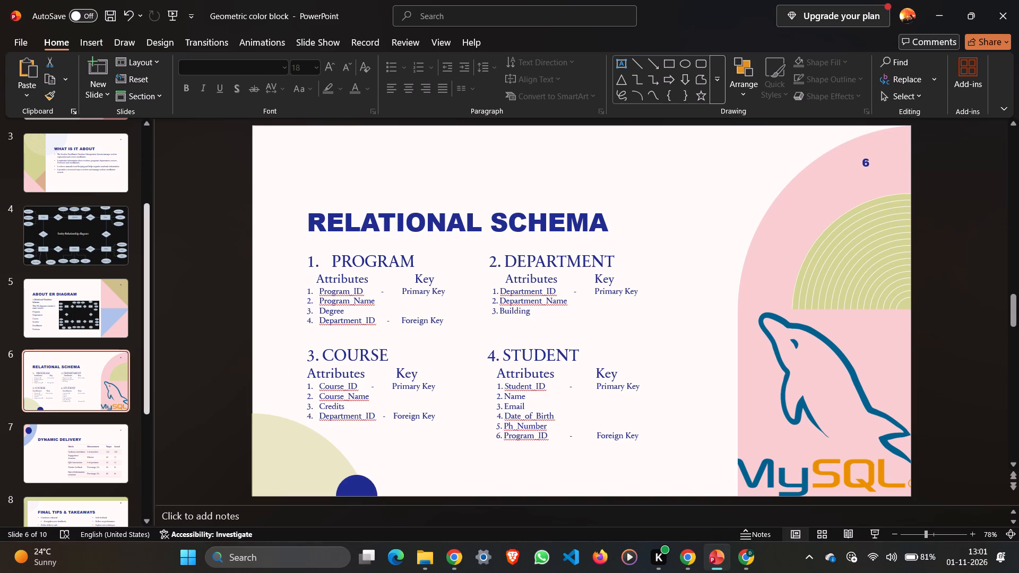
{"action": "left_click", "coordinate": [287, 334]}
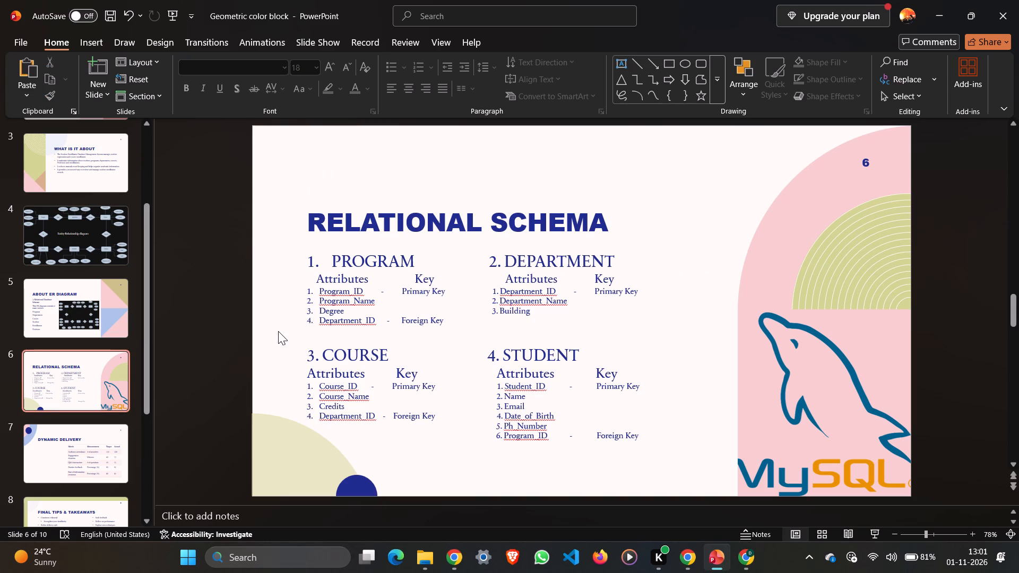
{"action": "right_click", "coordinate": [278, 271]}
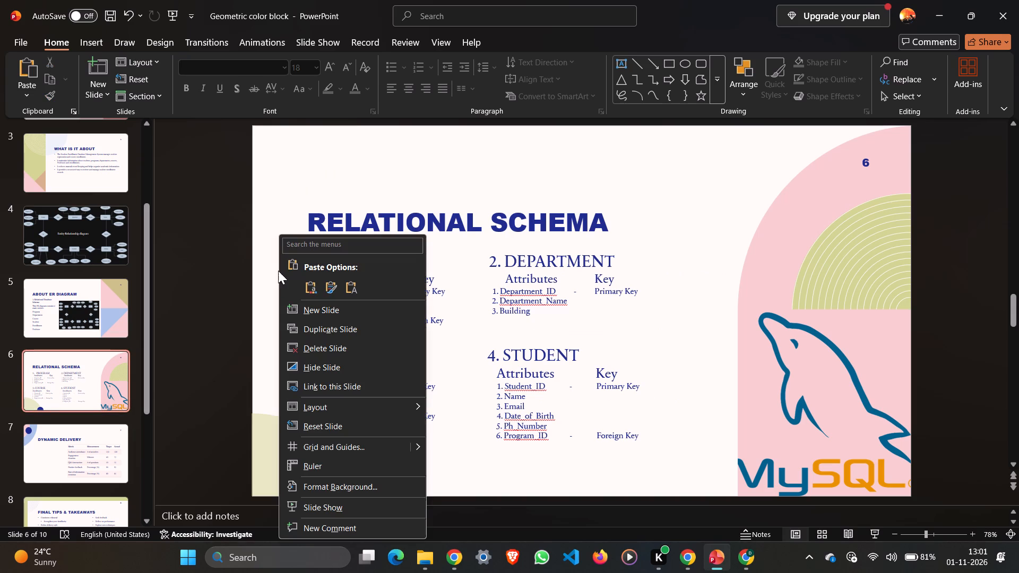
{"action": "left_click", "coordinate": [324, 325]}
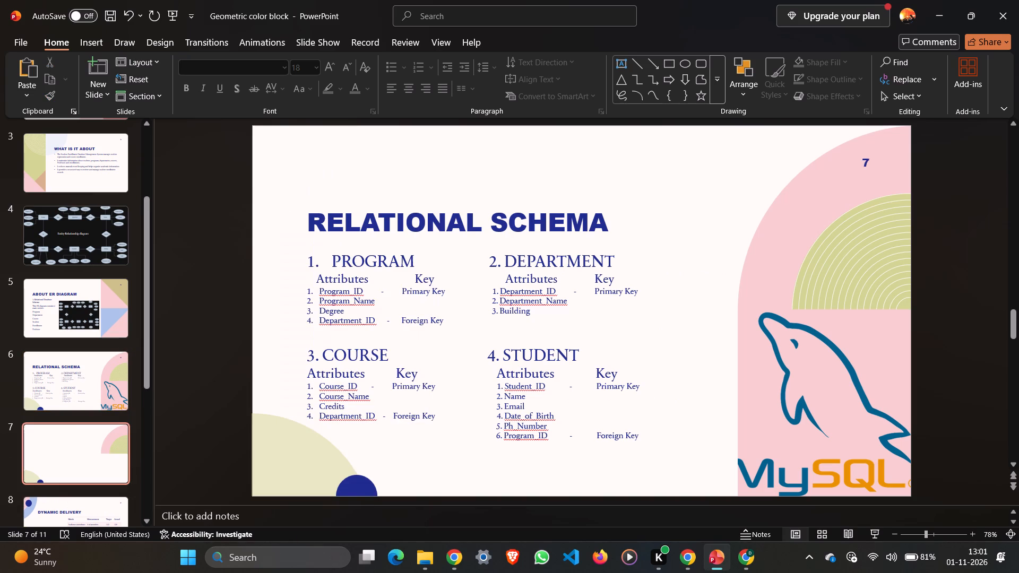
{"action": "left_click", "coordinate": [70, 461]}
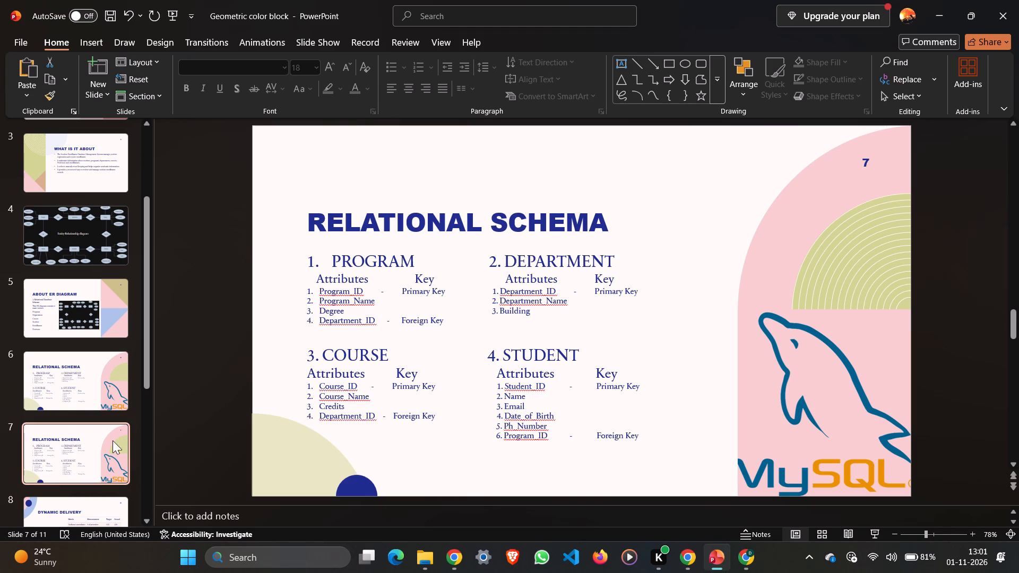
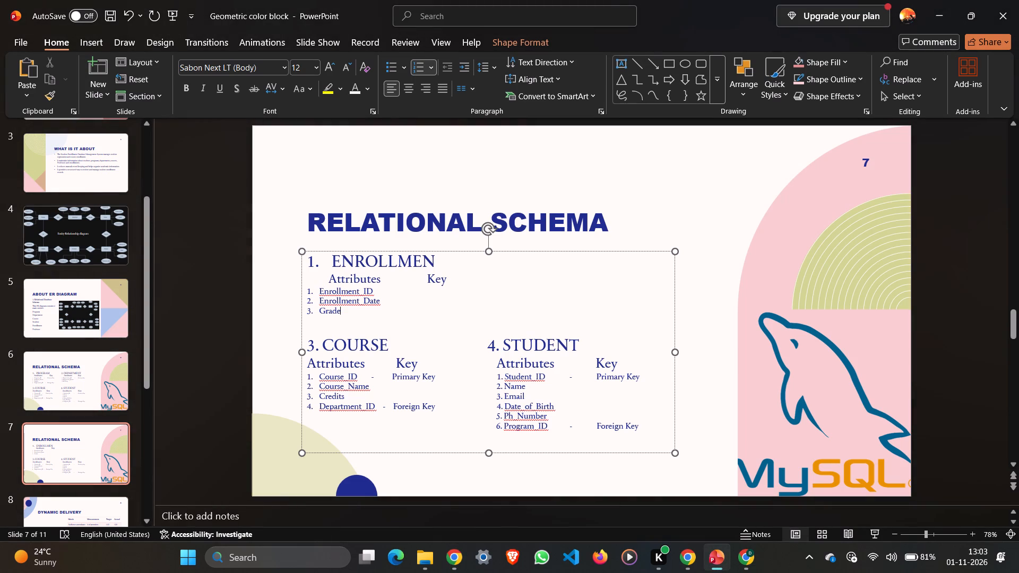
{"action": "key", "text": "Return"}
{"action": "key", "text": "ctrl+v"}
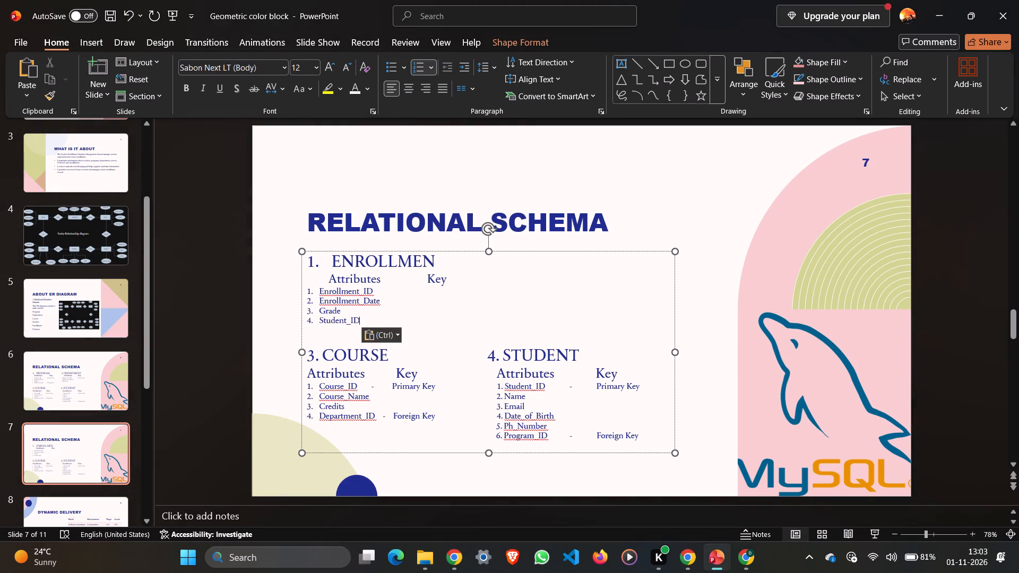
Add a dash ten spaces after Enrollment_ID in the ENROLLMENT list, followed by two spaces.
{"action": "left_click", "coordinate": [411, 292]}
{"action": "key", "text": "space"}
{"action": "key", "text": "space"}
{"action": "key", "text": "space"}
{"action": "key", "text": "space"}
{"action": "key", "text": "space"}
{"action": "key", "text": "space"}
{"action": "key", "text": "space"}
{"action": "key", "text": "space"}
{"action": "key", "text": "space"}
{"action": "key", "text": "space"}
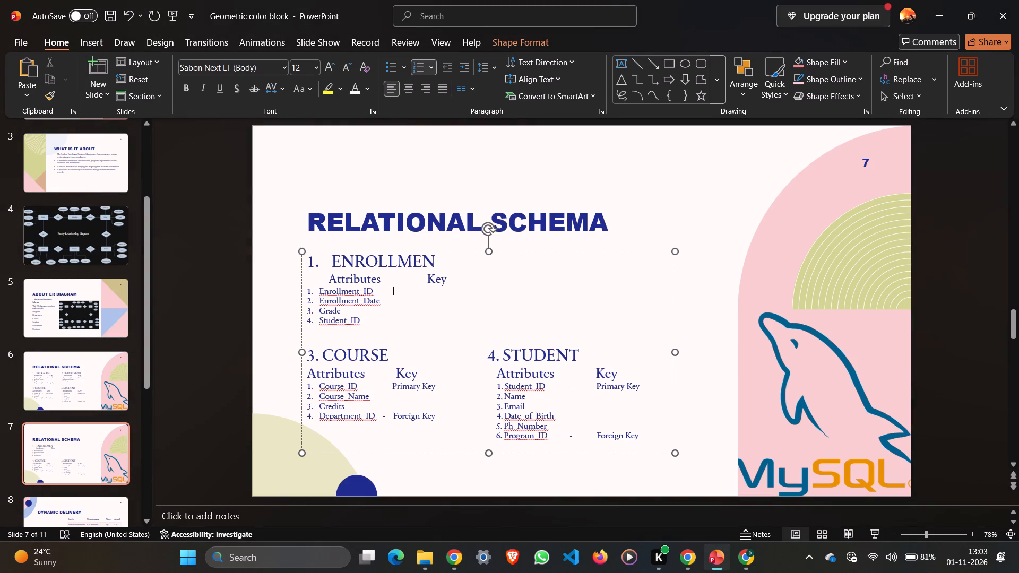
{"action": "type", "text": "-"}
{"action": "key", "text": "space"}
{"action": "key", "text": "space"}
Remove two spaces before the Key heading above the ENROLLMENT attributes to bring it closer to Attributes.
{"action": "key", "text": "Up"}
{"action": "key", "text": "BackSpace"}
{"action": "key", "text": "BackSpace"}
Add six more spaces after Enrollment_ID's dash and insert Primary Key copied from the ChatGPT schema beneath the Key heading.
{"action": "key", "text": "Down"}
{"action": "key", "text": "space"}
{"action": "key", "text": "space"}
{"action": "key", "text": "space"}
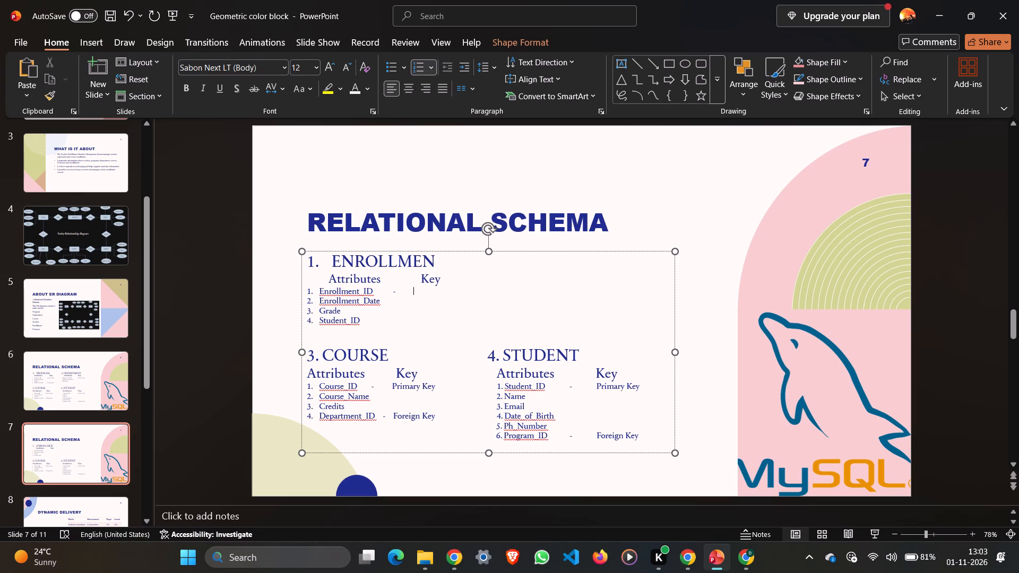
{"action": "key", "text": "space"}
{"action": "key", "text": "space"}
{"action": "key", "text": "space"}
{"action": "key", "text": "alt+Tab"}
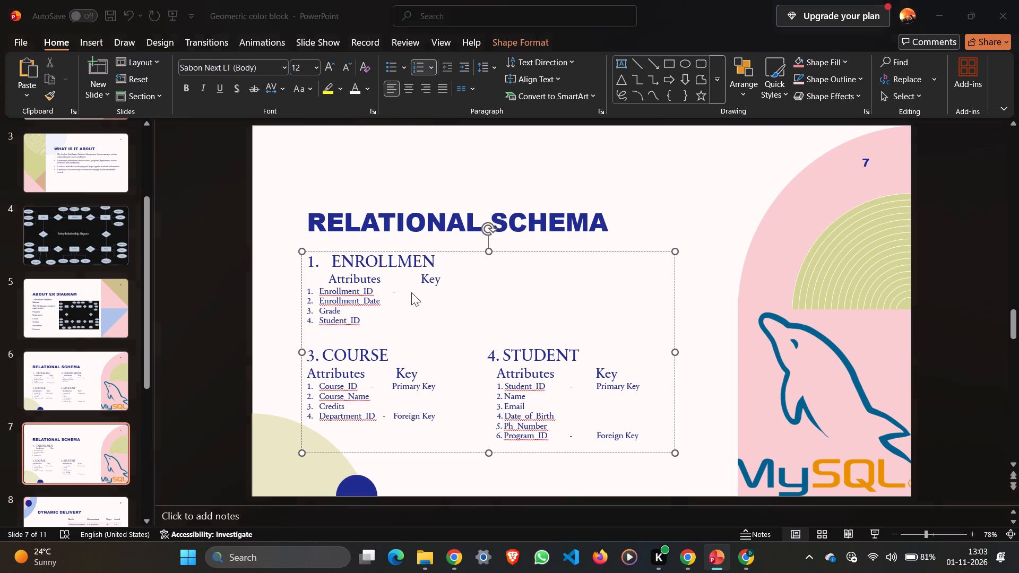
{"action": "double_click", "coordinate": [657, 149]}
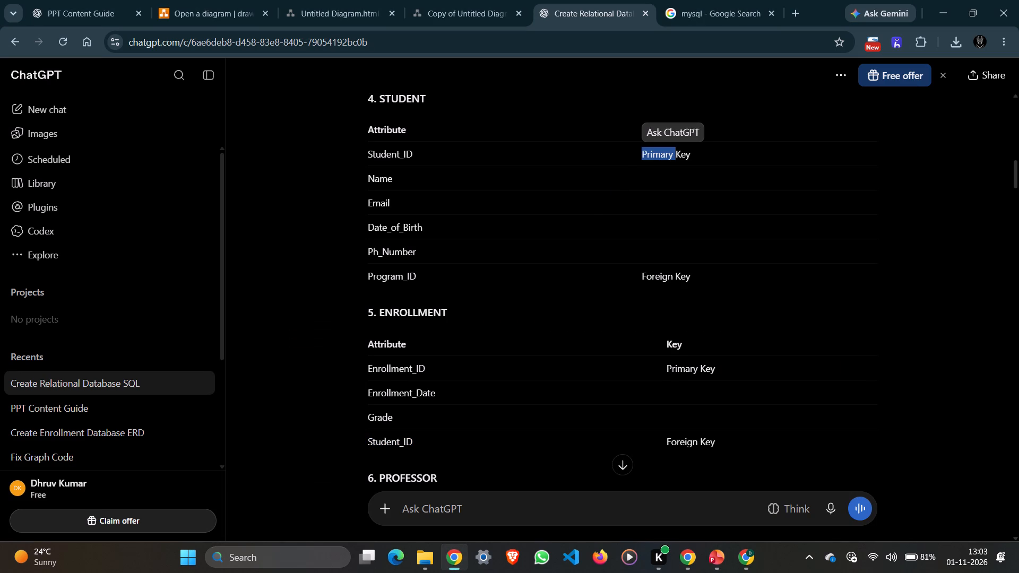
{"action": "triple_click", "coordinate": [657, 149]}
{"action": "key", "text": "ctrl+c"}
{"action": "key", "text": "alt+Tab"}
{"action": "key", "text": "ctrl+v"}
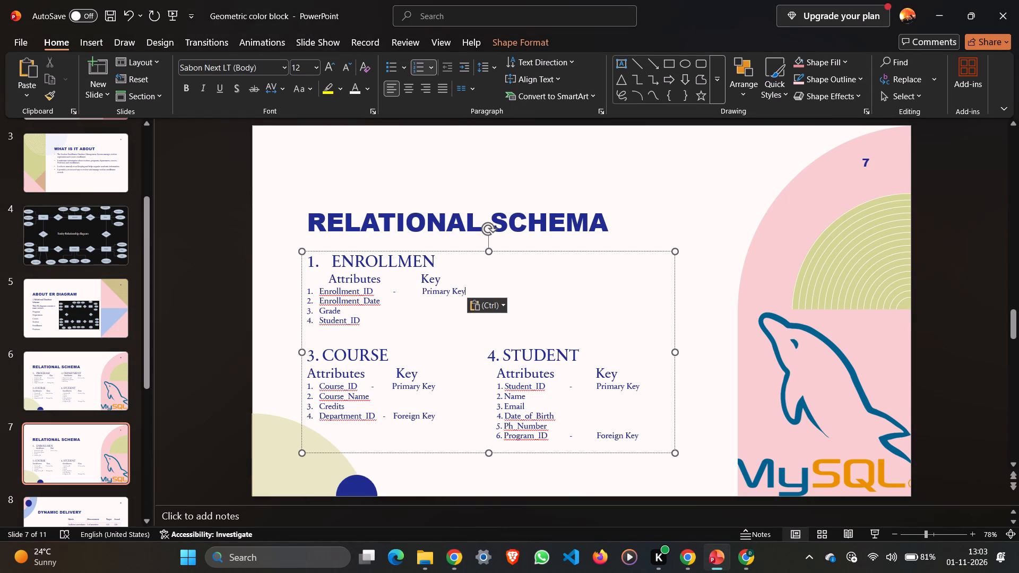
Mark Student_ID in the ENROLLMENT list with an aligned dash and Foreign Key copied from ChatGPT's ENROLLMENT table.
{"action": "key", "text": "alt+Tab"}
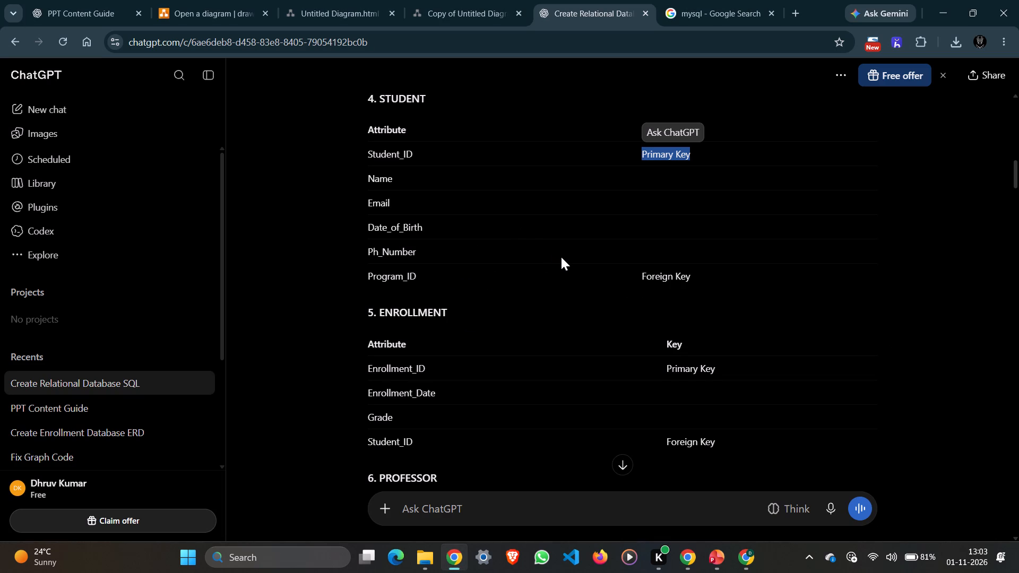
{"action": "scroll", "coordinate": [530, 415], "scroll_direction": "down", "scroll_amount": 1}
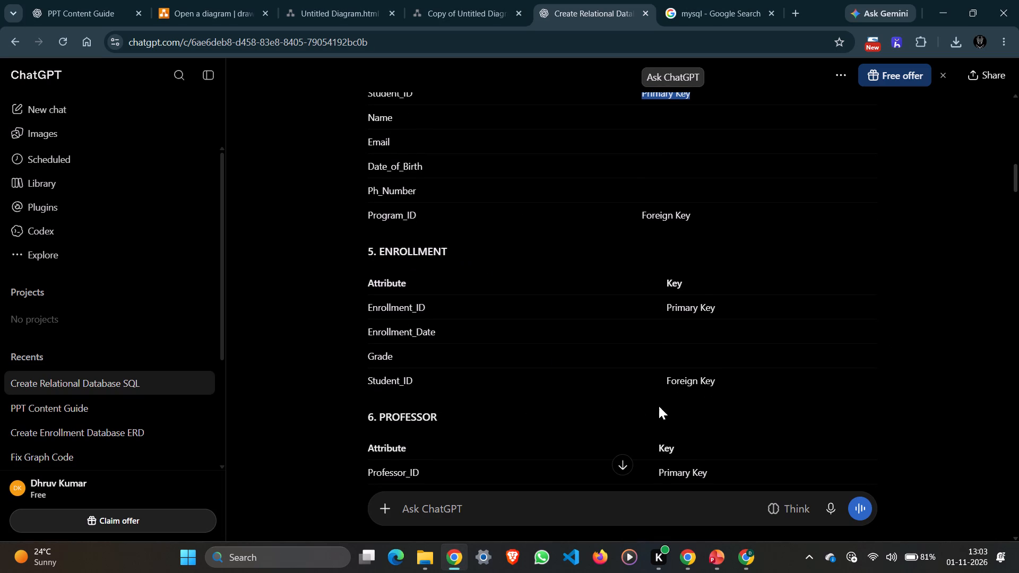
{"action": "triple_click", "coordinate": [678, 380]}
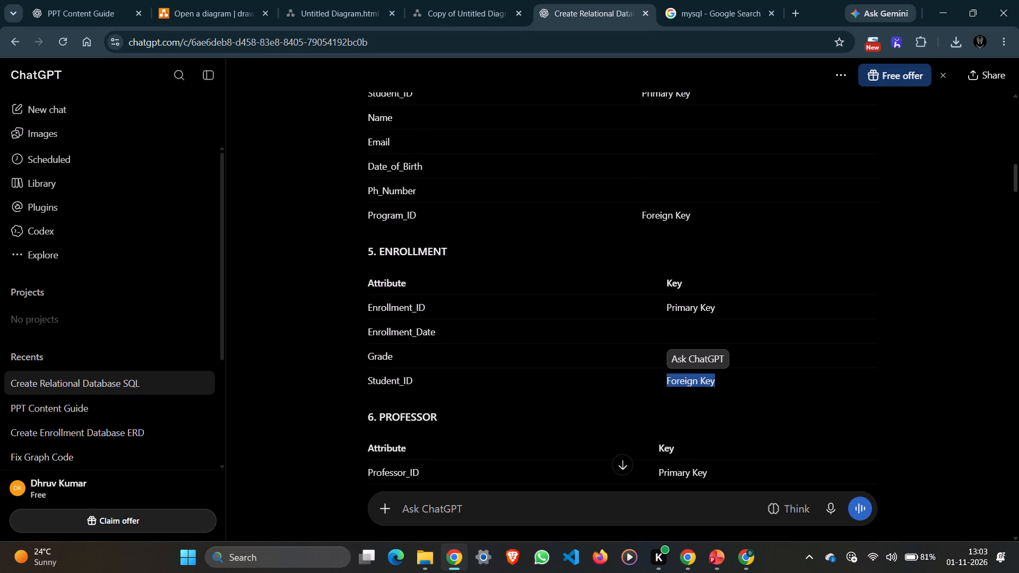
{"action": "key", "text": "ctrl+c"}
{"action": "key", "text": "alt+Tab"}
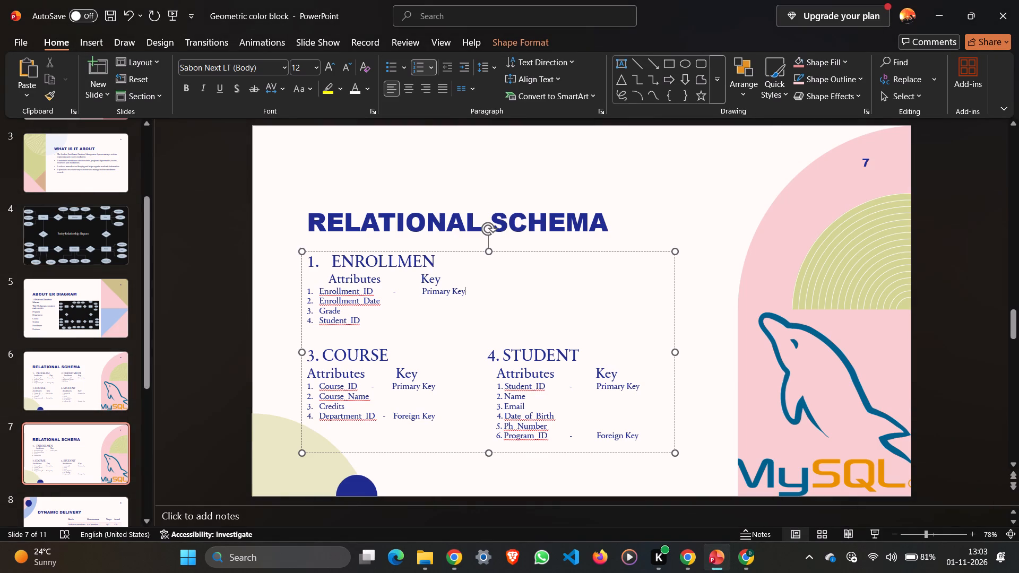
{"action": "left_click", "coordinate": [393, 324]}
{"action": "key", "text": "space"}
{"action": "key", "text": "space"}
{"action": "key", "text": "space"}
{"action": "key", "text": "space"}
{"action": "key", "text": "space"}
{"action": "key", "text": "space"}
{"action": "key", "text": "space"}
{"action": "key", "text": "space"}
{"action": "key", "text": "space"}
{"action": "key", "text": "space"}
{"action": "key", "text": "space"}
{"action": "key", "text": "space"}
{"action": "key", "text": "space"}
{"action": "key", "text": "space"}
{"action": "key", "text": "space"}
{"action": "key", "text": "space"}
{"action": "type", "text": "-"}
{"action": "key", "text": "space"}
{"action": "key", "text": "ctrl+v"}
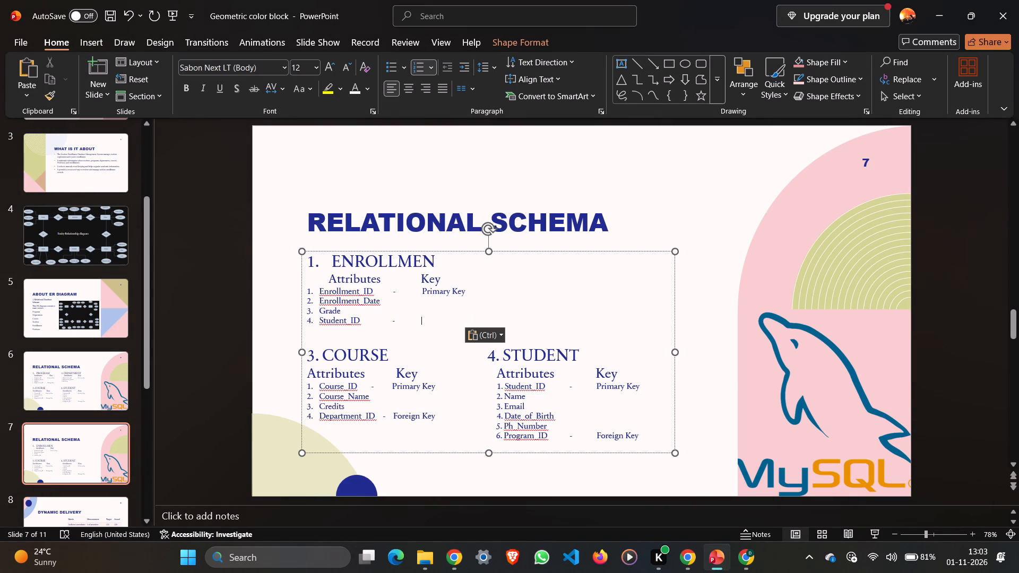
Select the old COURSE and STUDENT text, from COURSE through Program_ID, and delete it from slide 7.
{"action": "left_click", "coordinate": [403, 357]}
{"action": "left_click_drag", "start_coordinate": [555, 437], "coordinate": [383, 355]}
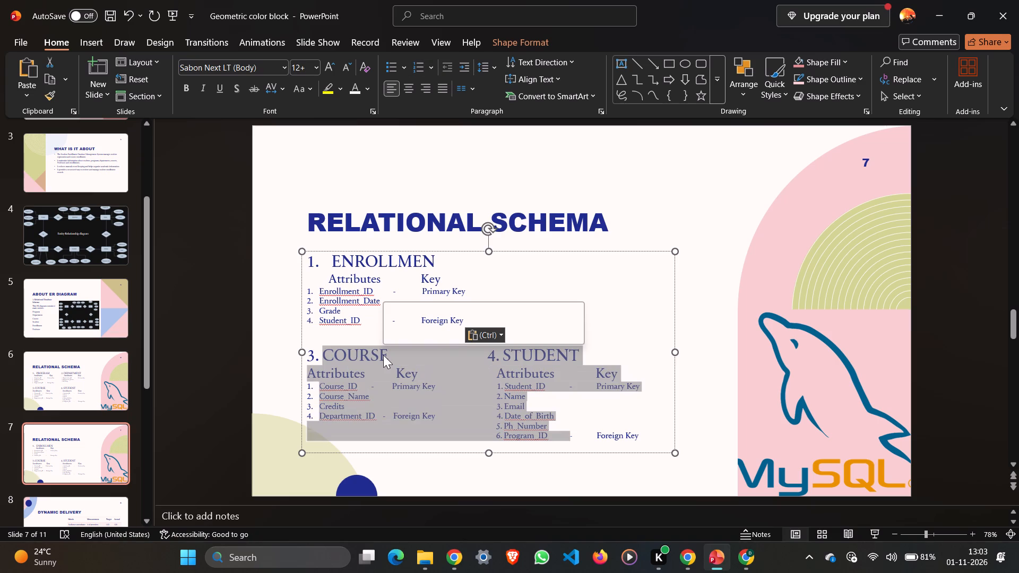
{"action": "key", "text": "BackSpace"}
Replace the ENROLLMENT heading's automatic number with the typed number "5. ".
{"action": "key", "text": "Up"}
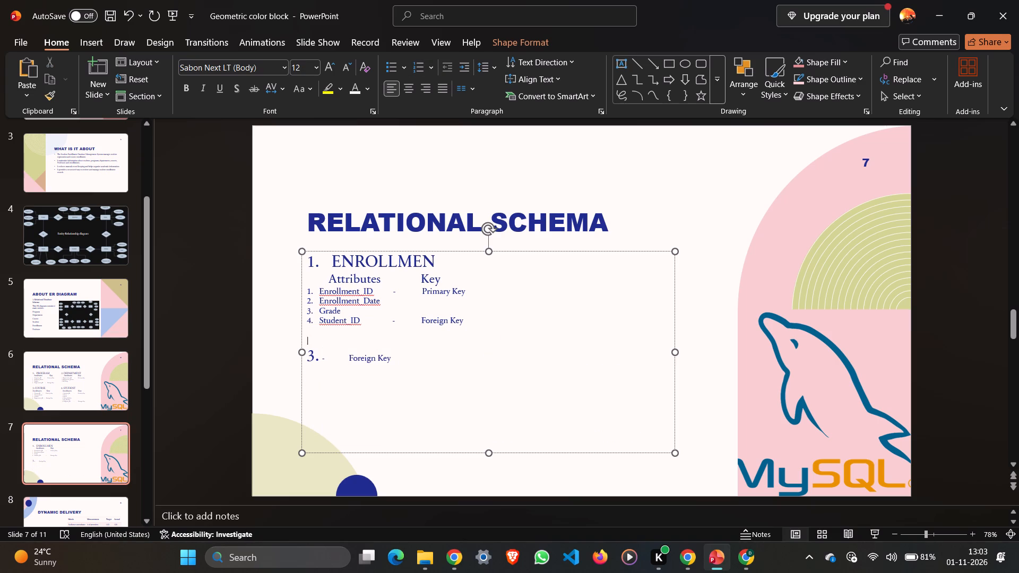
{"action": "key", "text": "Up"}
{"action": "key", "text": "Up"}
{"action": "key", "text": "Up"}
{"action": "key", "text": "Up"}
{"action": "key", "text": "Up"}
{"action": "key", "text": "Up"}
{"action": "key", "text": "Up"}
{"action": "key", "text": "Up"}
{"action": "key", "text": "Left"}
{"action": "key", "text": "Left"}
{"action": "key", "text": "Left"}
{"action": "key", "text": "Left"}
{"action": "key", "text": "Left"}
{"action": "key", "text": "BackSpace"}
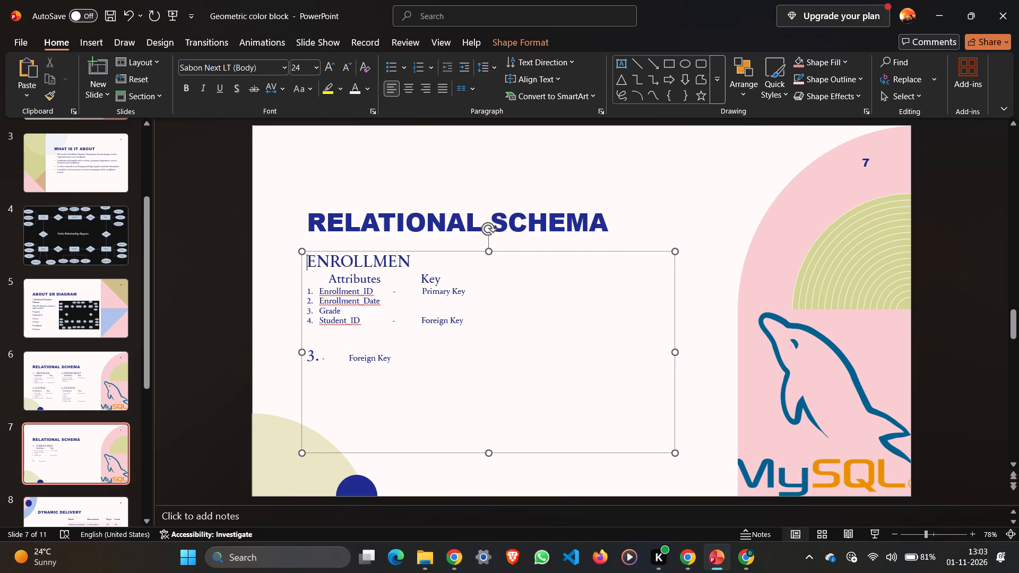
{"action": "key", "text": "5"}
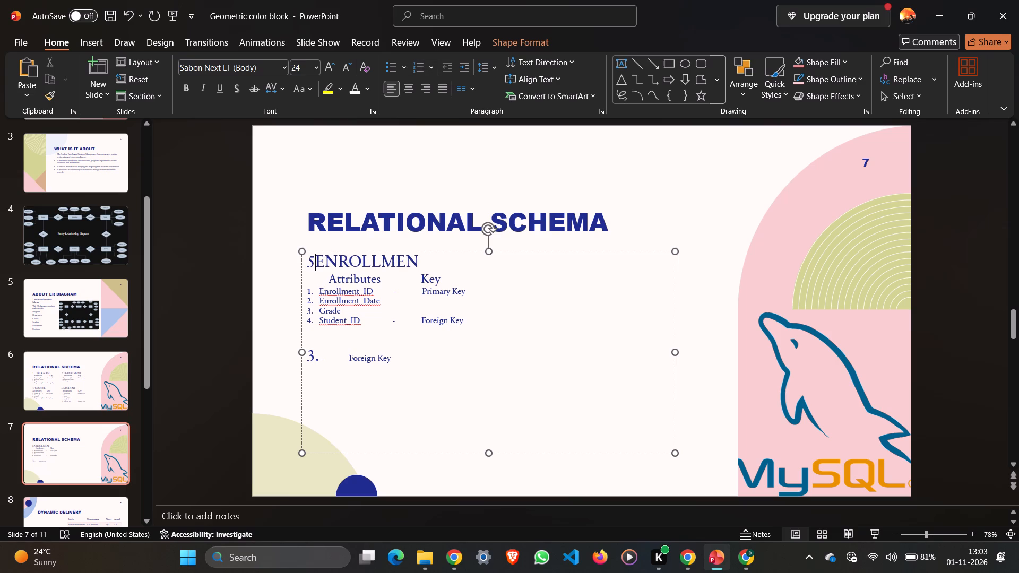
{"action": "type", "text": "."}
{"action": "key", "text": "space"}
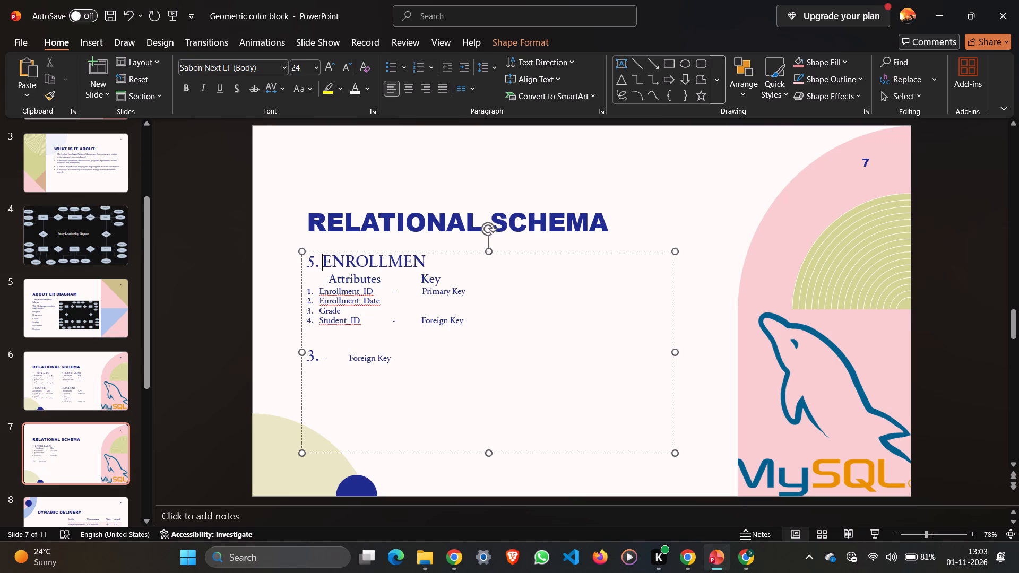
Add the missing final T to the heading so it reads ENROLLMENT.
{"action": "key", "text": "Right"}
{"action": "key", "text": "Right"}
{"action": "key", "text": "Right"}
{"action": "key", "text": "Right"}
{"action": "key", "text": "Right"}
{"action": "key", "text": "Right"}
{"action": "key", "text": "Right"}
{"action": "key", "text": "Right"}
{"action": "key", "text": "Right"}
{"action": "key", "text": "Right"}
{"action": "key", "text": "Right"}
{"action": "key", "text": "Right"}
{"action": "key", "text": "Right"}
{"action": "key", "text": "Left"}
{"action": "key", "text": "Left"}
{"action": "key", "text": "Left"}
{"action": "key", "text": "Left"}
{"action": "key", "text": "t"}
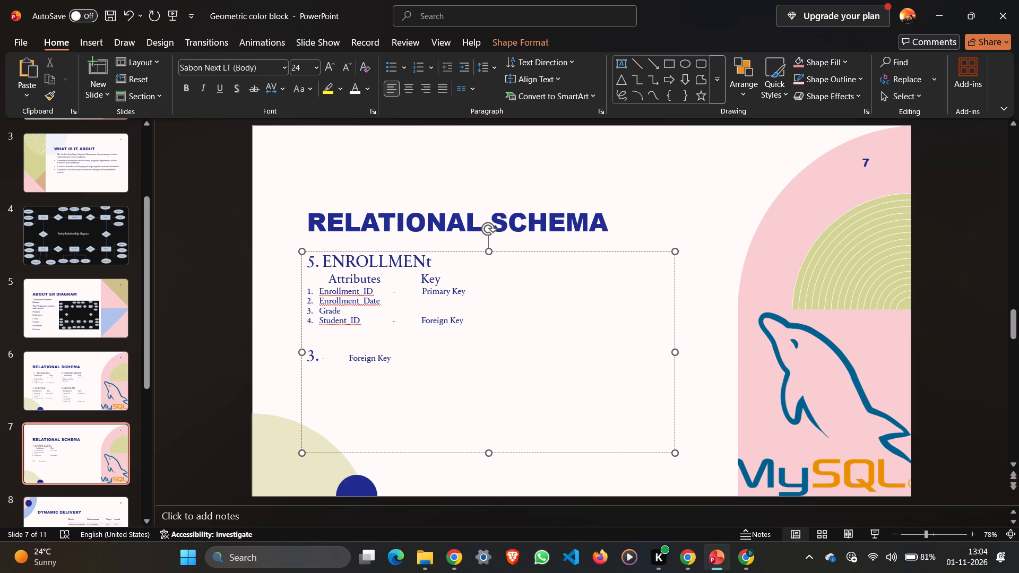
{"action": "key", "text": "BackSpace"}
Delete the leftover "3. - Foreign Key" text below the ENROLLMENT attribute list.
{"action": "key", "text": "Down"}
{"action": "key", "text": "Down"}
{"action": "key", "text": "Down"}
{"action": "key", "text": "Down"}
{"action": "key", "text": "Down"}
{"action": "key", "text": "Down"}
{"action": "key", "text": "Down"}
{"action": "key", "text": "Down"}
{"action": "key", "text": "BackSpace"}
{"action": "key", "text": "BackSpace"}
{"action": "key", "text": "BackSpace"}
{"action": "key", "text": "BackSpace"}
{"action": "key", "text": "BackSpace"}
{"action": "key", "text": "BackSpace"}
{"action": "key", "text": "BackSpace"}
{"action": "key", "text": "BackSpace"}
{"action": "key", "text": "BackSpace"}
{"action": "key", "text": "BackSpace"}
{"action": "key", "text": "BackSpace"}
{"action": "key", "text": "BackSpace"}
{"action": "key", "text": "BackSpace"}
{"action": "key", "text": "BackSpace"}
{"action": "key", "text": "BackSpace"}
{"action": "key", "text": "BackSpace"}
{"action": "key", "text": "BackSpace"}
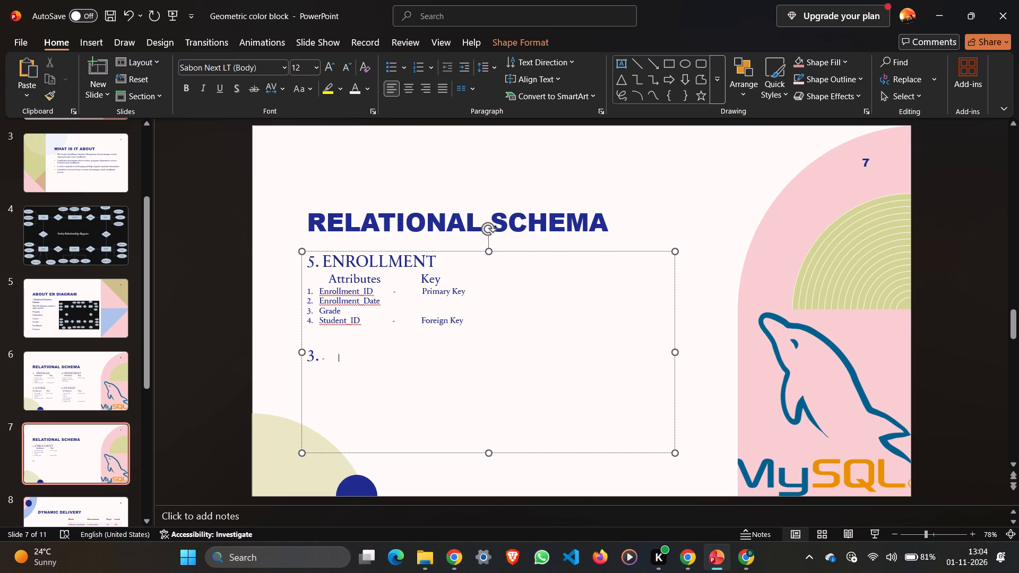
{"action": "key", "text": "BackSpace"}
{"action": "key", "text": "BackSpace"}
{"action": "key", "text": "BackSpace"}
{"action": "key", "text": "BackSpace"}
{"action": "key", "text": "BackSpace"}
{"action": "key", "text": "BackSpace"}
{"action": "key", "text": "BackSpace"}
{"action": "key", "text": "BackSpace"}
{"action": "key", "text": "BackSpace"}
{"action": "key", "text": "BackSpace"}
{"action": "left_click", "coordinate": [315, 66]}
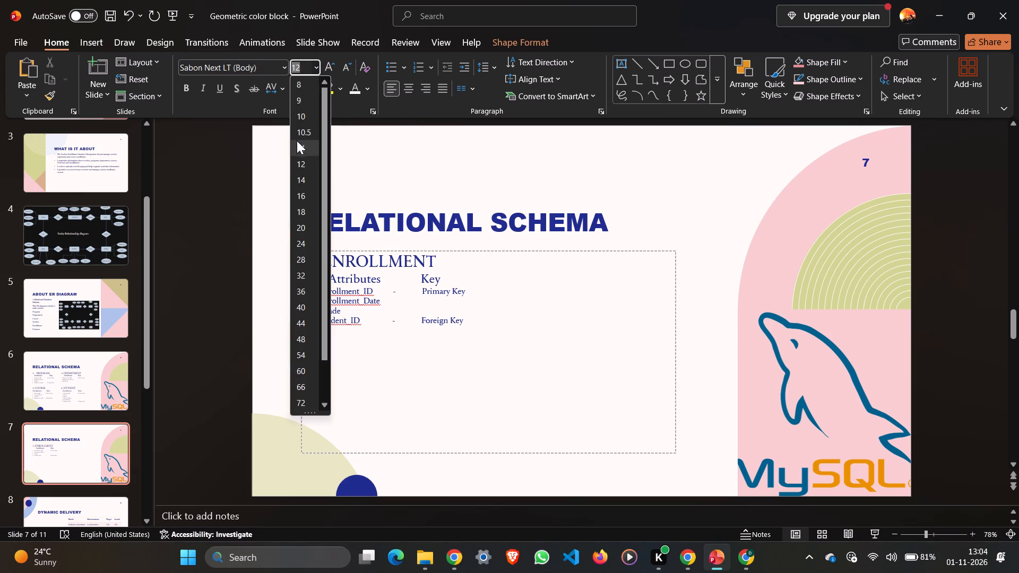
{"action": "left_click", "coordinate": [301, 249]}
{"action": "key", "text": "alt+Tab"}
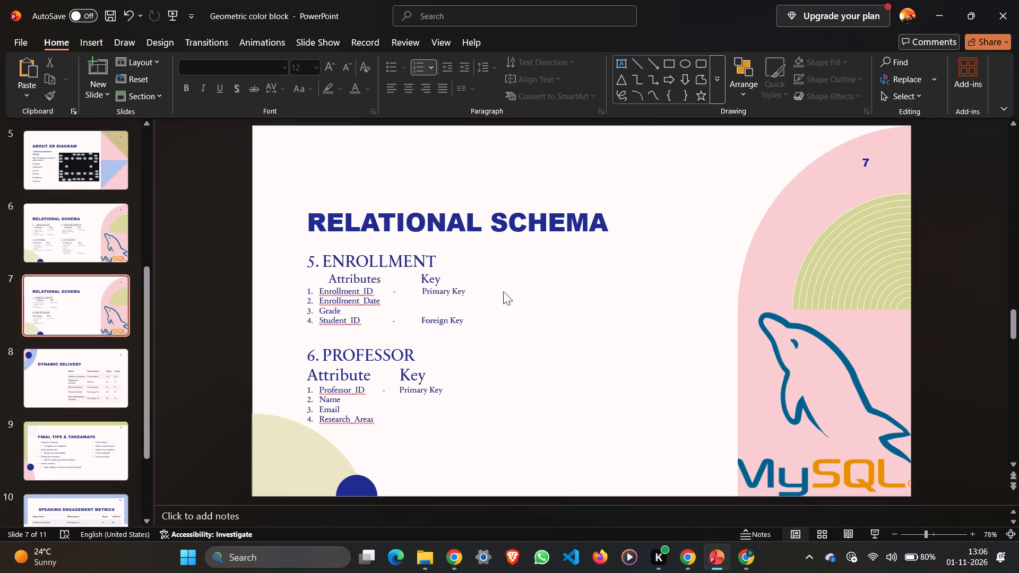
{"action": "left_click", "coordinate": [503, 284]}
{"action": "left_click", "coordinate": [467, 380]}
{"action": "left_click", "coordinate": [399, 374]}
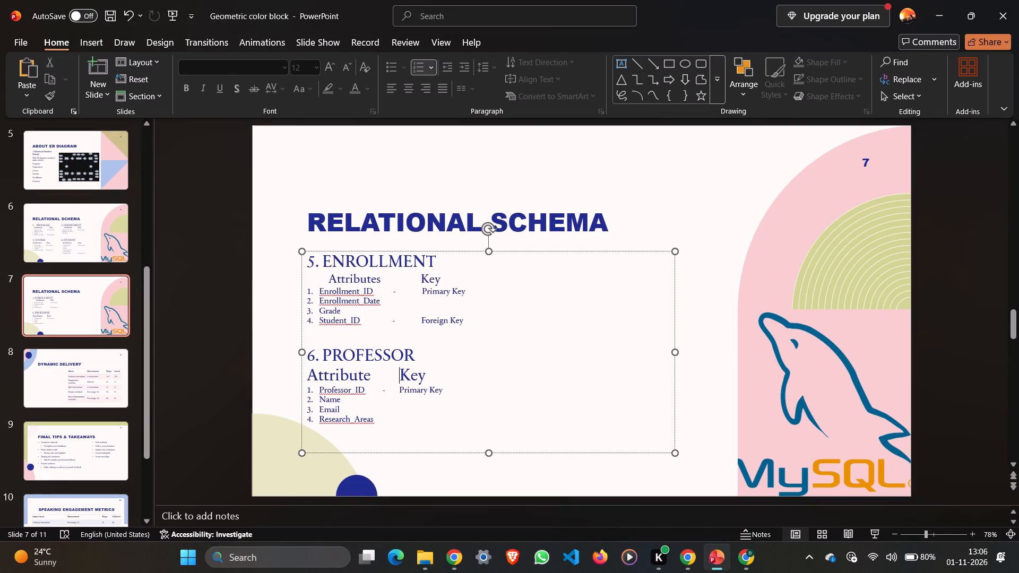
{"action": "left_click", "coordinate": [465, 349]}
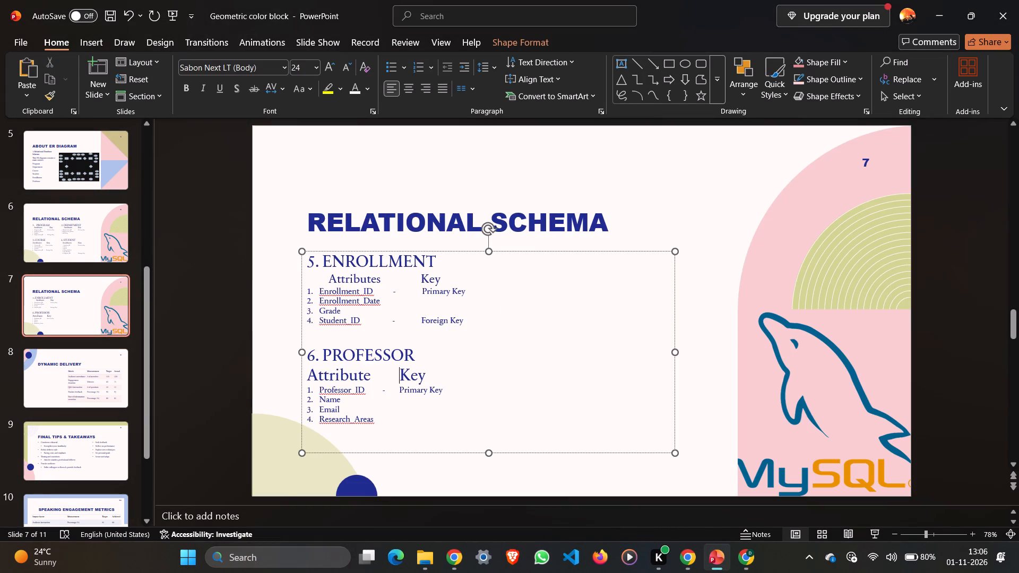
{"action": "key", "text": "space"}
{"action": "key", "text": "space"}
{"action": "key", "text": "space"}
{"action": "left_click", "coordinate": [740, 321]}
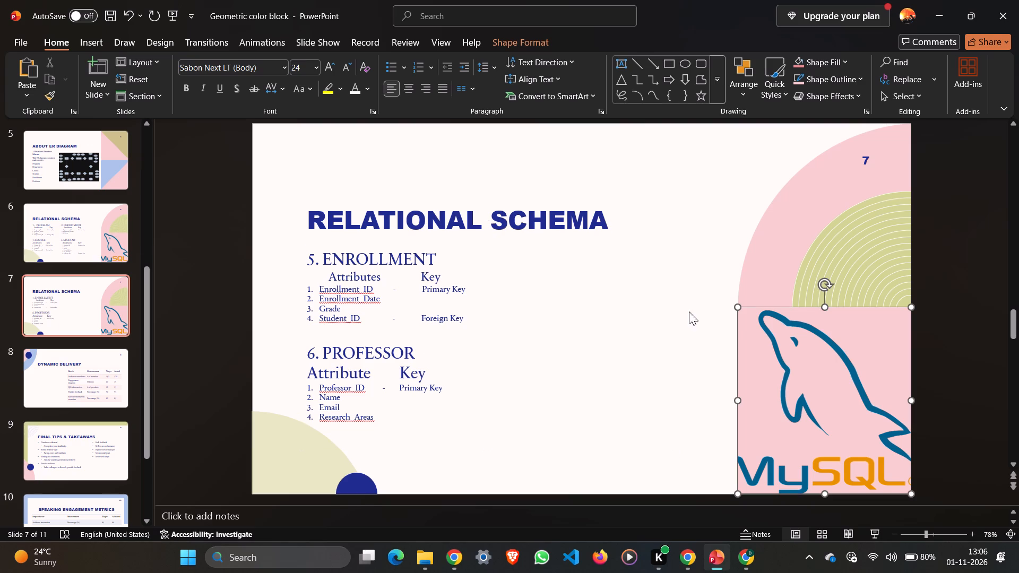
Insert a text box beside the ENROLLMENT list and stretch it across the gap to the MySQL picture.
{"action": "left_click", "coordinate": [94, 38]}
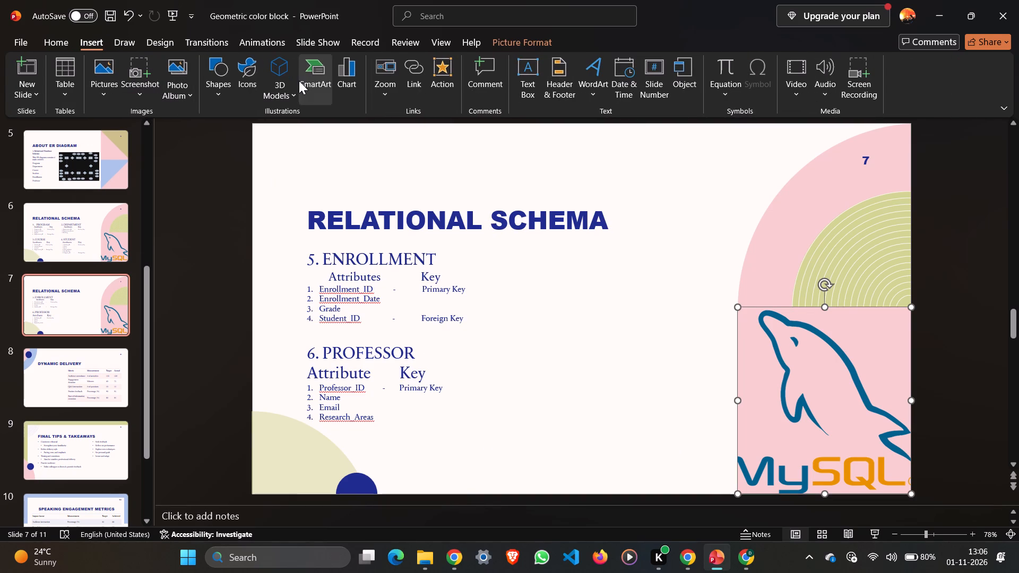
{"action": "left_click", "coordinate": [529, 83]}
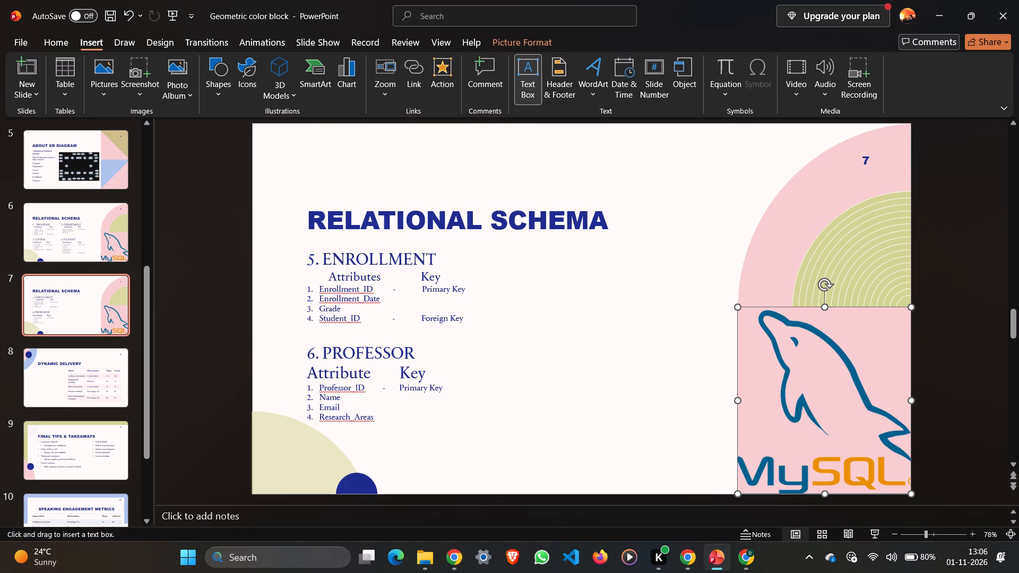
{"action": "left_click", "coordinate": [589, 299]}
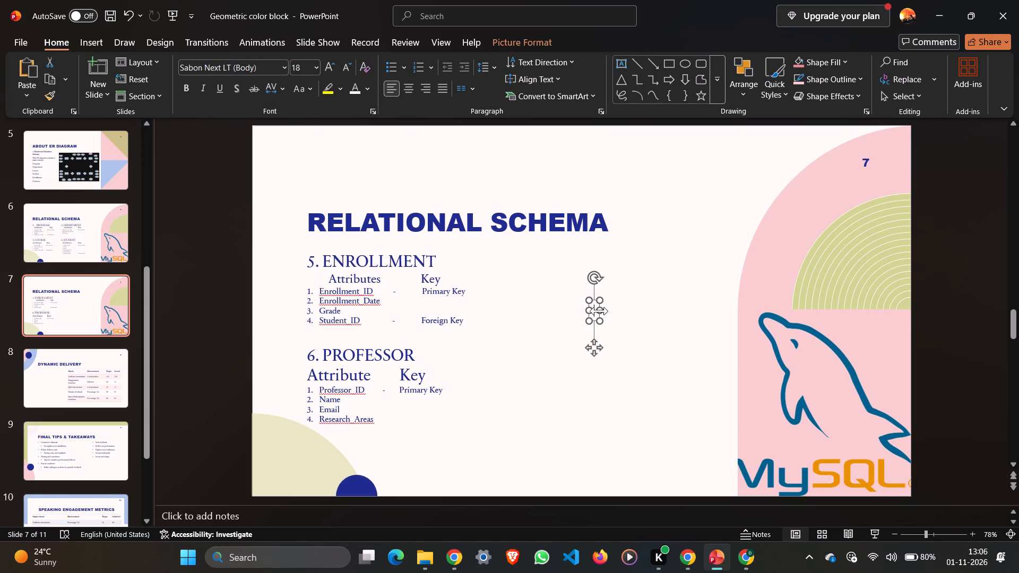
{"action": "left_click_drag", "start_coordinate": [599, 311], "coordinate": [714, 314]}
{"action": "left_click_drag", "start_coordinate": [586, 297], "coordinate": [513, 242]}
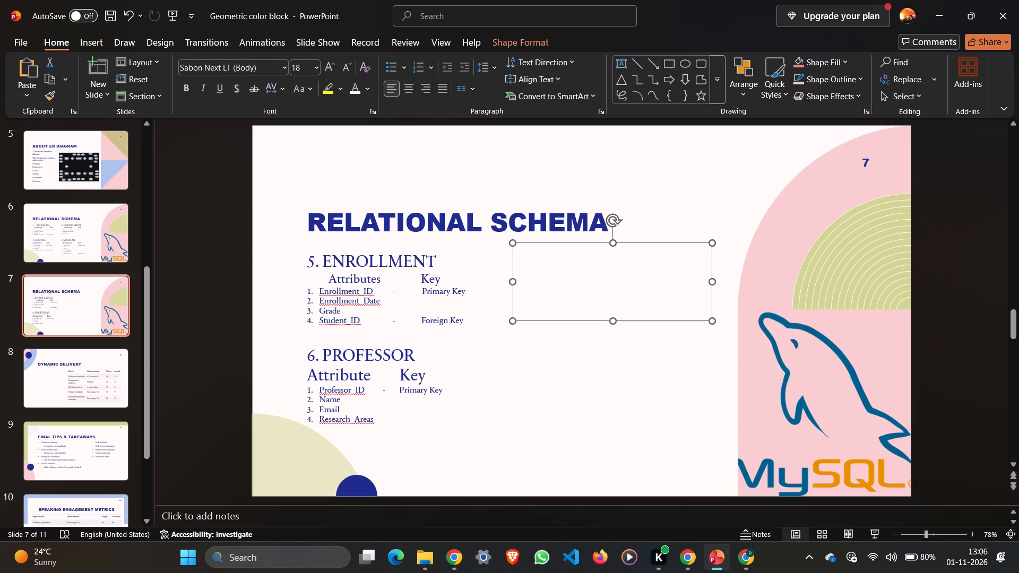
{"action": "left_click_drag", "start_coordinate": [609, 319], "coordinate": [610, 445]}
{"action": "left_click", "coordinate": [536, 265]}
Paste the TEACHES and CONTAINS table onto slide 7 and resize it to fit between the two lists and the MySQL picture.
{"action": "key", "text": "ctrl+v"}
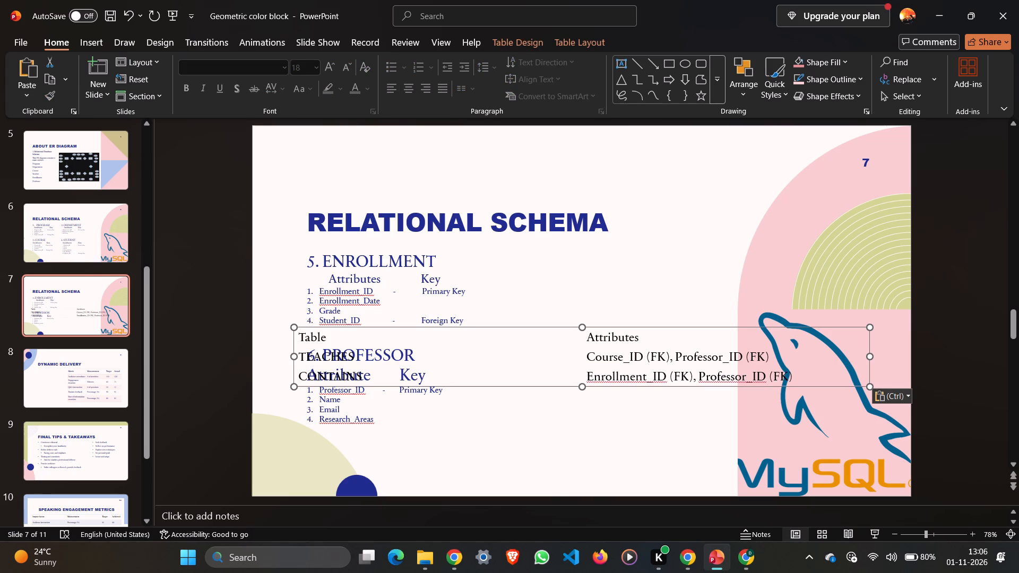
{"action": "left_click_drag", "start_coordinate": [291, 357], "coordinate": [478, 353]}
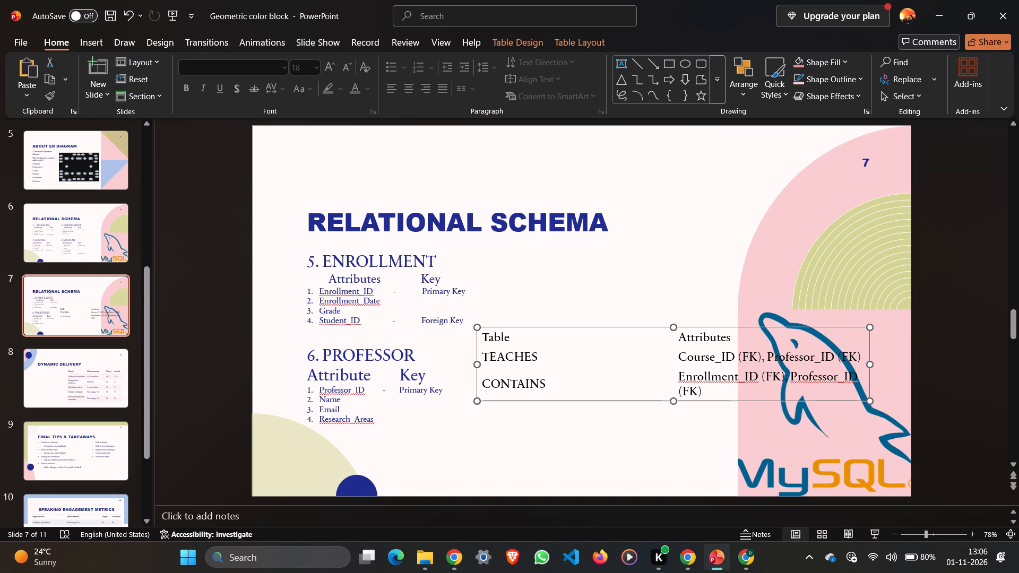
{"action": "left_click_drag", "start_coordinate": [672, 327], "coordinate": [652, 245]}
{"action": "left_click_drag", "start_coordinate": [870, 321], "coordinate": [722, 341]}
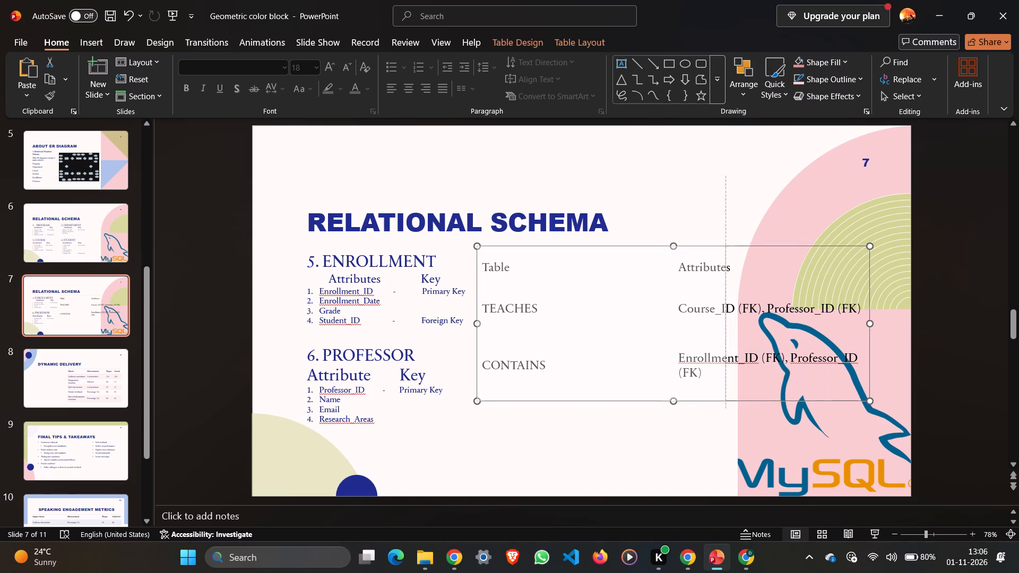
{"action": "left_click_drag", "start_coordinate": [722, 341], "coordinate": [701, 341]}
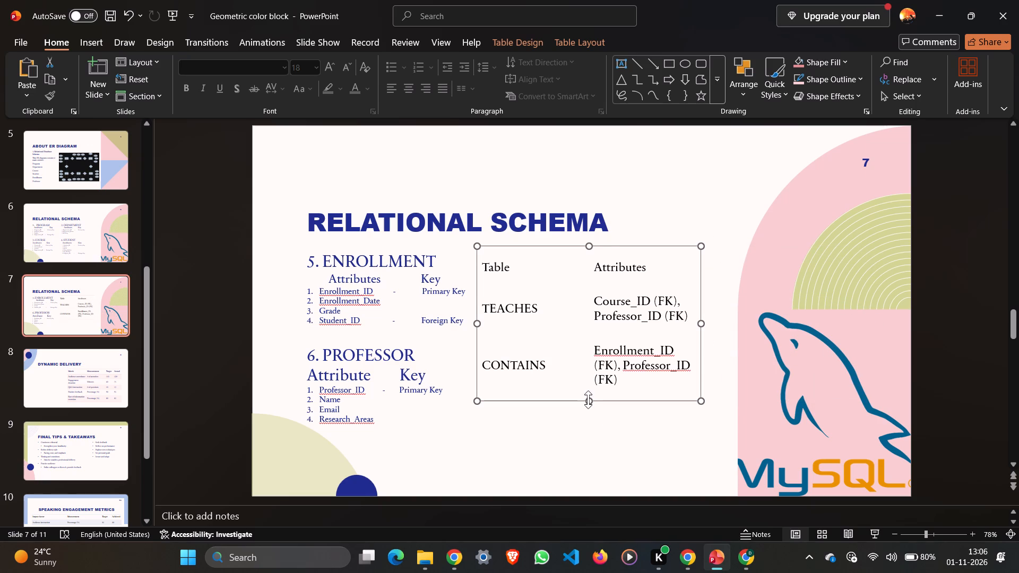
{"action": "left_click_drag", "start_coordinate": [588, 400], "coordinate": [587, 447]}
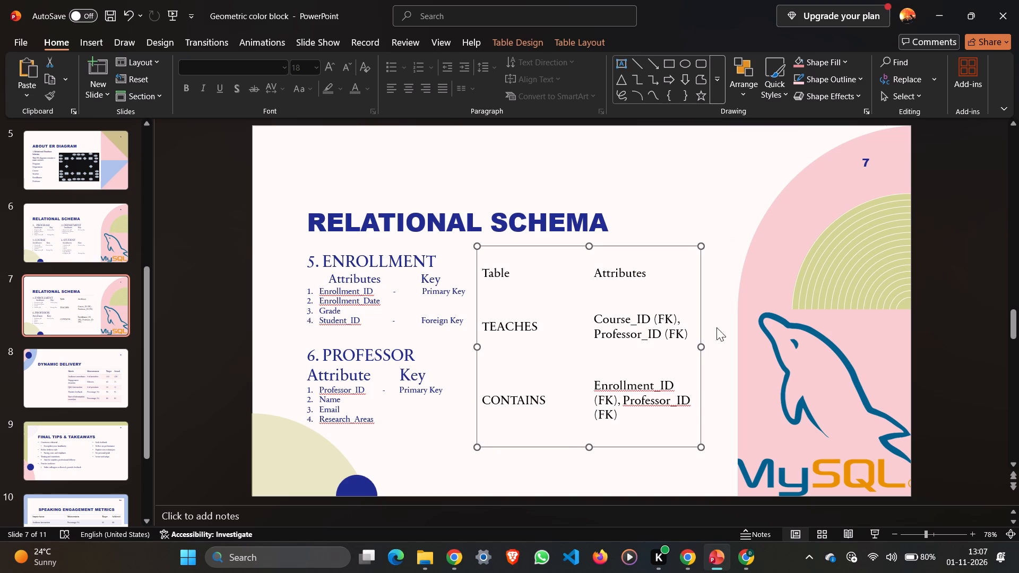
{"action": "left_click", "coordinate": [717, 305]}
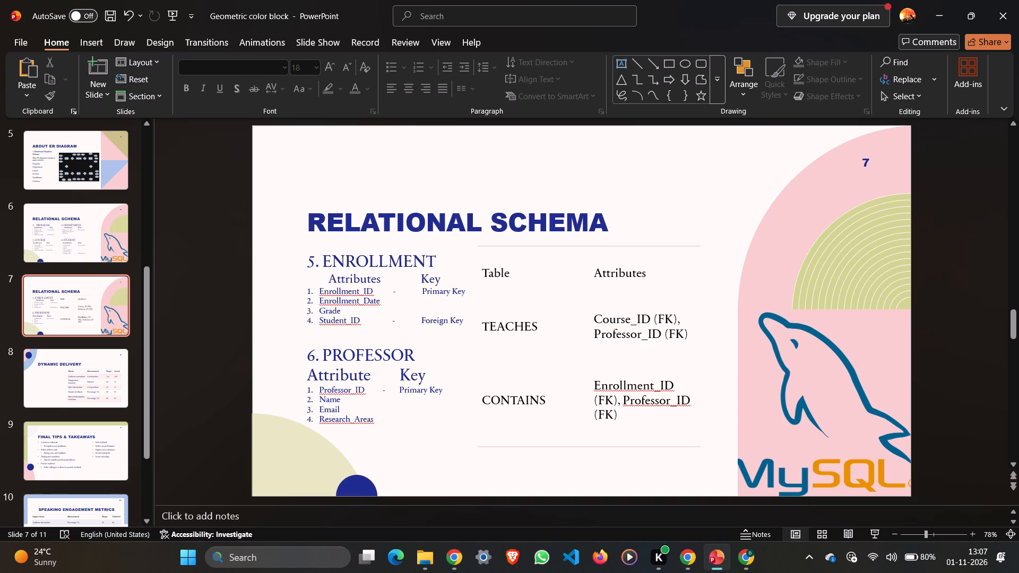
Color the TEACHES label in the relationship table dark blue to match the slide title.
{"action": "left_click", "coordinate": [491, 266]}
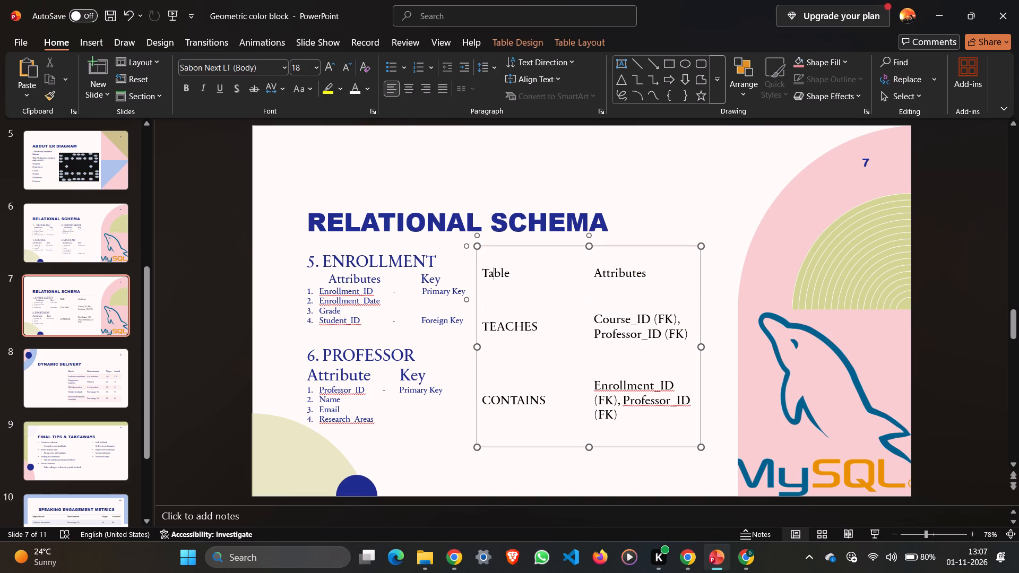
{"action": "left_click_drag", "start_coordinate": [483, 271], "coordinate": [481, 311]}
{"action": "left_click_drag", "start_coordinate": [481, 311], "coordinate": [475, 311]}
{"action": "left_click", "coordinate": [529, 308]}
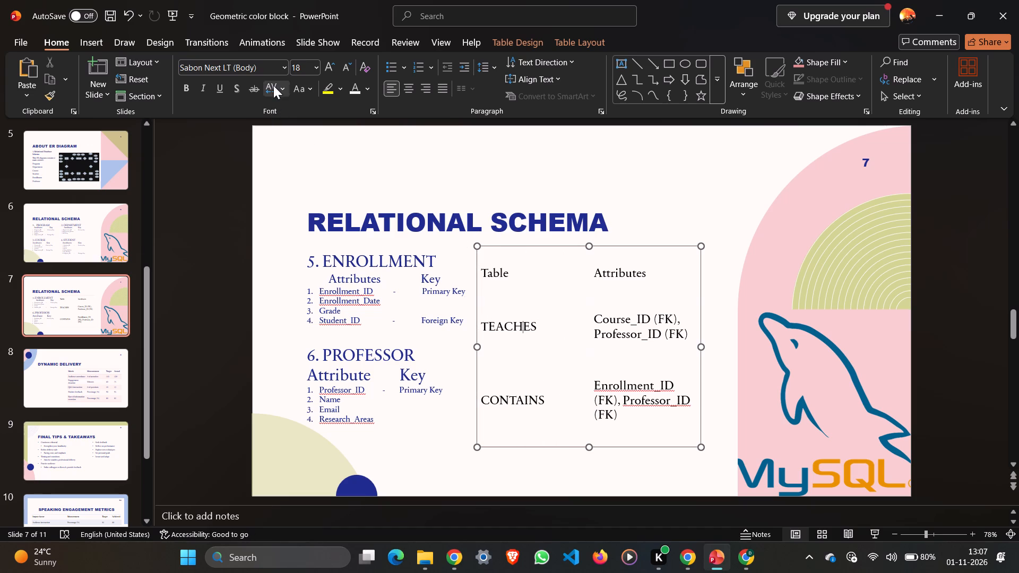
{"action": "left_click", "coordinate": [365, 89]}
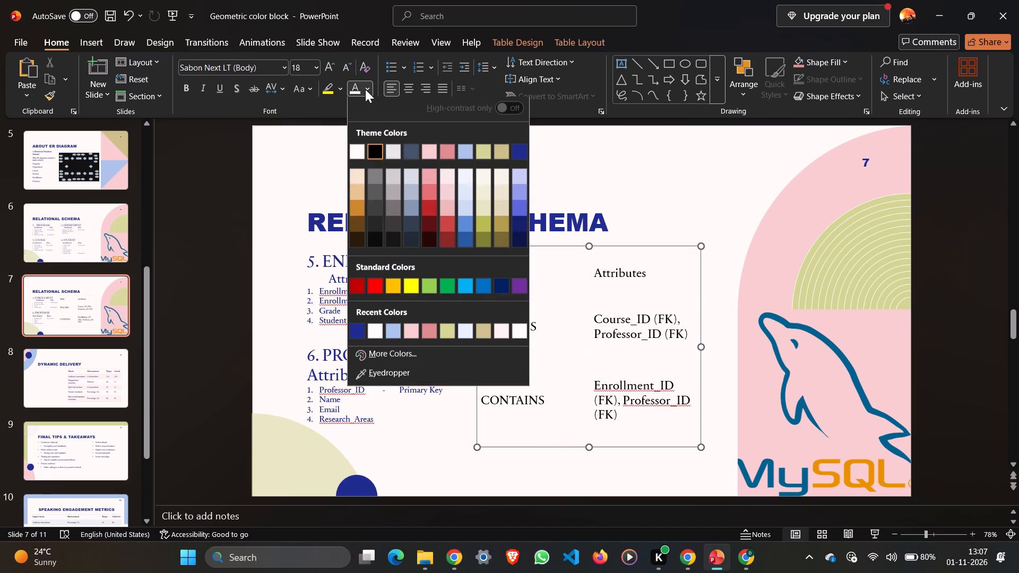
{"action": "left_click", "coordinate": [519, 150]}
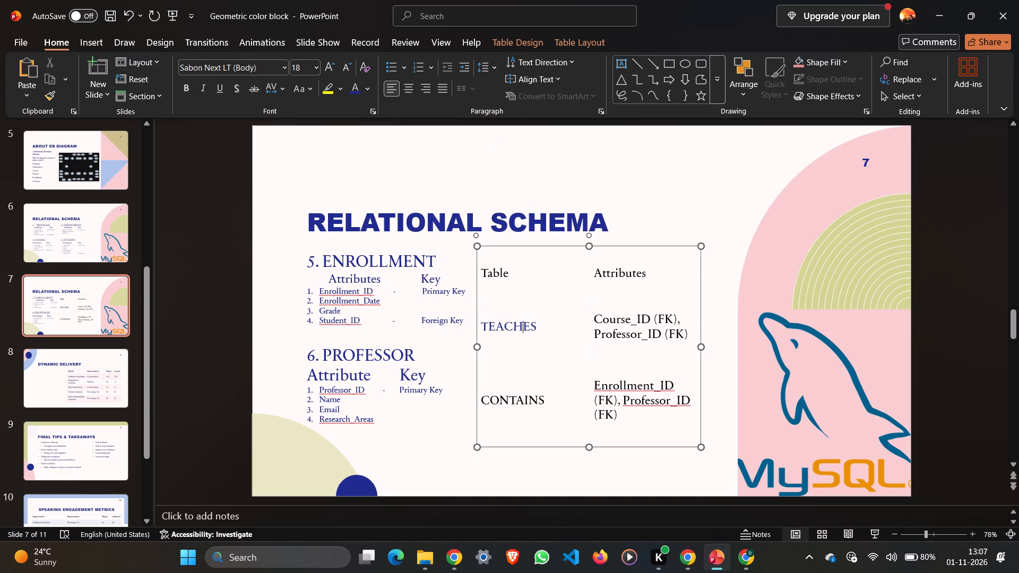
Color the table's header texts, Table and Attributes, the same dark blue.
{"action": "left_click_drag", "start_coordinate": [482, 270], "coordinate": [478, 281]}
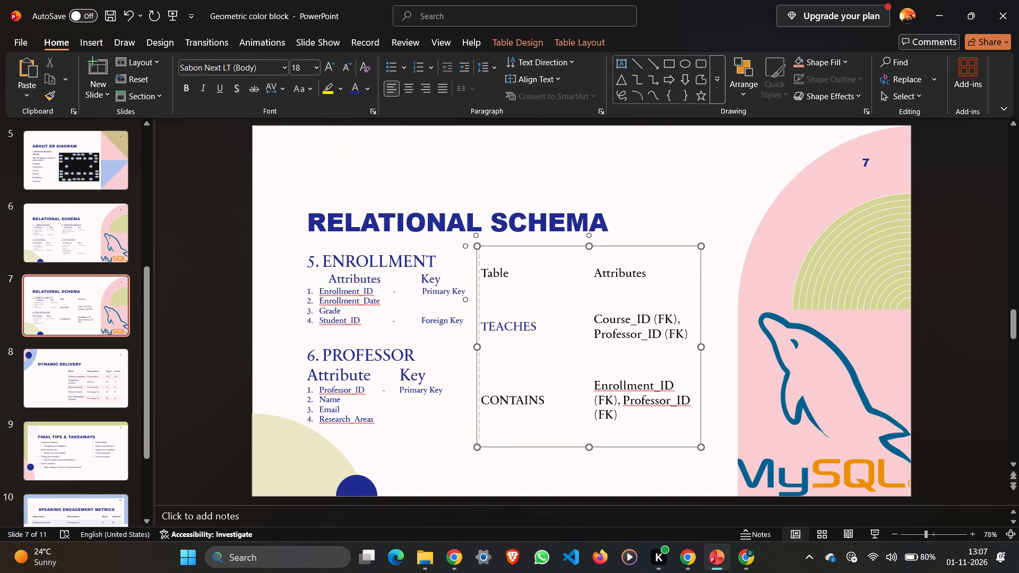
{"action": "left_click_drag", "start_coordinate": [478, 281], "coordinate": [476, 280]}
{"action": "left_click", "coordinate": [484, 274]}
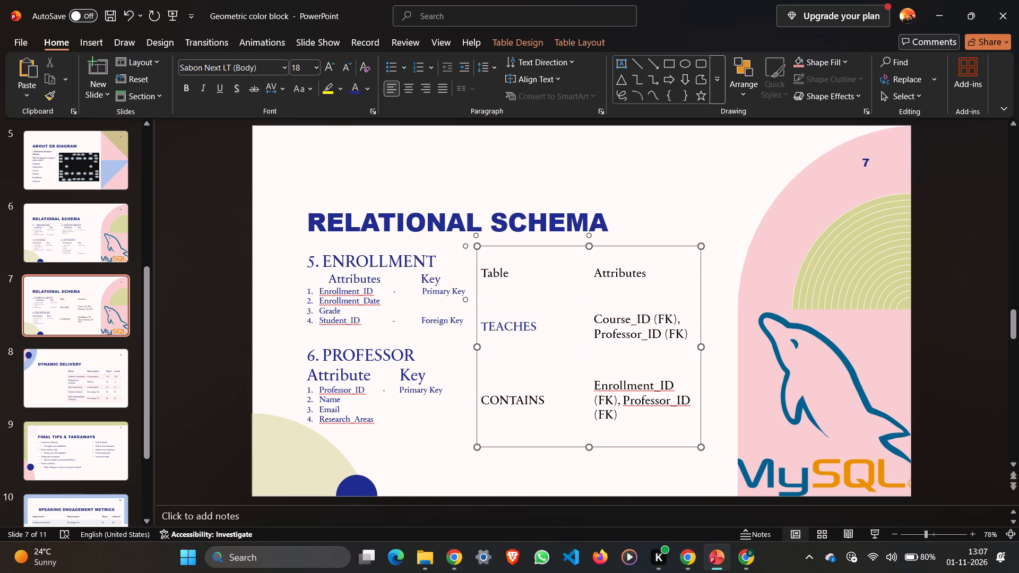
{"action": "left_click", "coordinate": [499, 279]}
{"action": "double_click", "coordinate": [505, 277]}
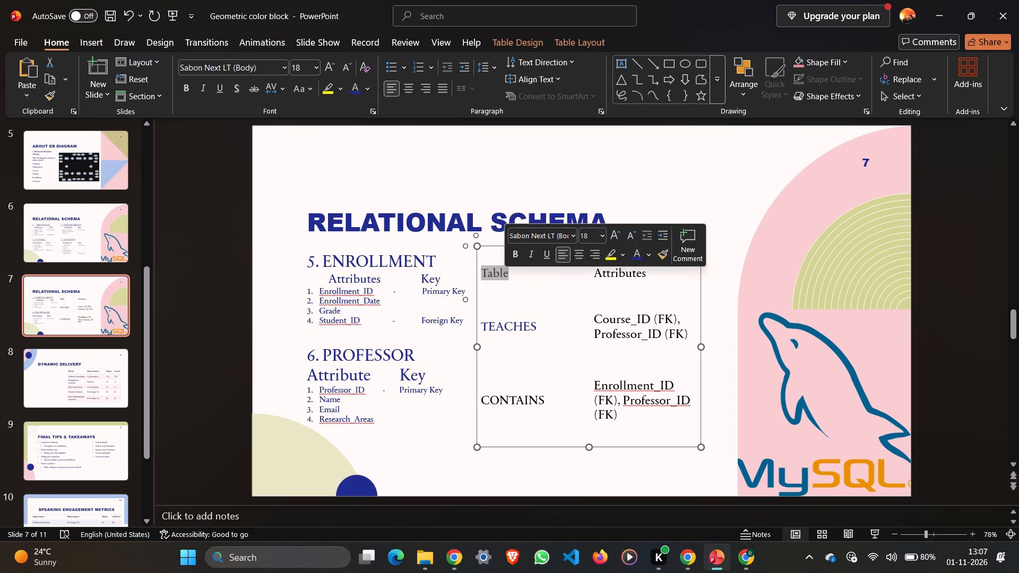
{"action": "left_click", "coordinate": [636, 254]}
{"action": "triple_click", "coordinate": [621, 280]}
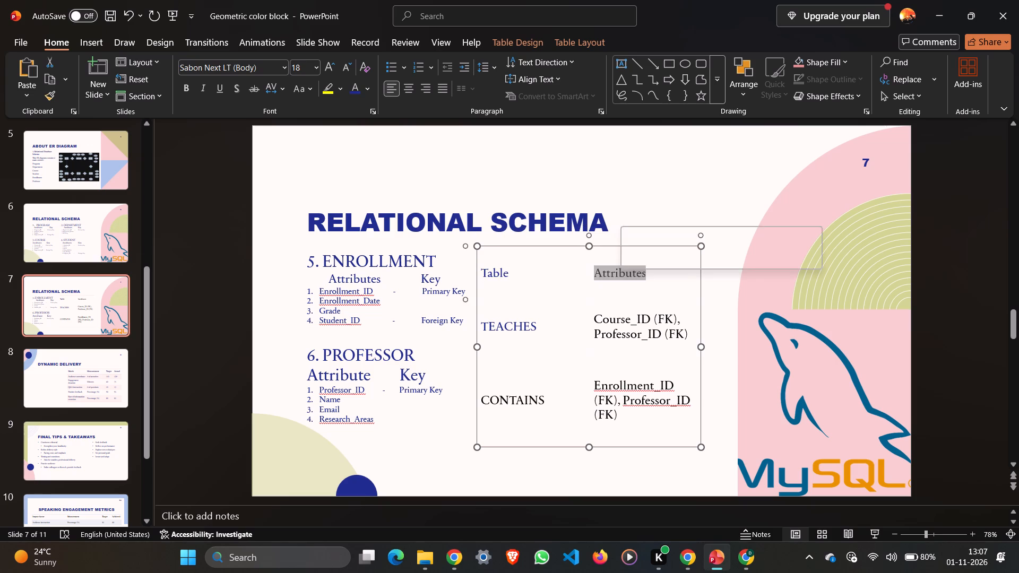
{"action": "left_click", "coordinate": [748, 259]}
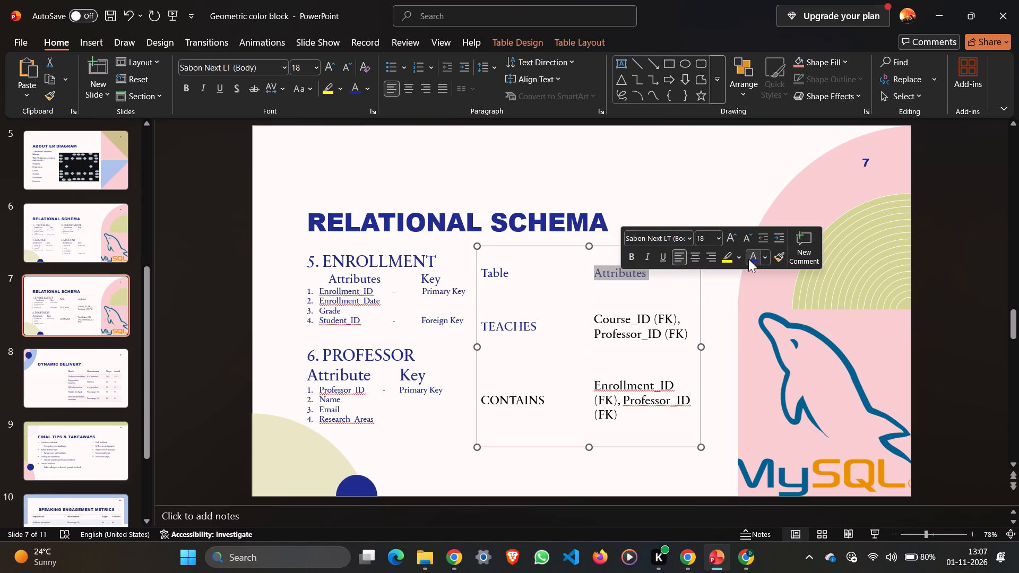
Apply the same dark blue to the TEACHES attributes, the CONTAINS attributes and the CONTAINS label.
{"action": "double_click", "coordinate": [625, 327]}
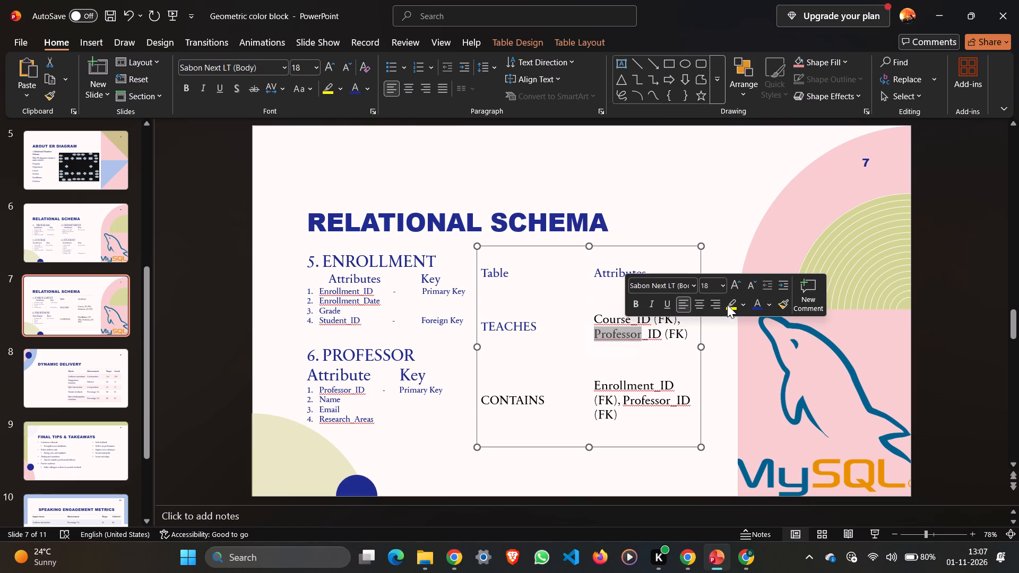
{"action": "left_click", "coordinate": [756, 306]}
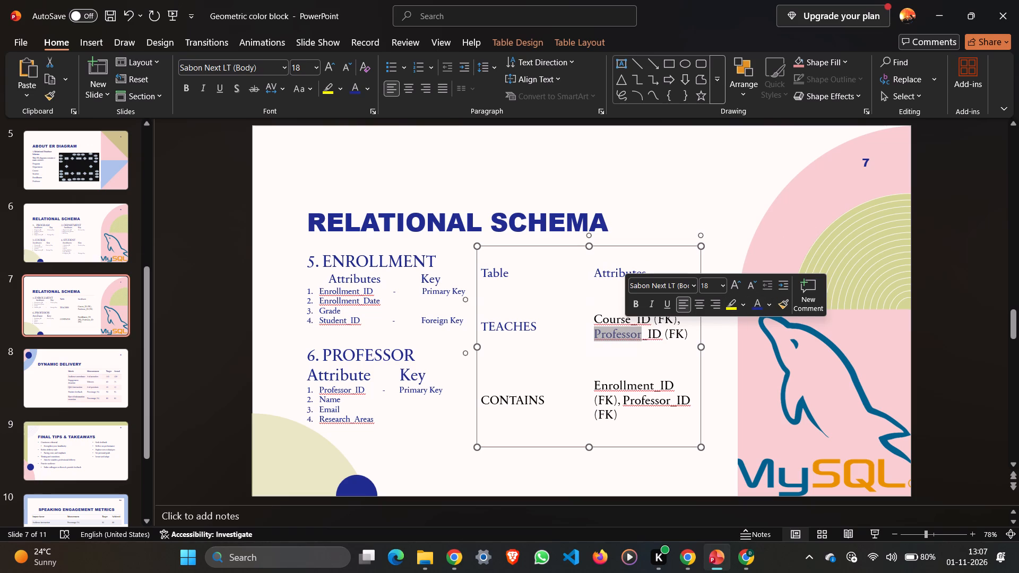
{"action": "triple_click", "coordinate": [622, 325]}
{"action": "left_click", "coordinate": [622, 325]}
{"action": "triple_click", "coordinate": [622, 325]}
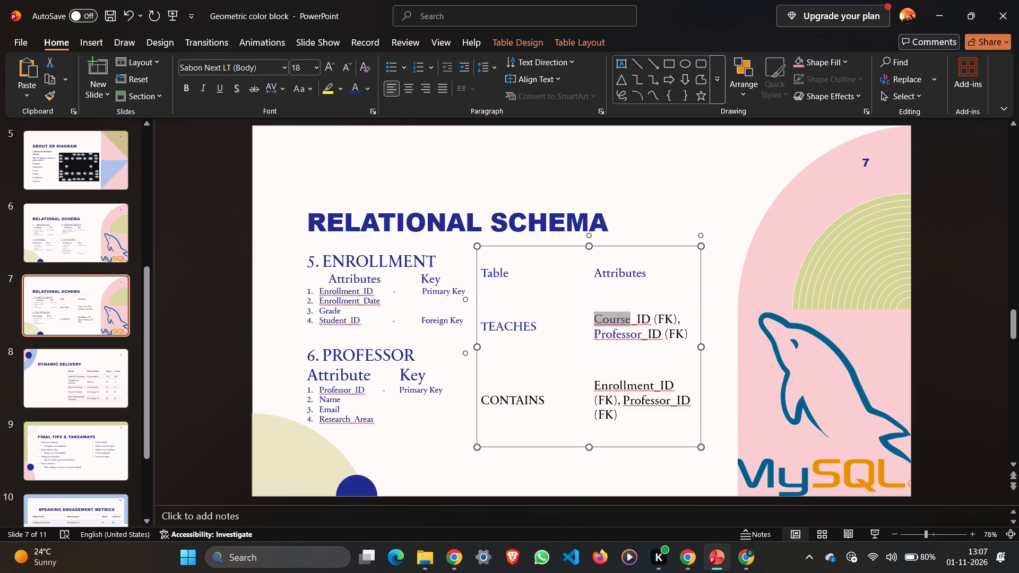
{"action": "left_click", "coordinate": [755, 300]}
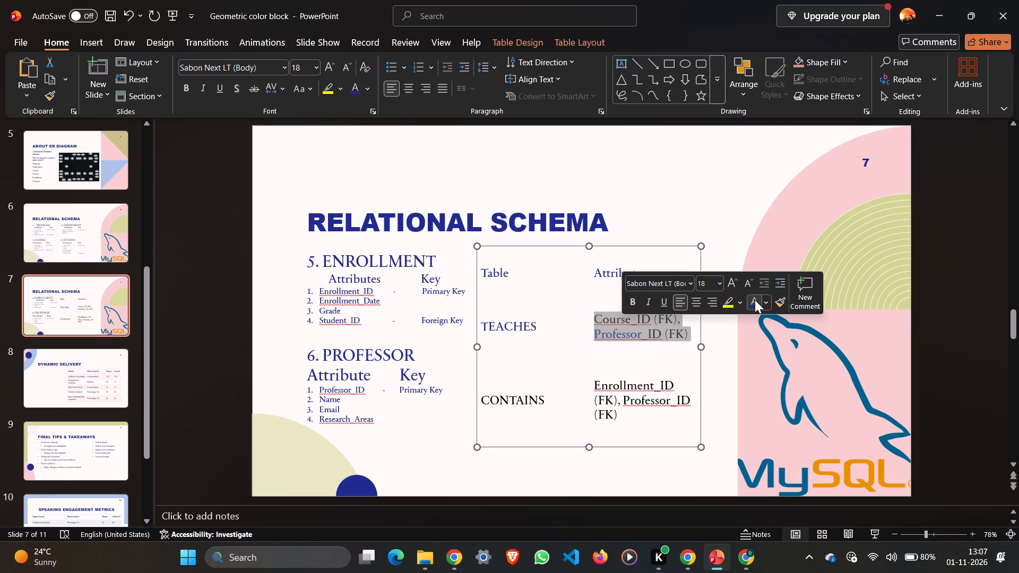
{"action": "triple_click", "coordinate": [625, 402]}
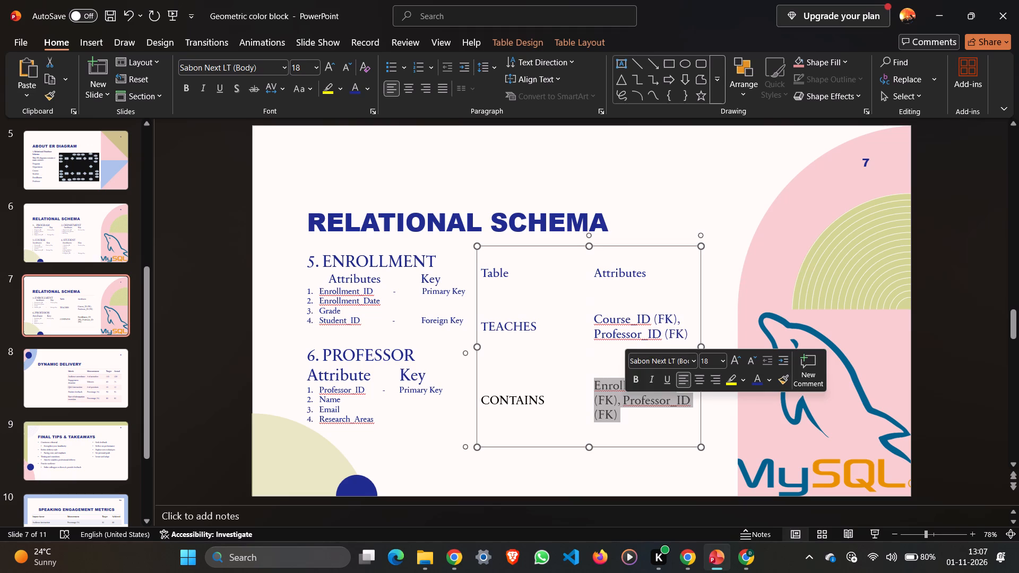
{"action": "left_click", "coordinate": [757, 374]}
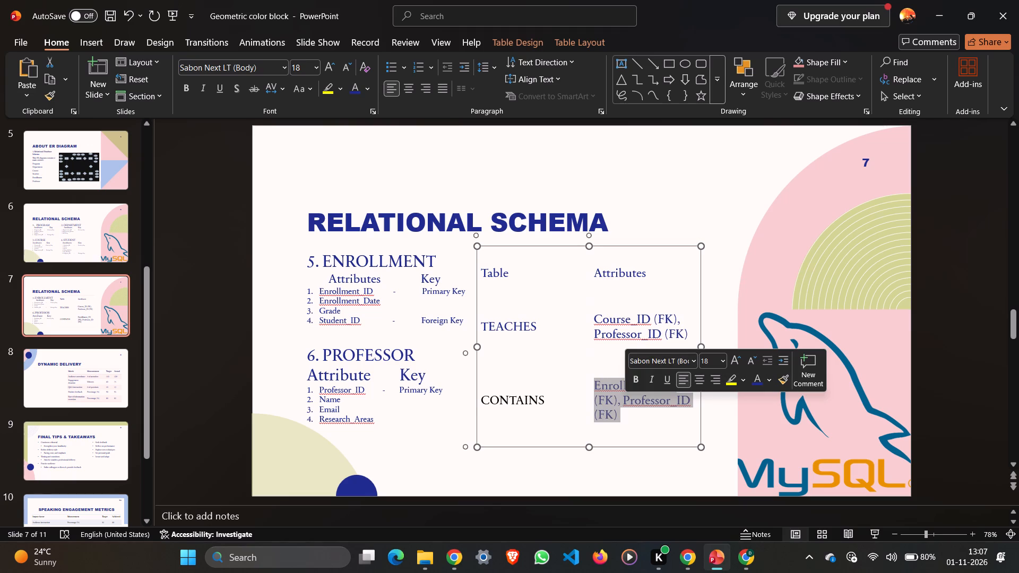
{"action": "triple_click", "coordinate": [502, 406]}
{"action": "left_click", "coordinate": [631, 384]}
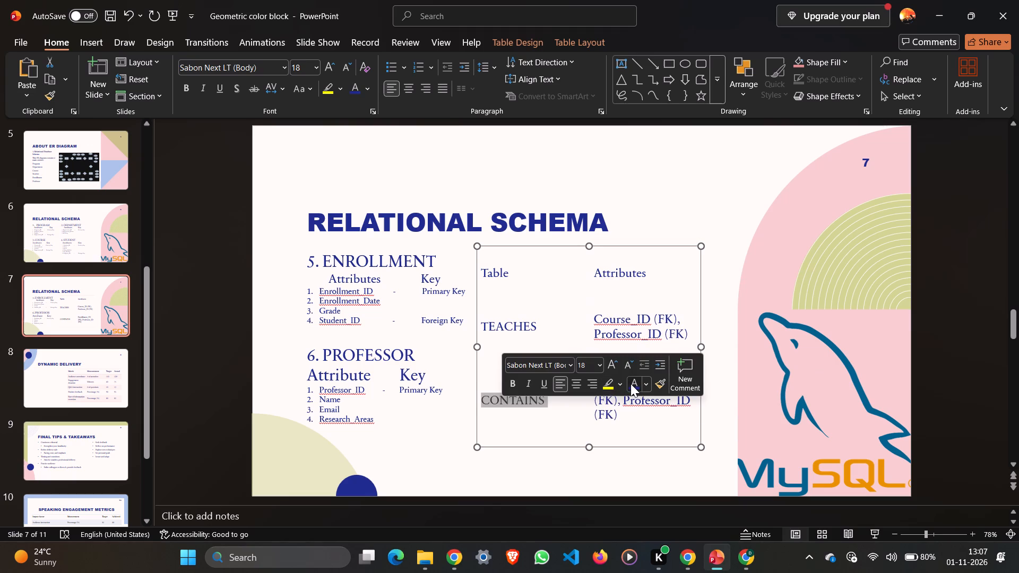
{"action": "left_click", "coordinate": [481, 375]}
{"action": "left_click", "coordinate": [542, 367]}
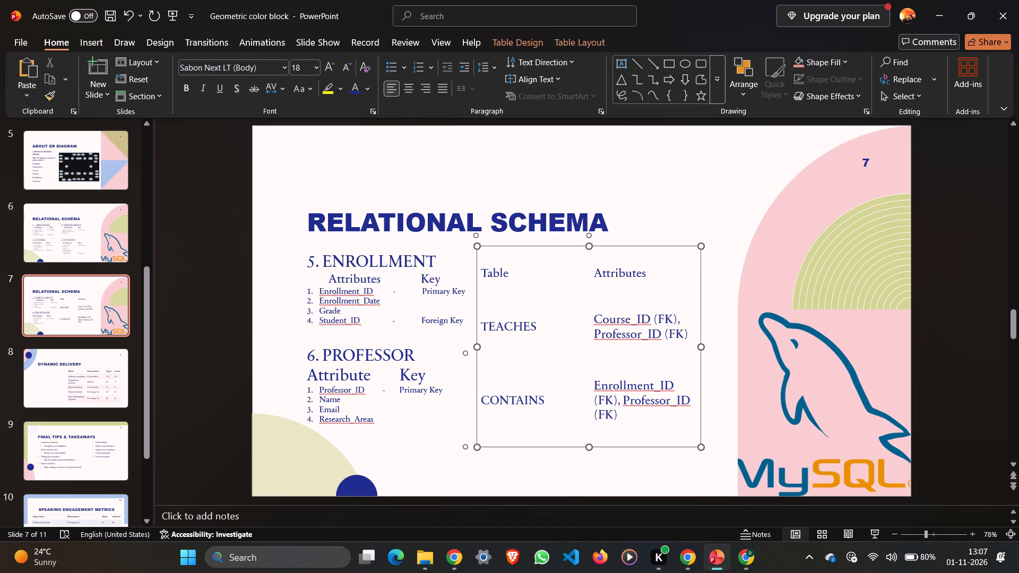
{"action": "left_click", "coordinate": [482, 274]}
Move the relationship table up slightly and resize it to span from just clear of the lists to the MySQL picture's edge.
{"action": "left_click_drag", "start_coordinate": [584, 246], "coordinate": [584, 236]}
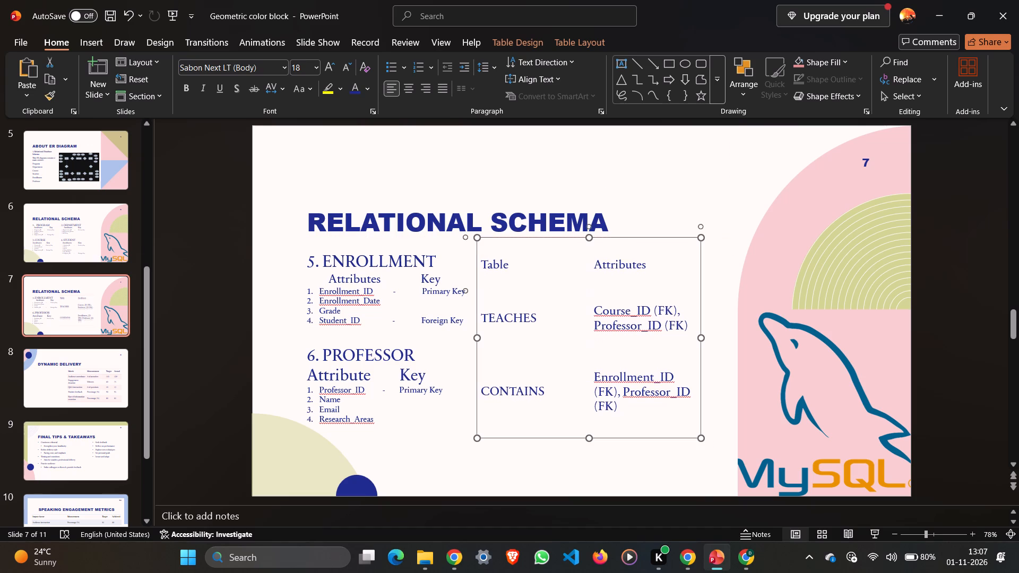
{"action": "left_click", "coordinate": [716, 272]}
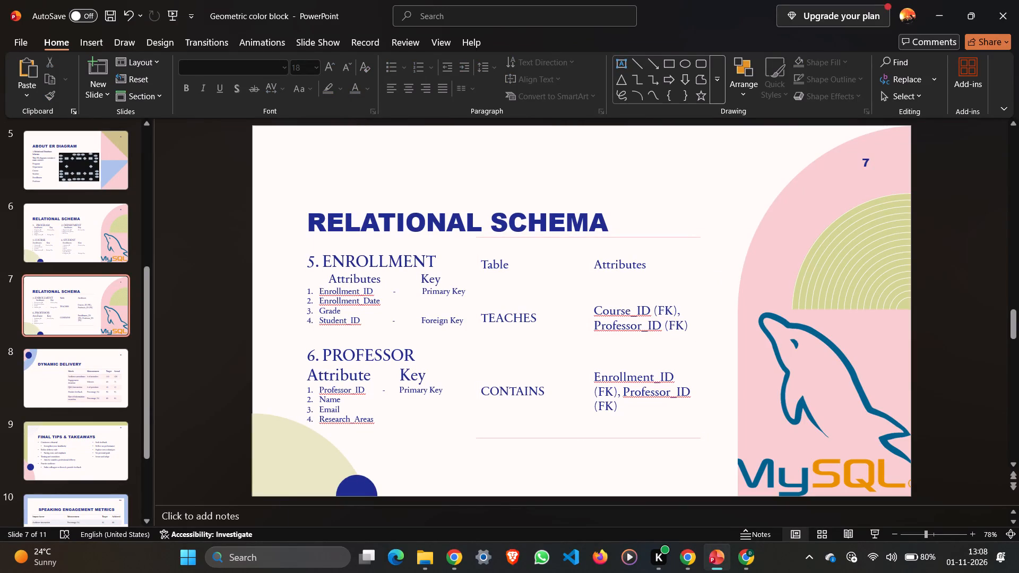
{"action": "left_click", "coordinate": [576, 293]}
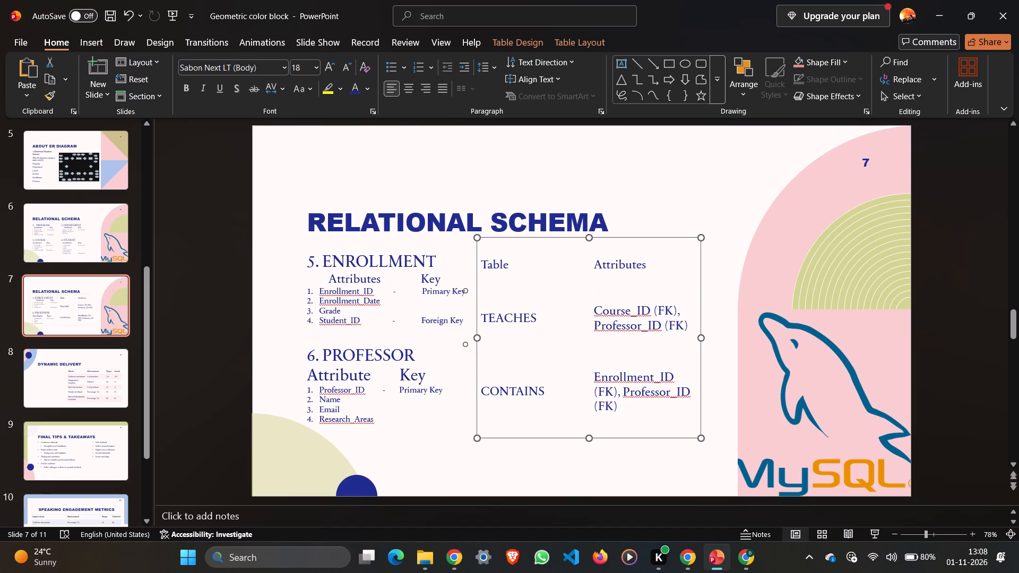
{"action": "left_click_drag", "start_coordinate": [701, 337], "coordinate": [724, 336]}
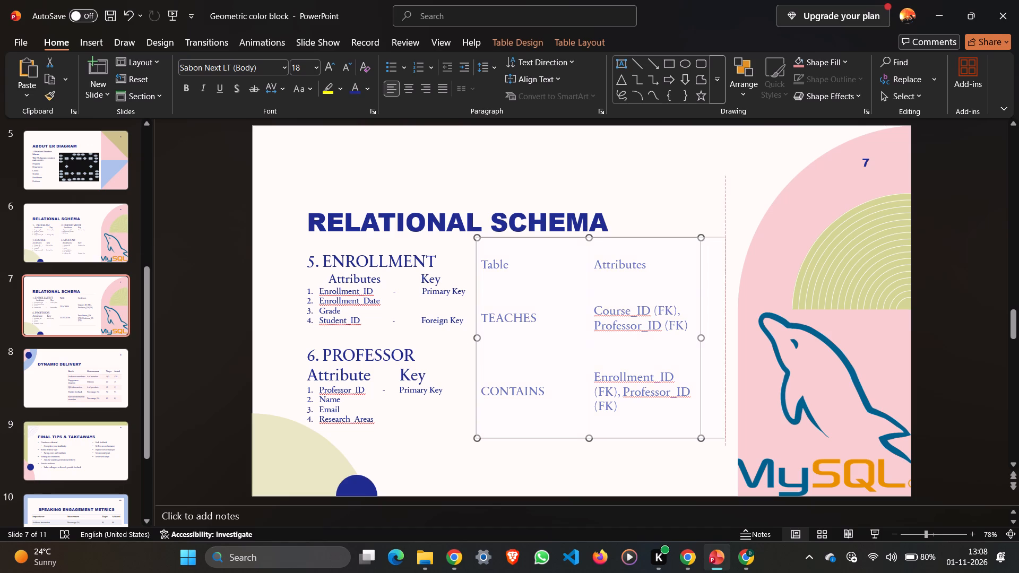
{"action": "left_click_drag", "start_coordinate": [724, 336], "coordinate": [734, 336]}
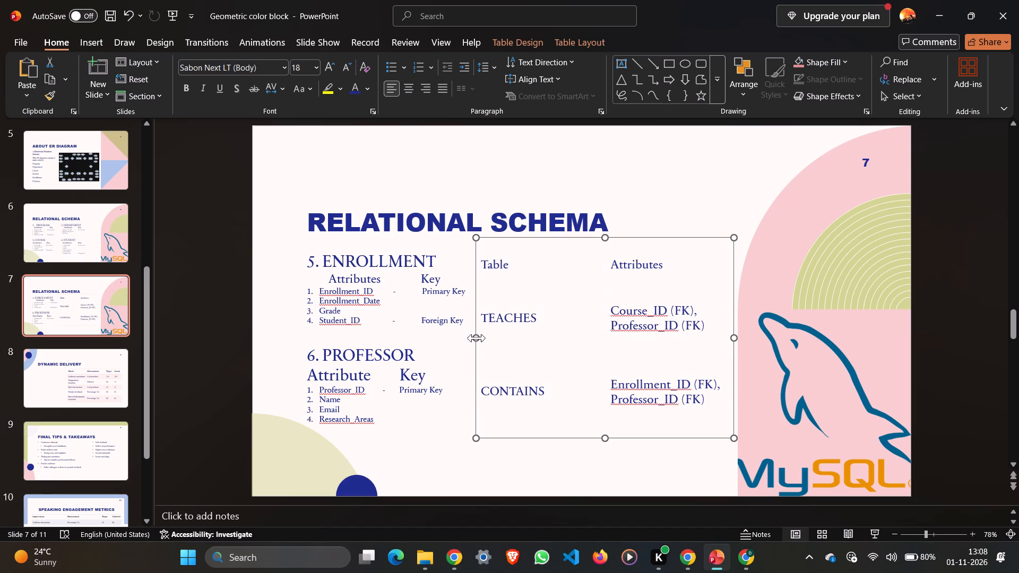
{"action": "left_click_drag", "start_coordinate": [477, 338], "coordinate": [498, 338]}
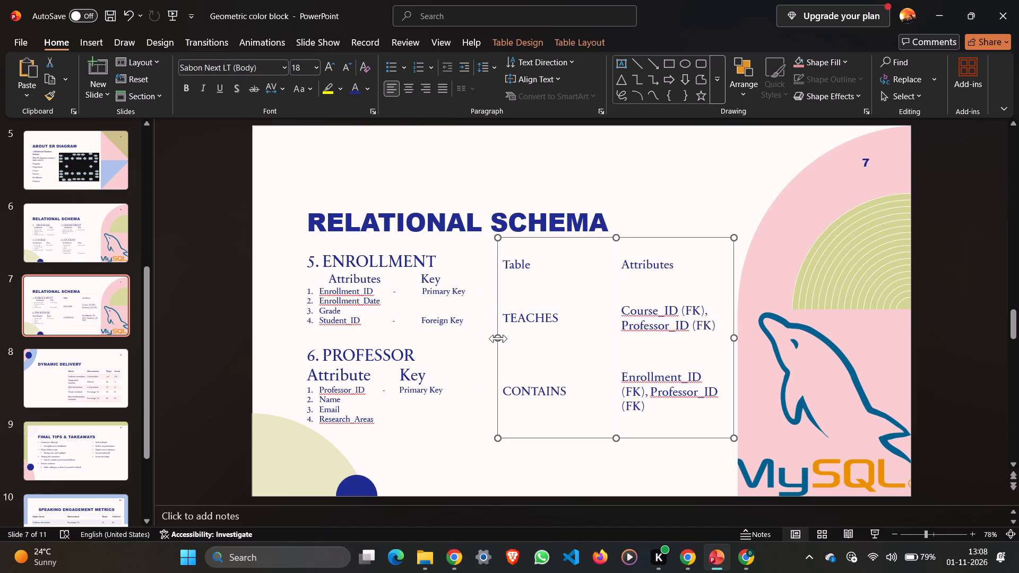
{"action": "left_click", "coordinate": [467, 383]}
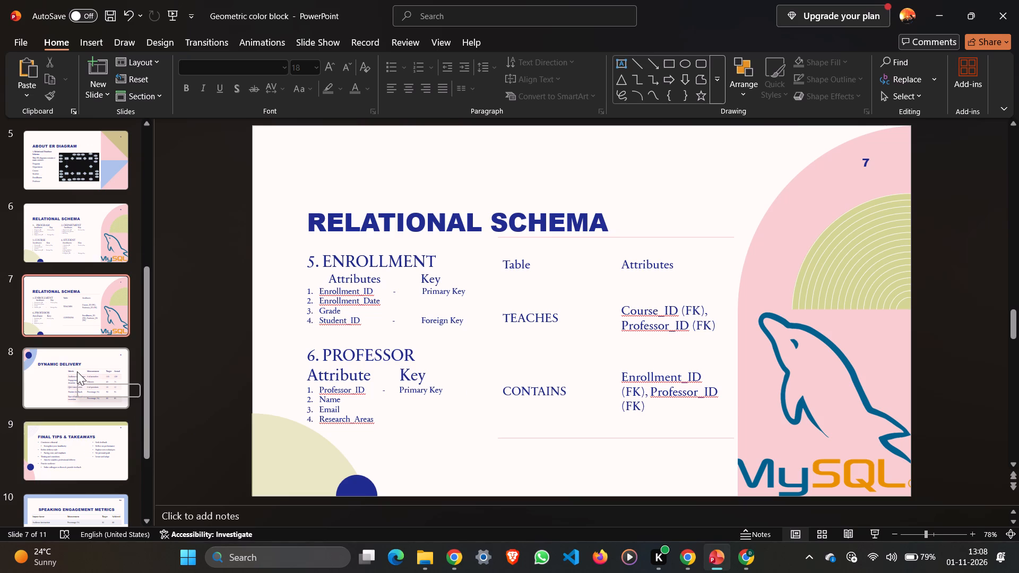
Review the presentation's slides from the agenda slide through the relational schema slides and on to the template slides after them.
{"action": "scroll", "coordinate": [77, 326], "scroll_direction": "up", "scroll_amount": 3}
{"action": "left_click", "coordinate": [77, 326]}
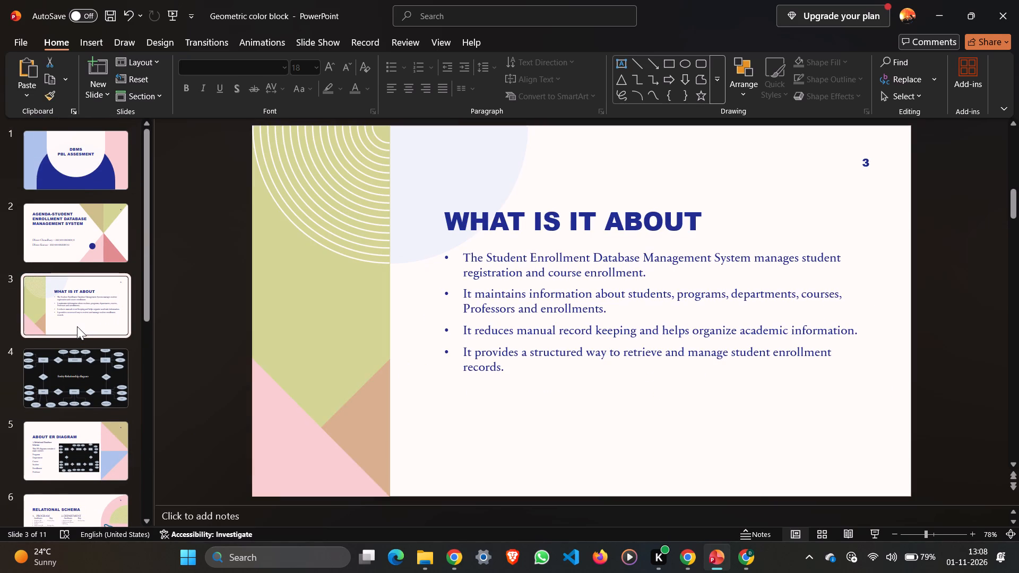
{"action": "left_click", "coordinate": [85, 247]}
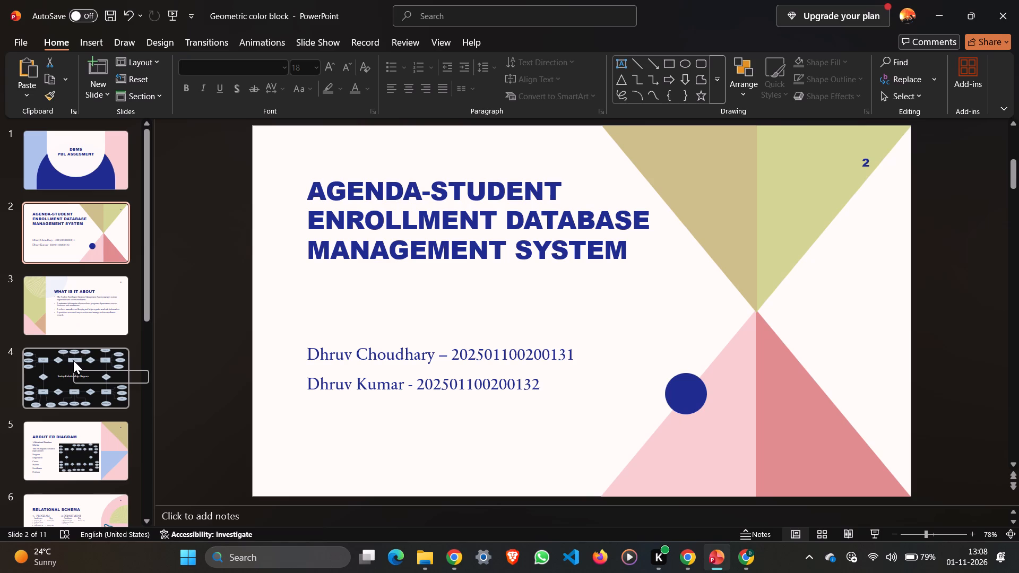
{"action": "left_click", "coordinate": [422, 193]}
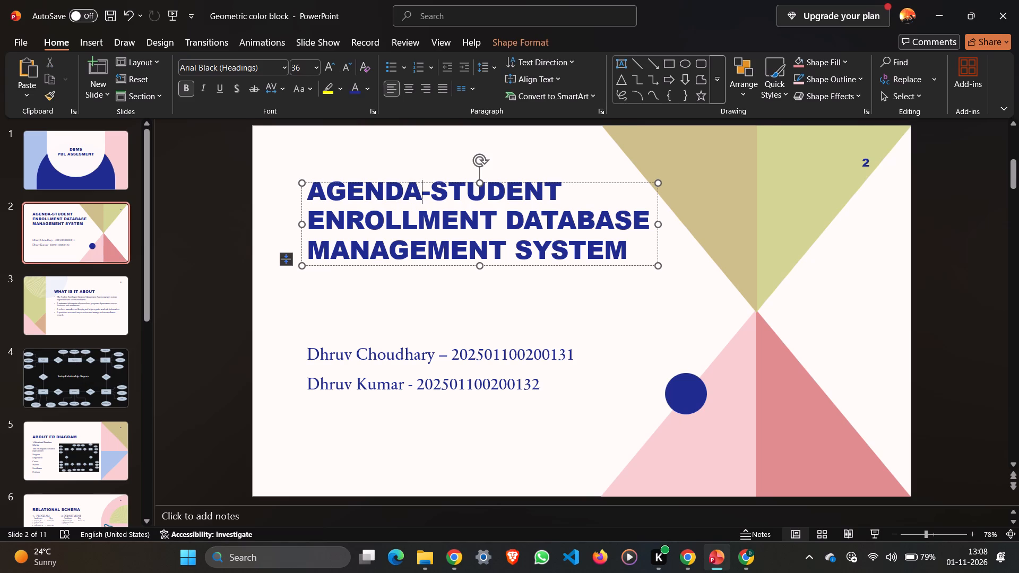
{"action": "left_click", "coordinate": [66, 372]}
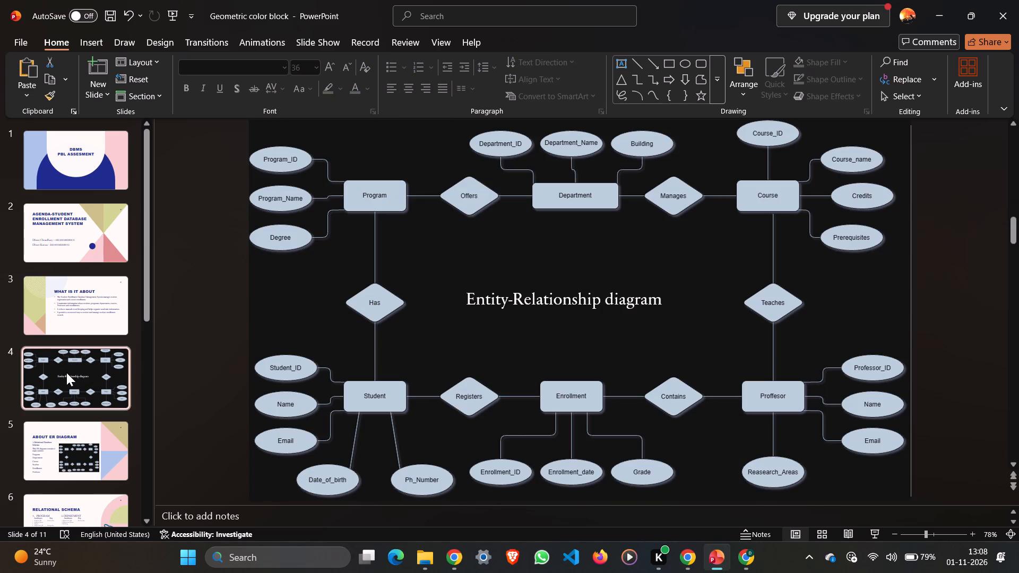
{"action": "left_click", "coordinate": [82, 437]}
{"action": "scroll", "coordinate": [82, 437], "scroll_direction": "down", "scroll_amount": 1}
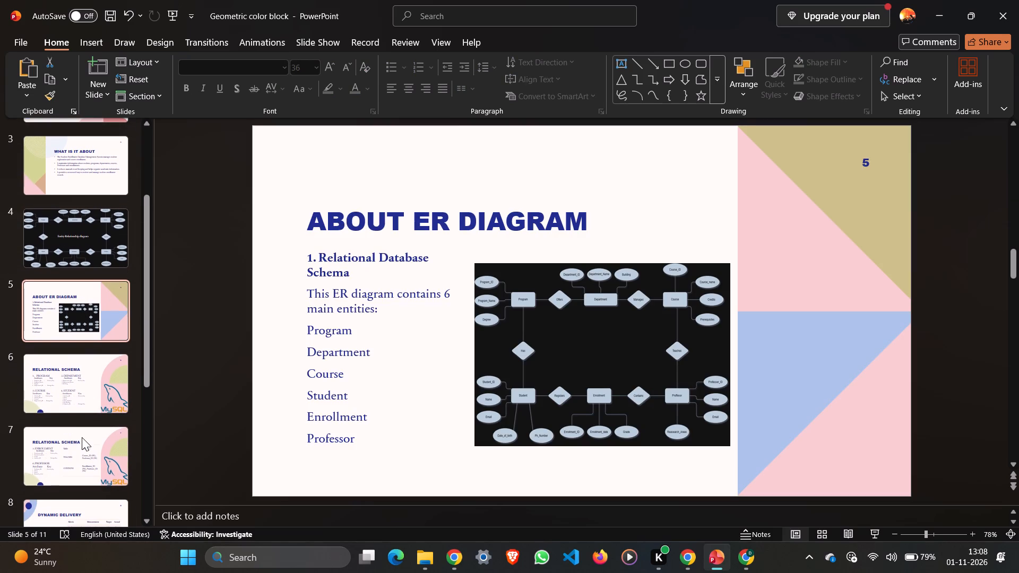
{"action": "scroll", "coordinate": [82, 437], "scroll_direction": "down", "scroll_amount": 1}
{"action": "double_click", "coordinate": [63, 428]}
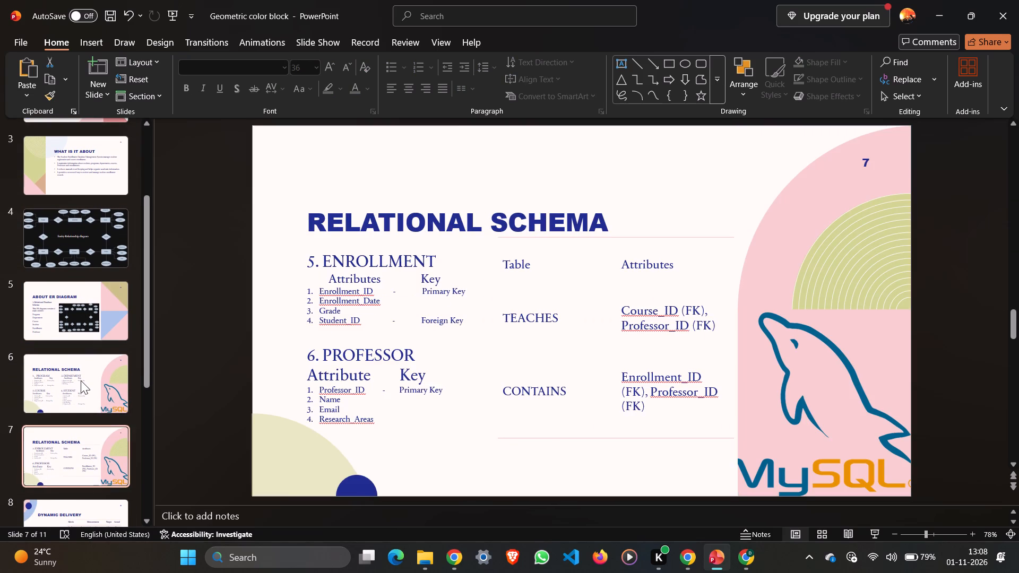
{"action": "left_click", "coordinate": [81, 380]}
{"action": "left_click", "coordinate": [85, 478]}
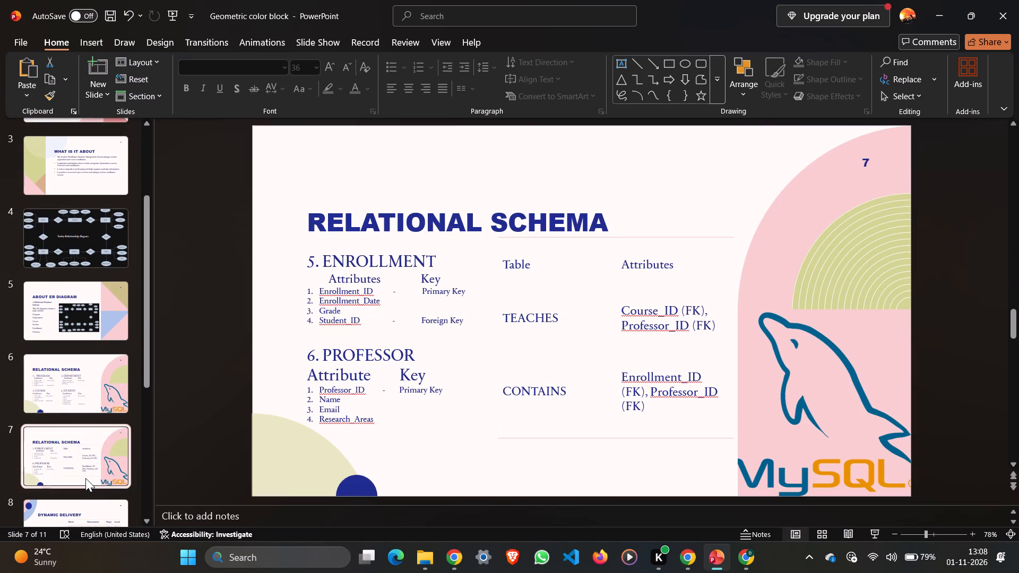
{"action": "scroll", "coordinate": [85, 478], "scroll_direction": "down", "scroll_amount": 2}
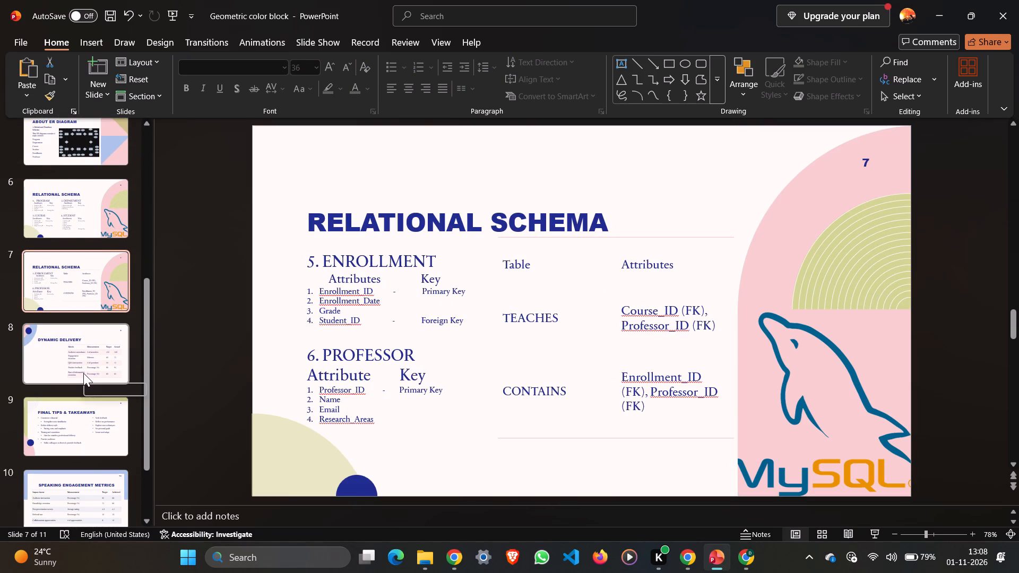
Delete all the placeholder contact details under the THANK YOU title on the closing slide.
{"action": "scroll", "coordinate": [83, 373], "scroll_direction": "down", "scroll_amount": 3}
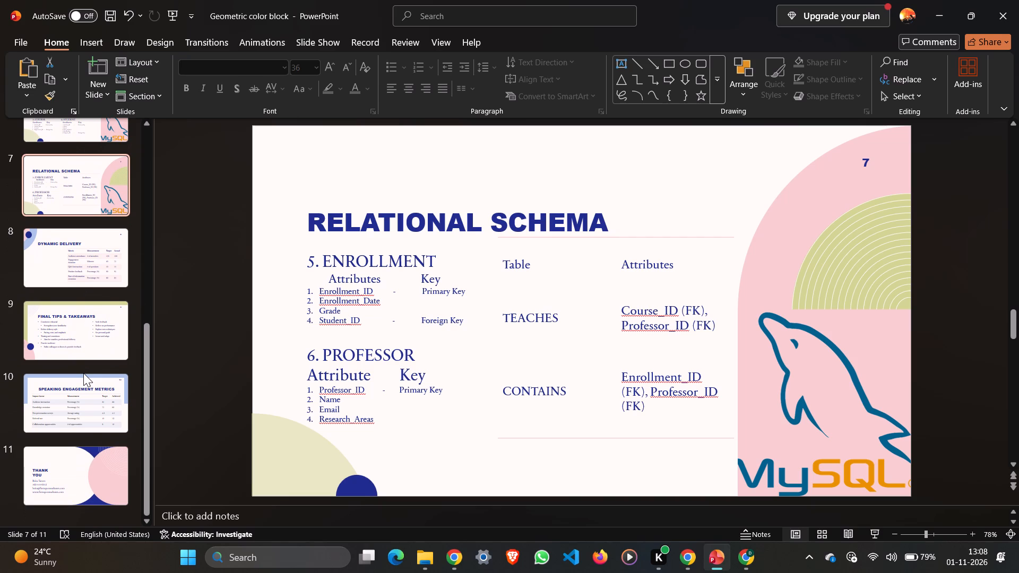
{"action": "left_click", "coordinate": [65, 479]}
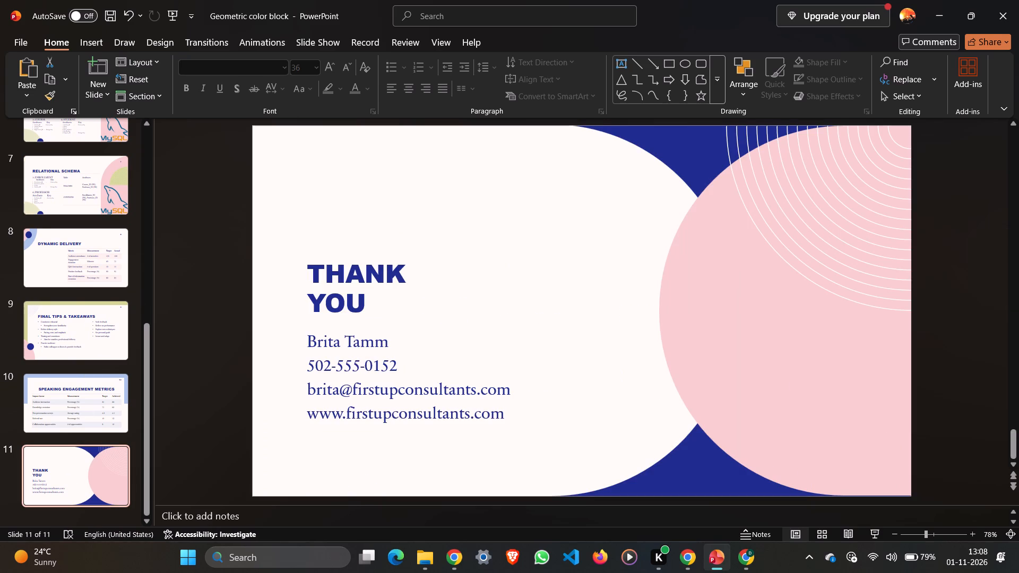
{"action": "left_click_drag", "start_coordinate": [505, 415], "coordinate": [330, 346]}
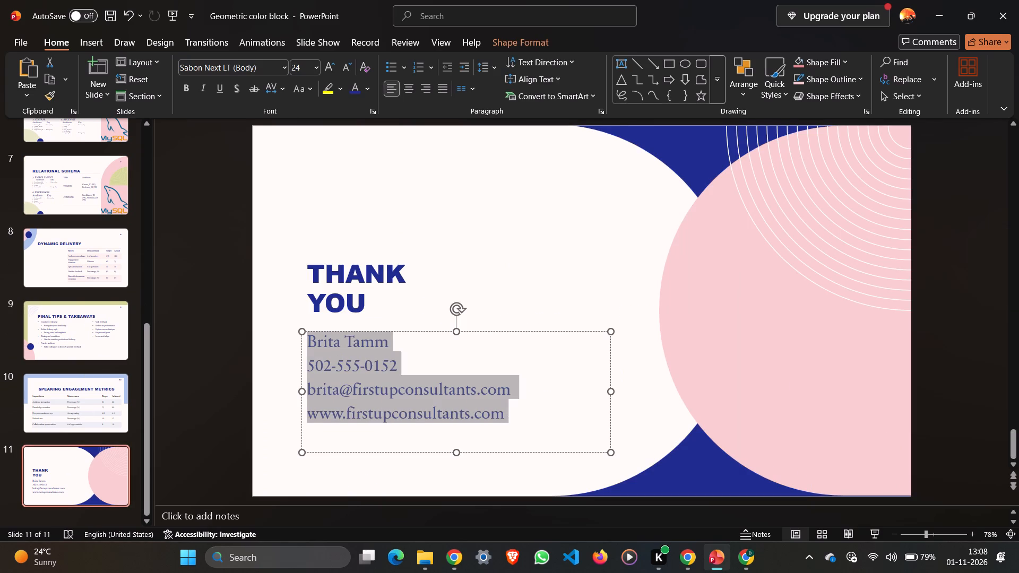
{"action": "left_click_drag", "start_coordinate": [330, 346], "coordinate": [323, 343]}
{"action": "key", "text": "BackSpace"}
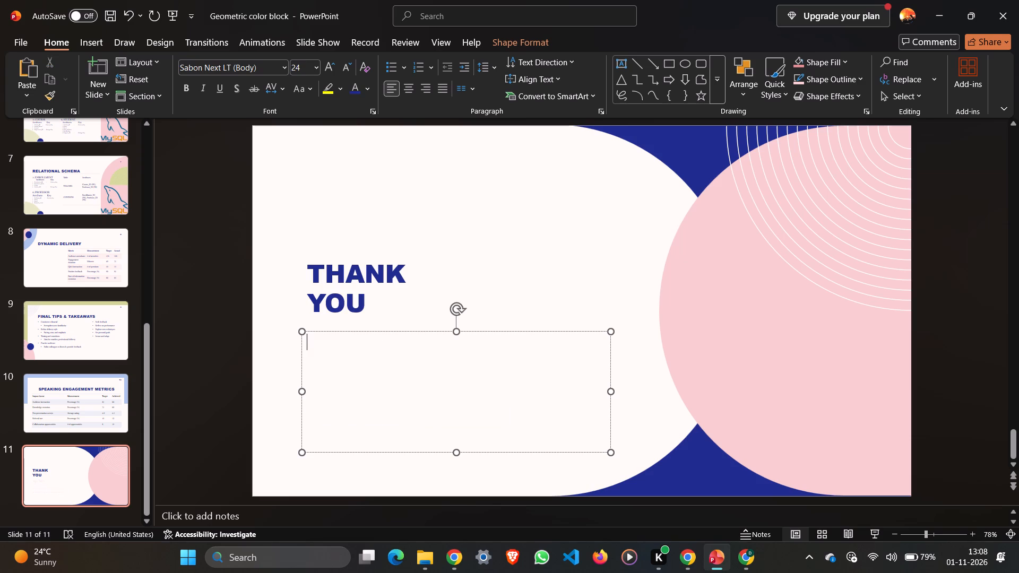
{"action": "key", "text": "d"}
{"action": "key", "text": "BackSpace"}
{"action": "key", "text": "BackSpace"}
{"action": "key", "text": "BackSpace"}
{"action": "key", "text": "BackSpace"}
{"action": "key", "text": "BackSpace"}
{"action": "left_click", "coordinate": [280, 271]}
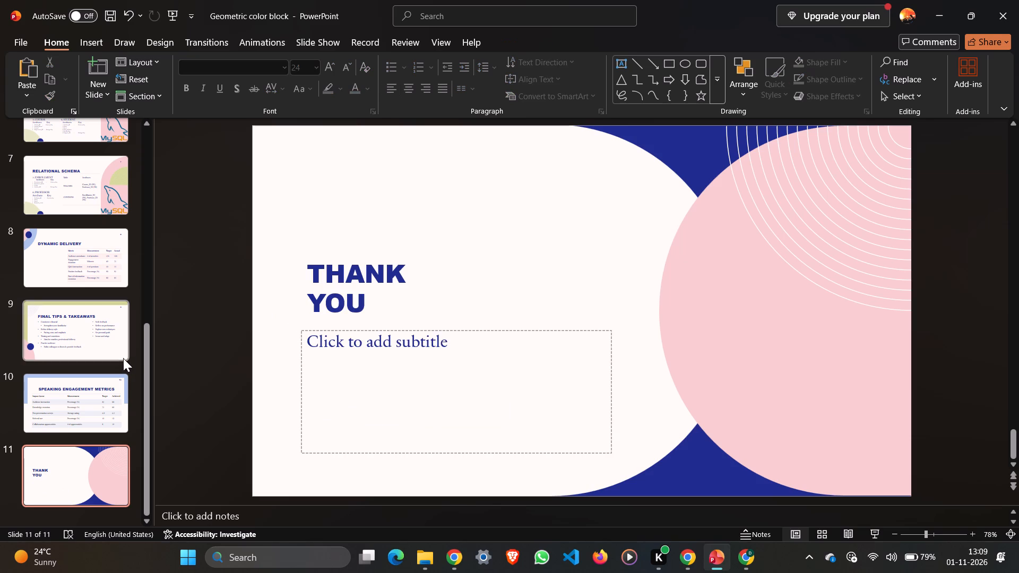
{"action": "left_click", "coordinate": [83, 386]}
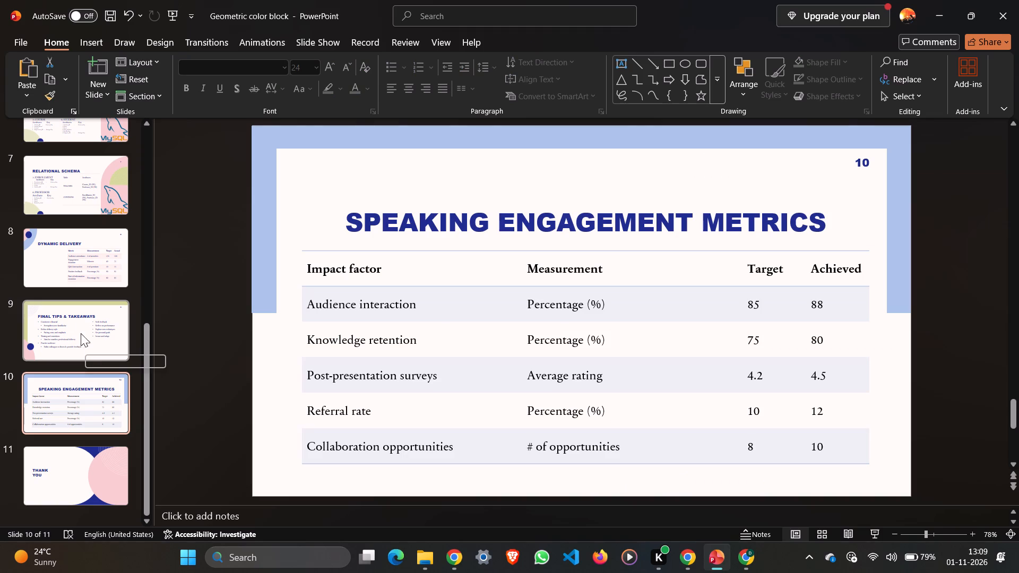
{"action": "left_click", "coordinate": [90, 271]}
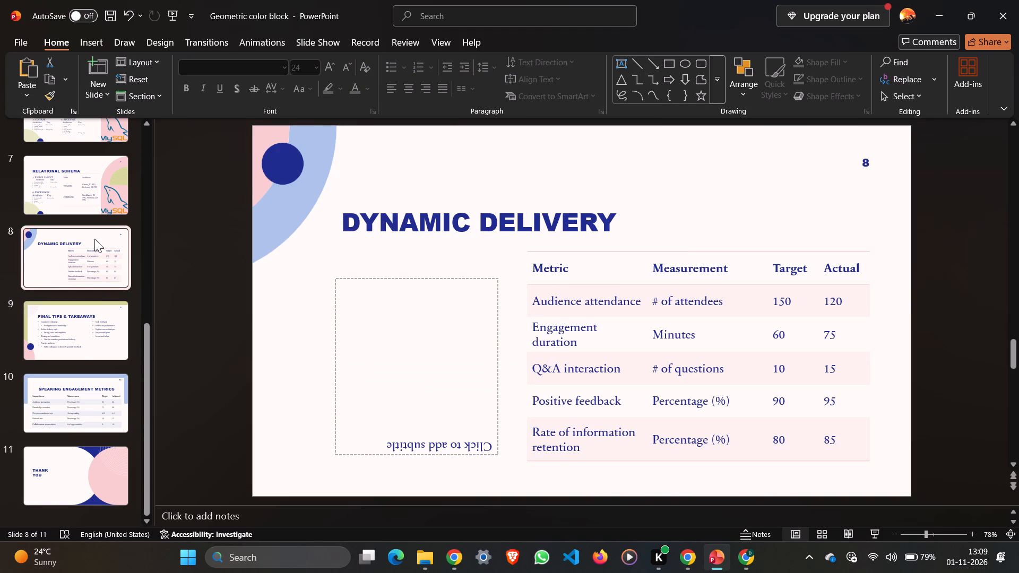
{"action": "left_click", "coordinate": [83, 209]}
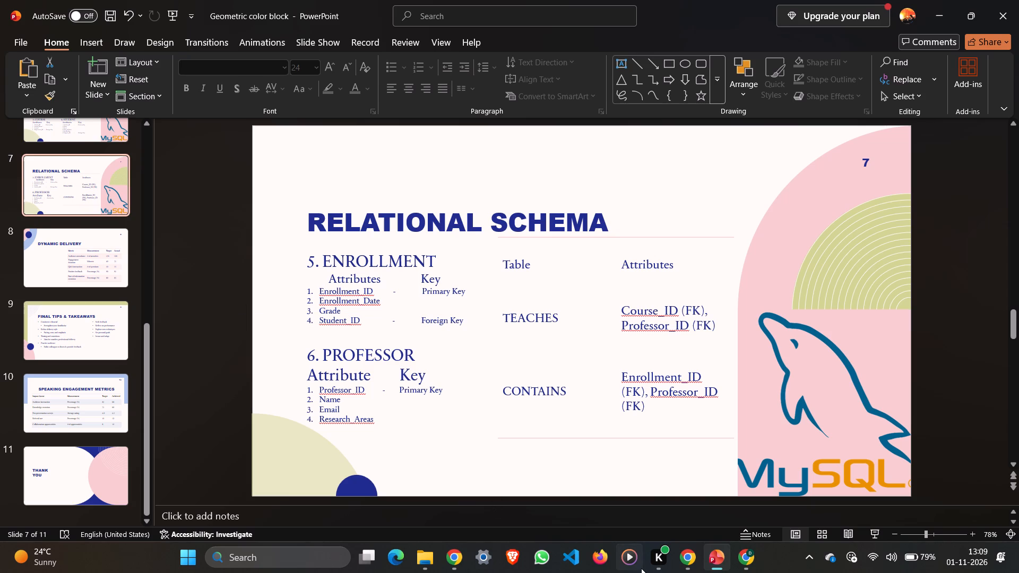
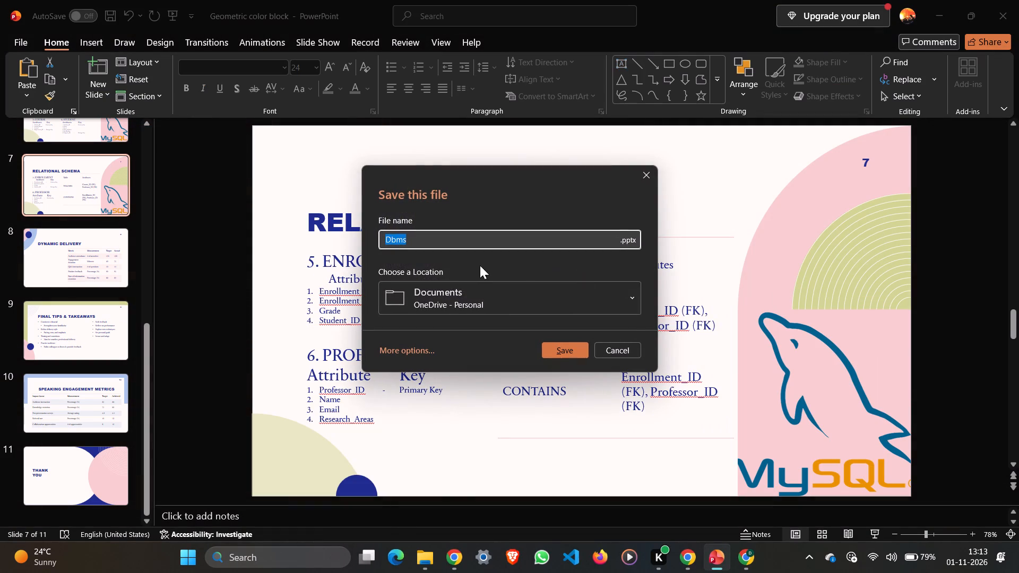
{"action": "left_click", "coordinate": [472, 297]}
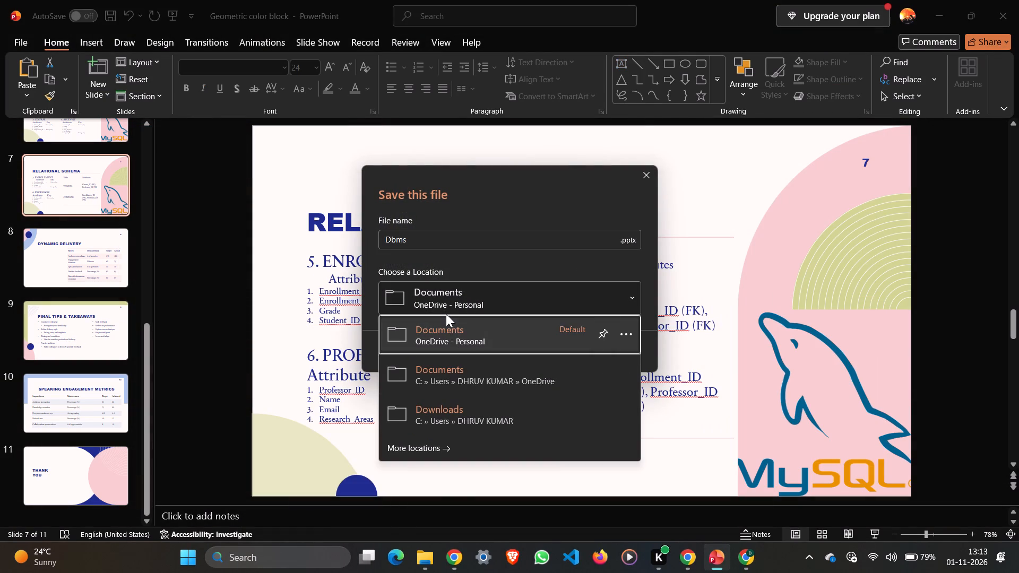
{"action": "left_click", "coordinate": [450, 405]}
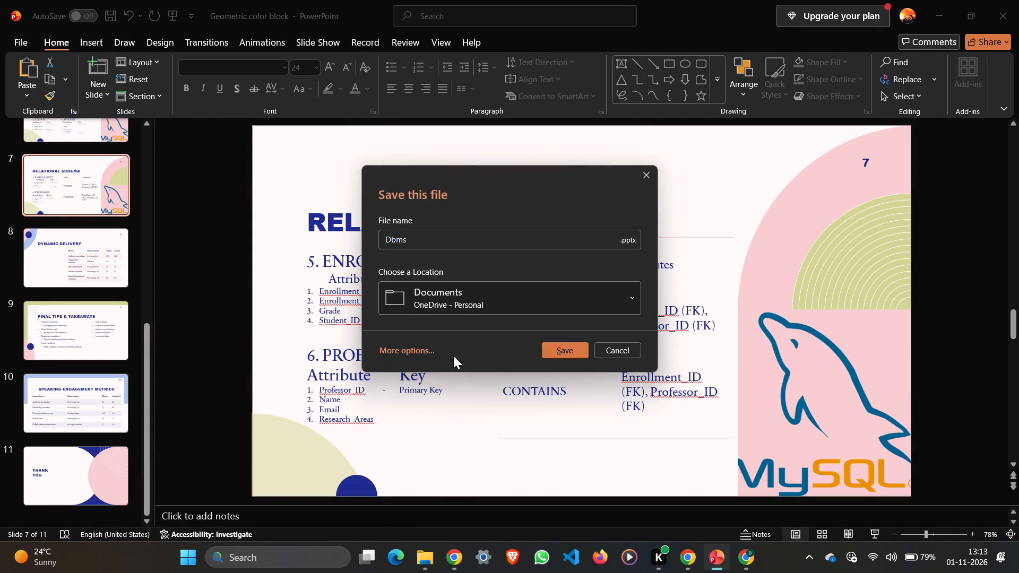
{"action": "left_click", "coordinate": [631, 241]}
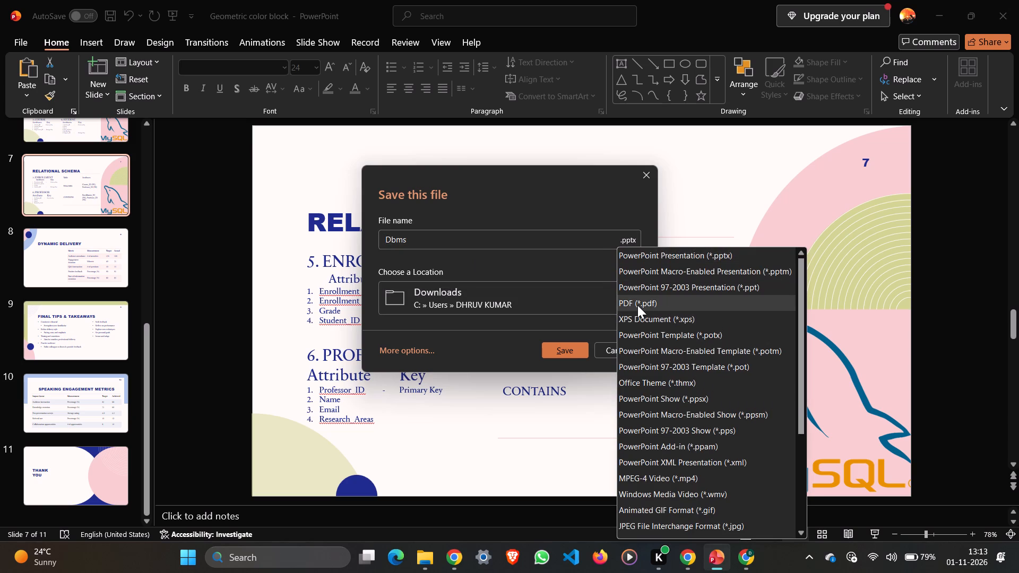
{"action": "left_click", "coordinate": [637, 305]}
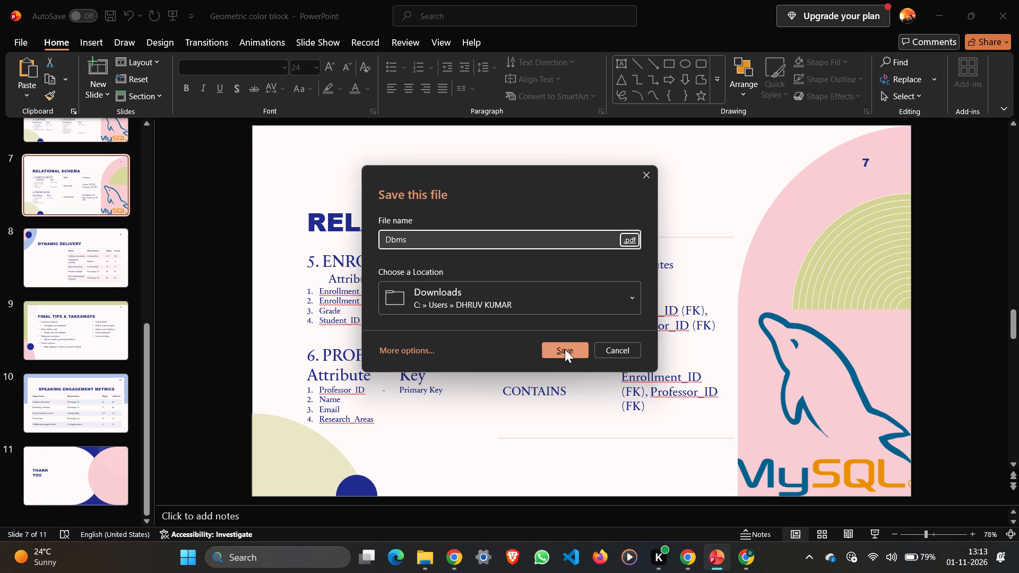
{"action": "left_click", "coordinate": [565, 349]}
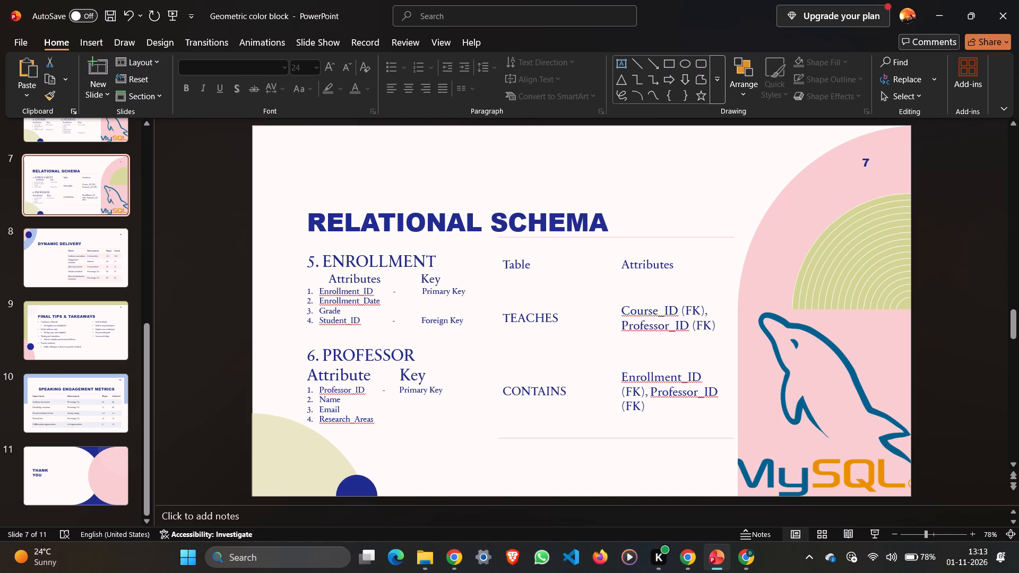
Save the presentation as Dbms in .pptx format in the Downloads folder.
{"action": "key", "text": "ctrl+s"}
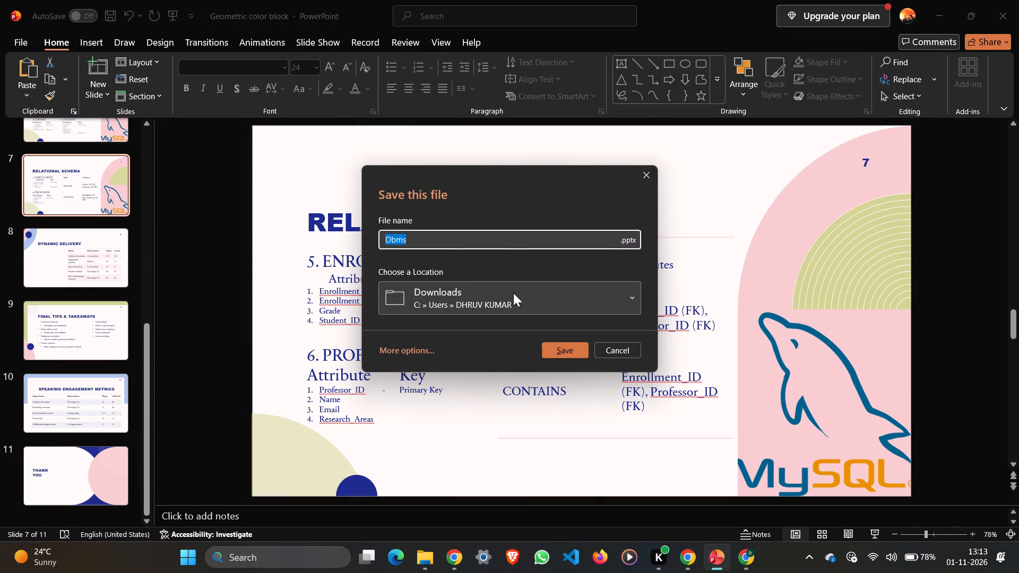
{"action": "left_click", "coordinate": [572, 344]}
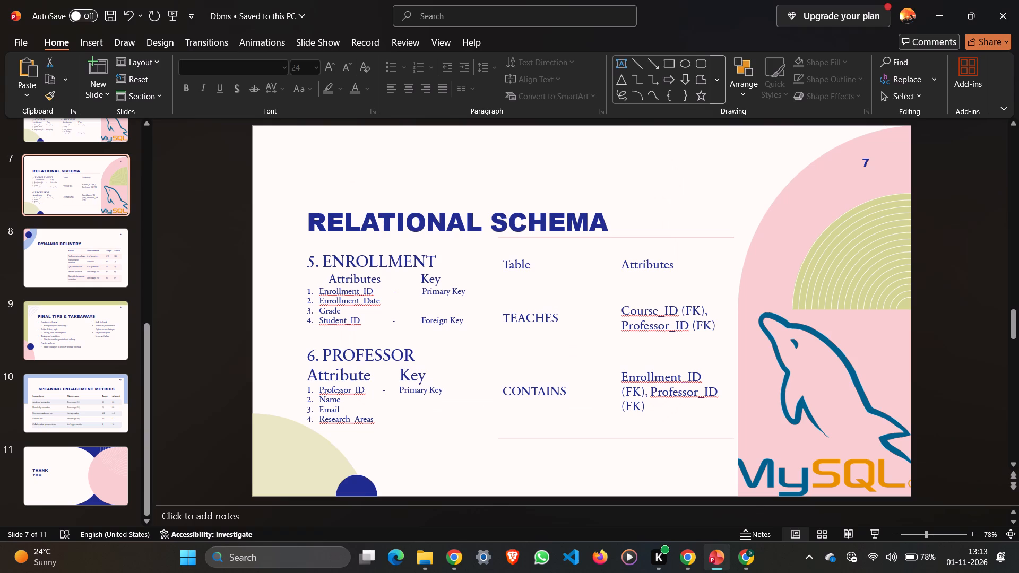
Switch to File Explorer, refresh the Downloads folder and open the Dbms PDF.
{"action": "left_click", "coordinate": [433, 555]}
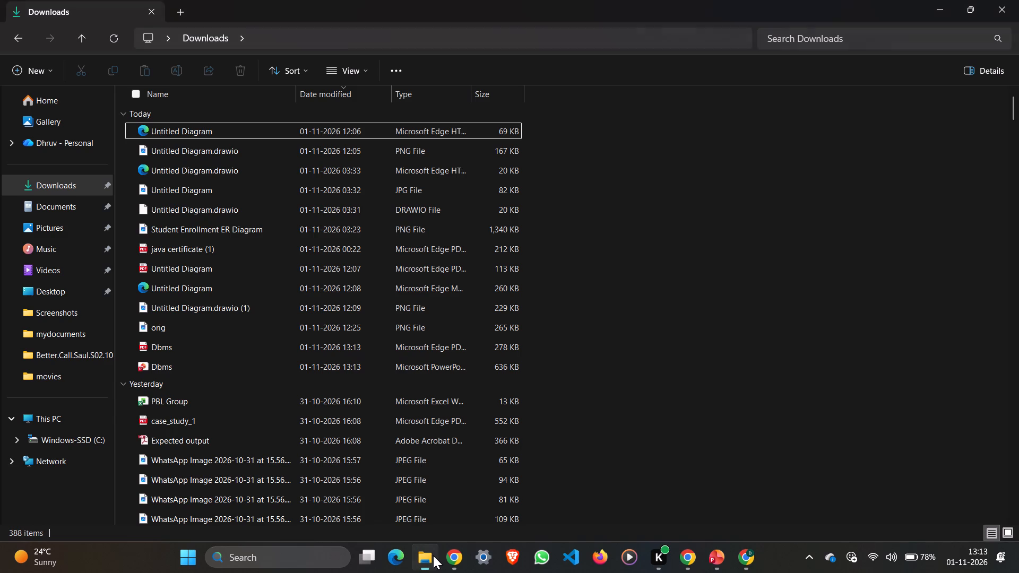
{"action": "left_click", "coordinate": [115, 38]}
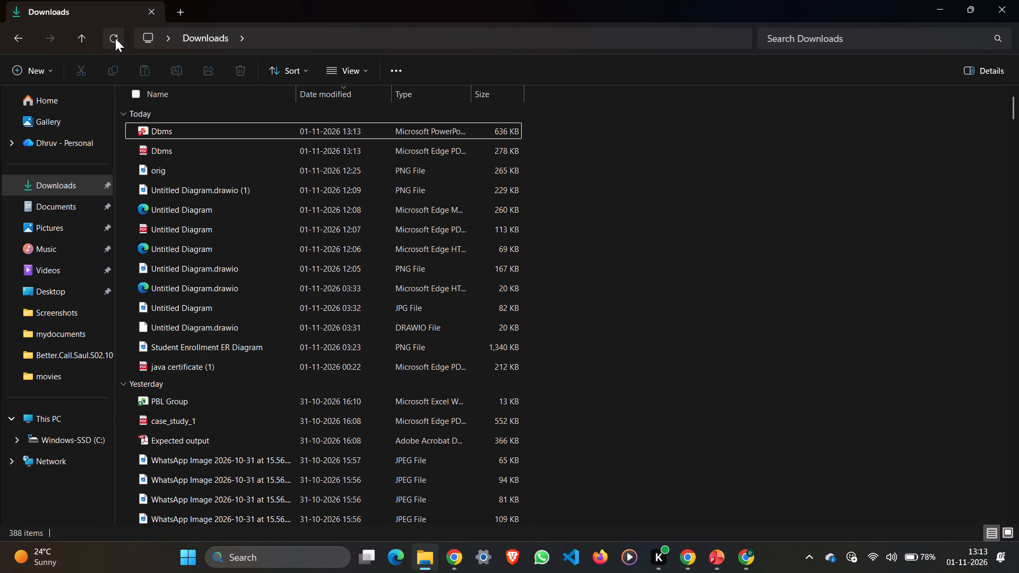
{"action": "double_click", "coordinate": [176, 155]}
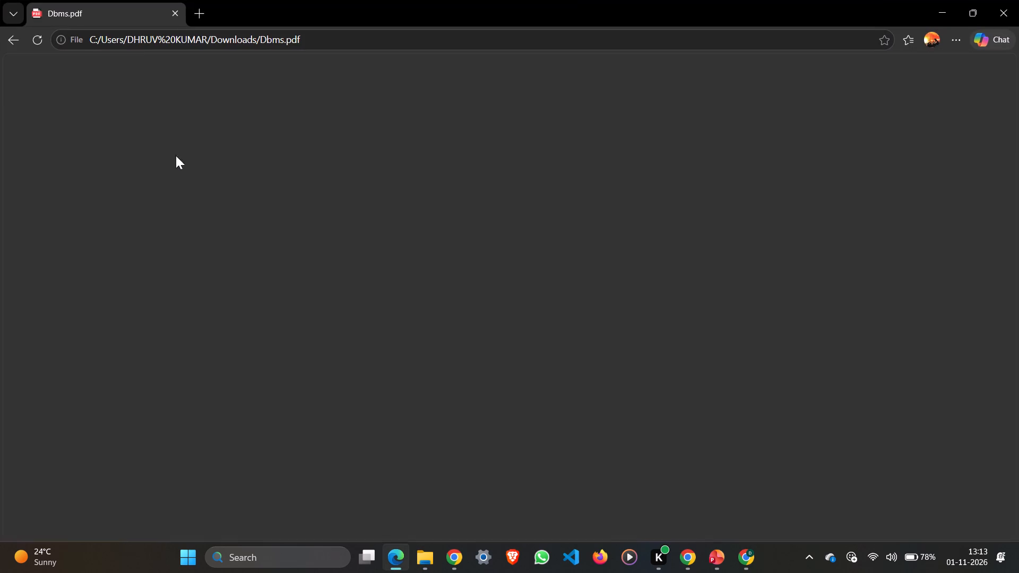
Review the slides in the exported Dbms PDF, from the title pages through the closing slides, and close the PDF and the Downloads window.
{"action": "scroll", "coordinate": [434, 320], "scroll_direction": "down", "scroll_amount": 8}
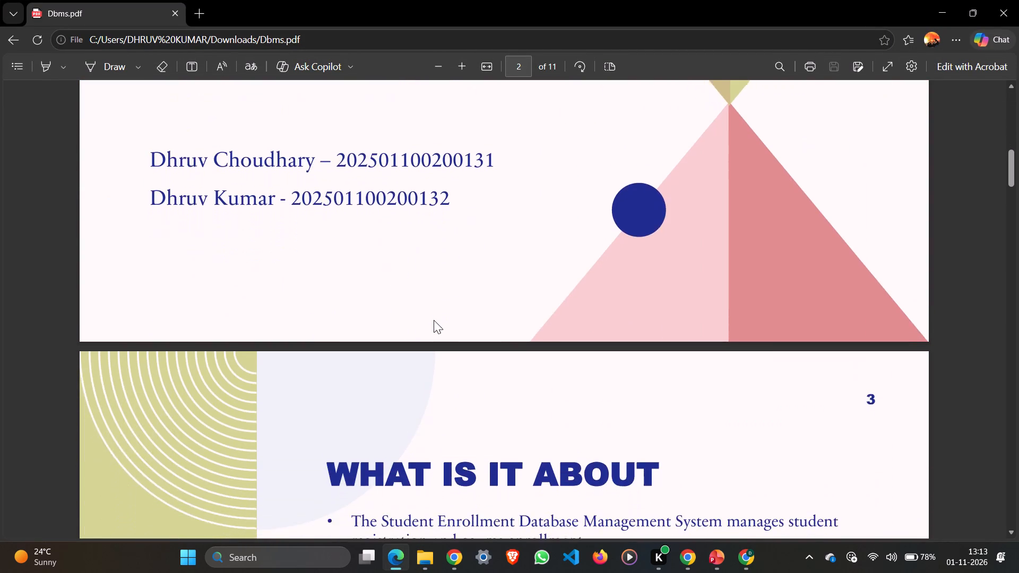
{"action": "scroll", "coordinate": [434, 320], "scroll_direction": "down", "scroll_amount": 2}
{"action": "scroll", "coordinate": [434, 320], "scroll_direction": "up", "scroll_amount": 4}
{"action": "scroll", "coordinate": [434, 320], "scroll_direction": "down", "scroll_amount": 2}
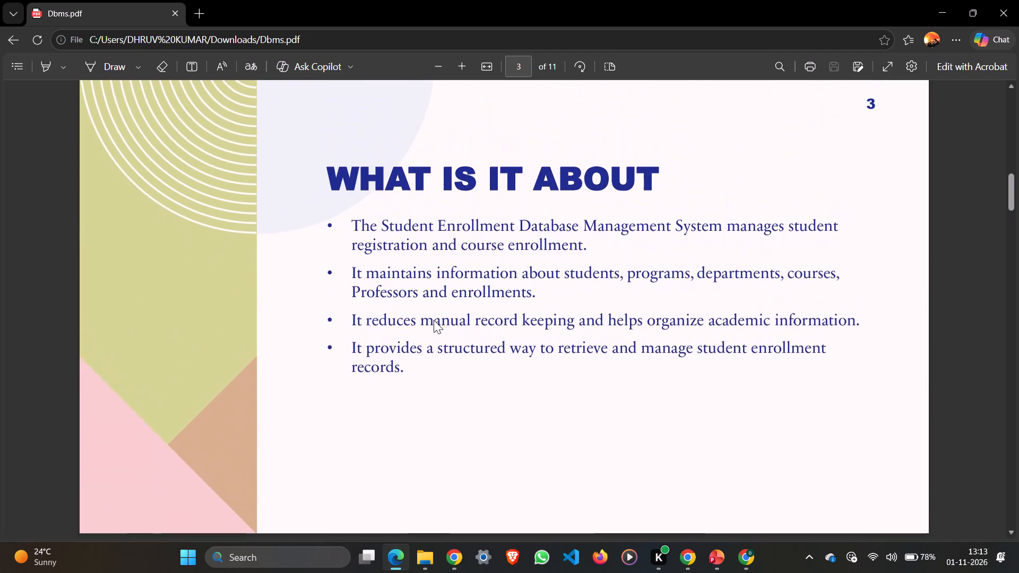
{"action": "scroll", "coordinate": [434, 320], "scroll_direction": "down", "scroll_amount": 2}
{"action": "scroll", "coordinate": [434, 320], "scroll_direction": "up", "scroll_amount": 3}
{"action": "scroll", "coordinate": [434, 320], "scroll_direction": "down", "scroll_amount": 1}
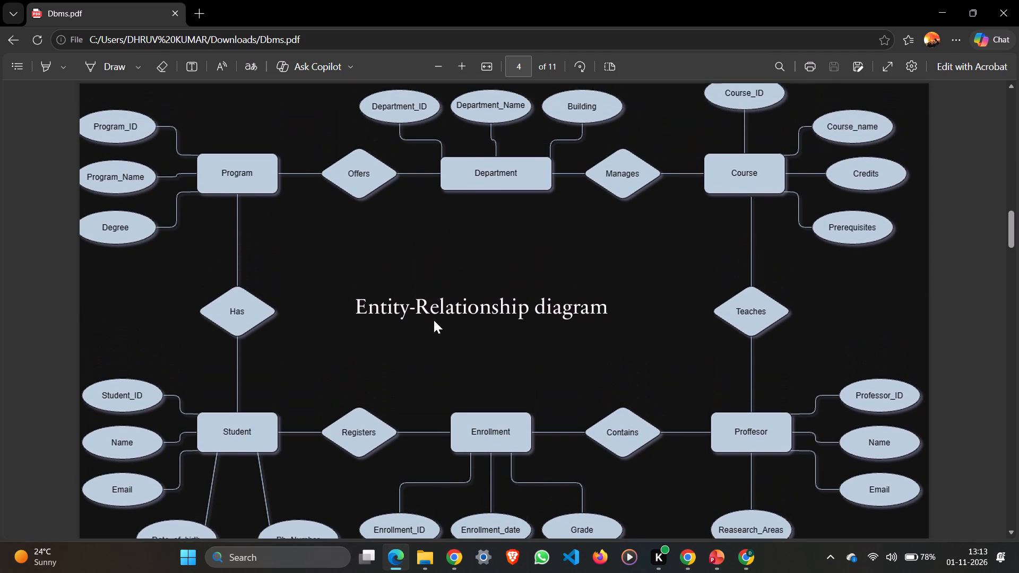
{"action": "scroll", "coordinate": [434, 320], "scroll_direction": "down", "scroll_amount": 2}
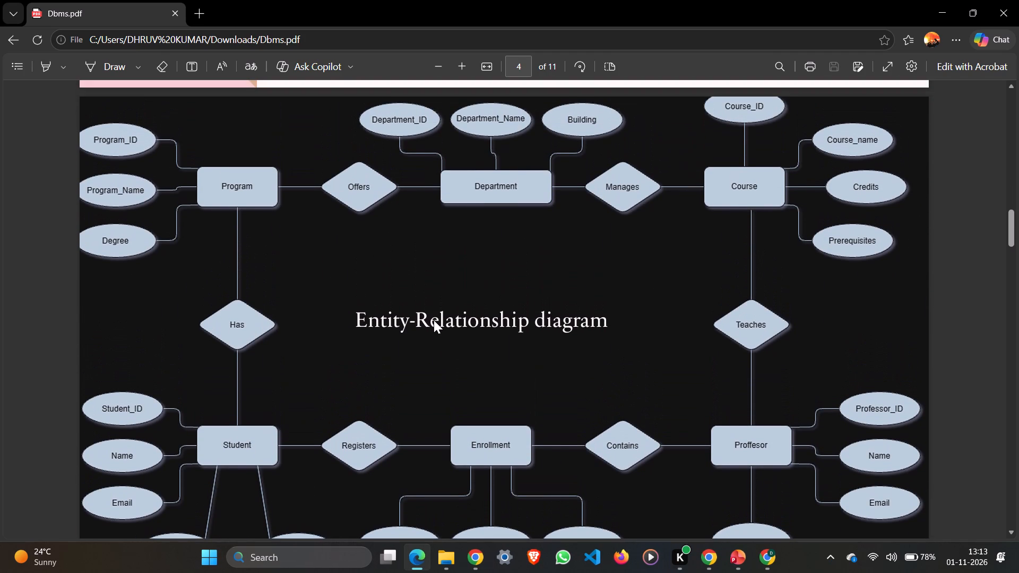
{"action": "scroll", "coordinate": [434, 320], "scroll_direction": "down", "scroll_amount": 2}
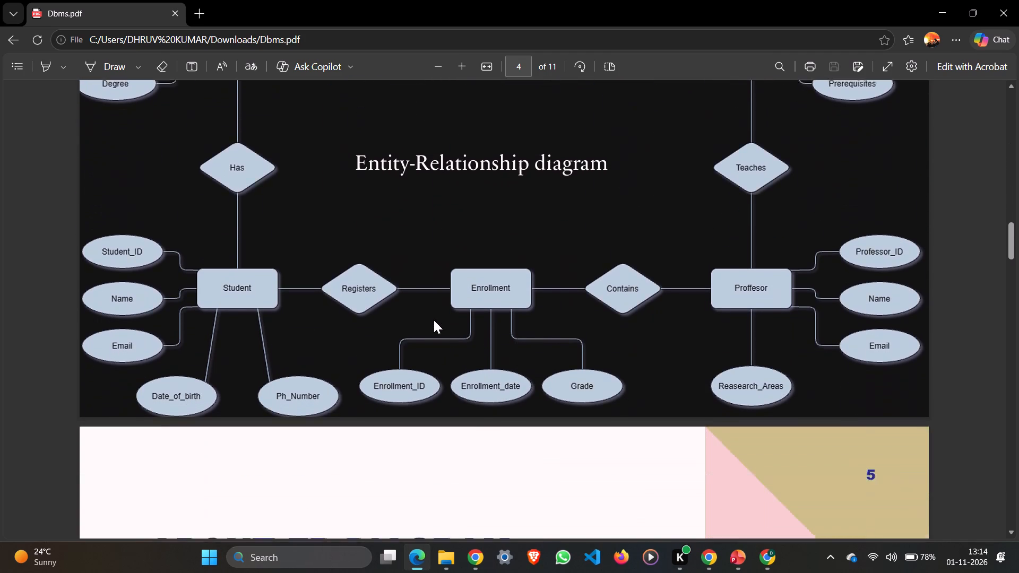
{"action": "scroll", "coordinate": [434, 320], "scroll_direction": "down", "scroll_amount": 4}
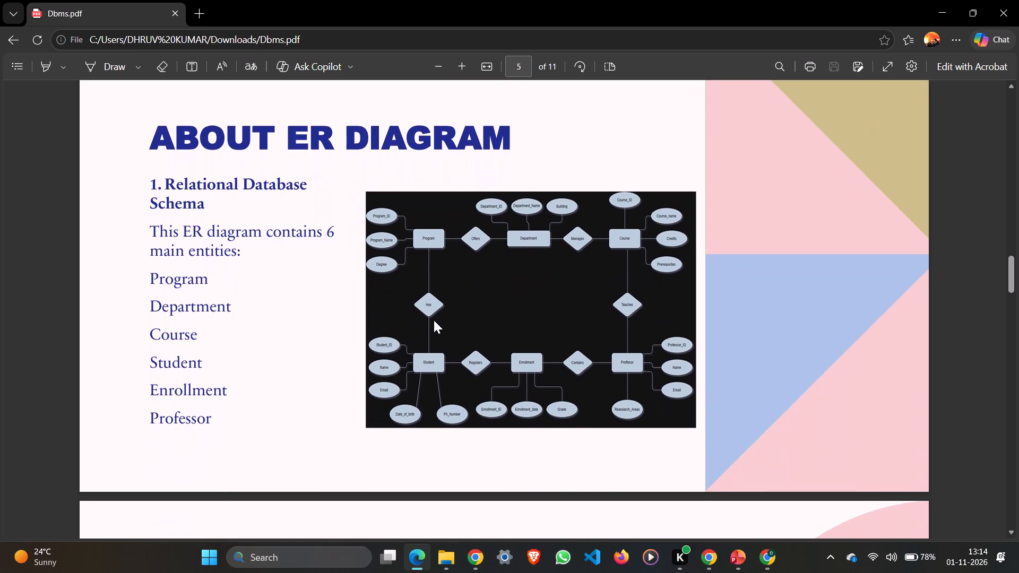
{"action": "scroll", "coordinate": [434, 320], "scroll_direction": "down", "scroll_amount": 2}
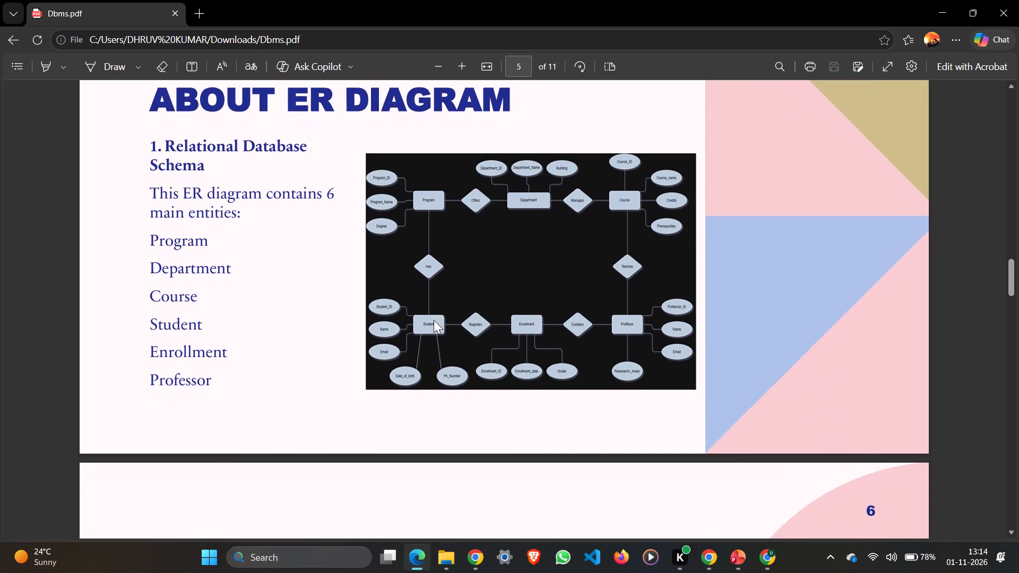
{"action": "scroll", "coordinate": [434, 320], "scroll_direction": "down", "scroll_amount": 4}
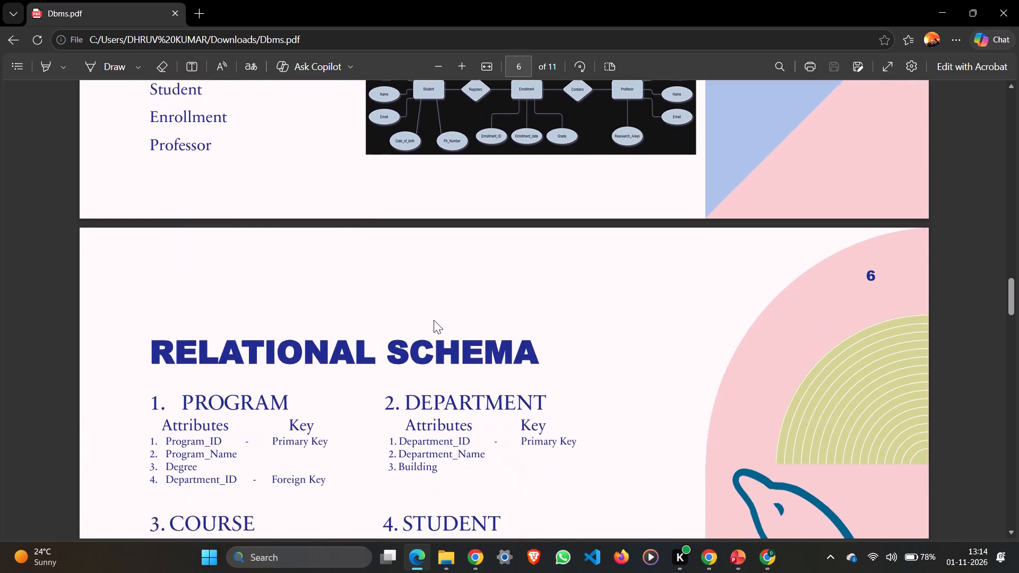
{"action": "scroll", "coordinate": [434, 320], "scroll_direction": "down", "scroll_amount": 1}
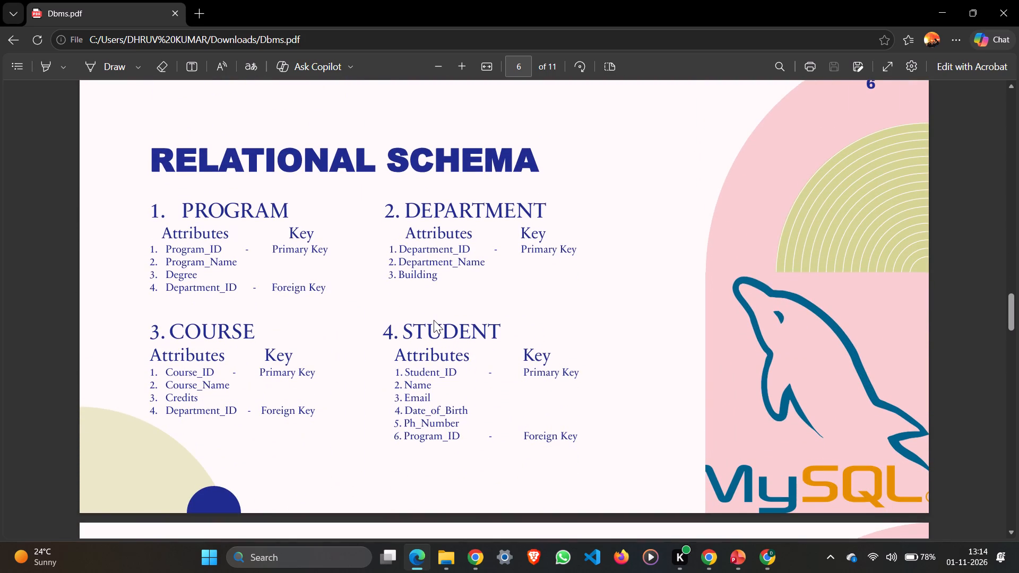
{"action": "scroll", "coordinate": [434, 320], "scroll_direction": "down", "scroll_amount": 4}
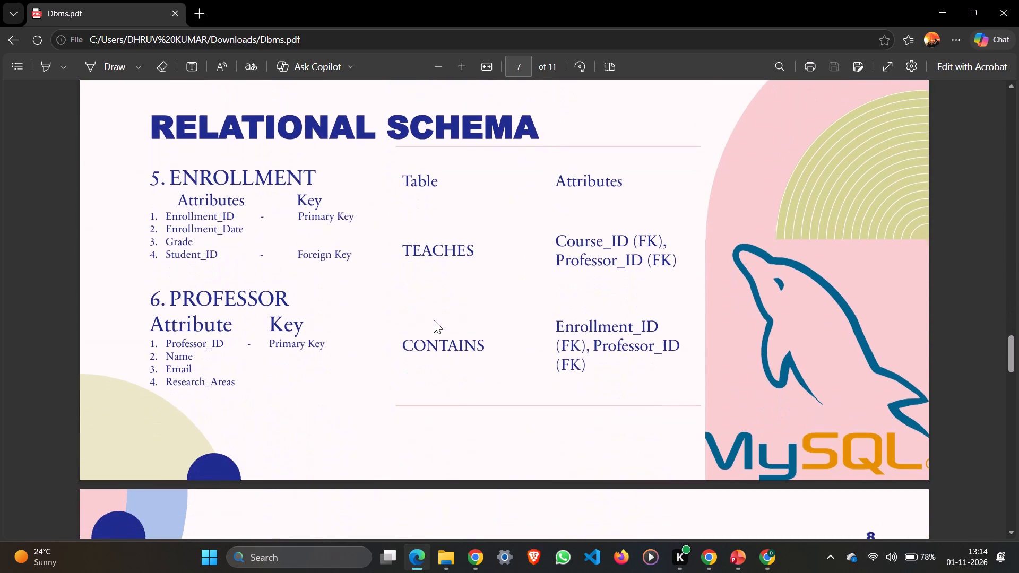
{"action": "scroll", "coordinate": [434, 320], "scroll_direction": "down", "scroll_amount": 5}
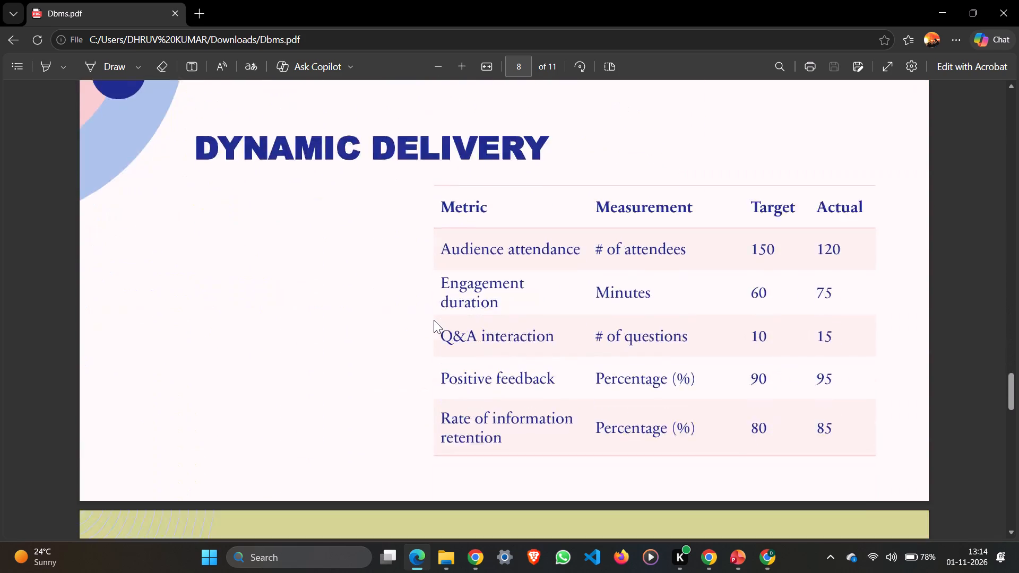
{"action": "scroll", "coordinate": [434, 320], "scroll_direction": "up", "scroll_amount": 2}
{"action": "scroll", "coordinate": [434, 320], "scroll_direction": "down", "scroll_amount": 1}
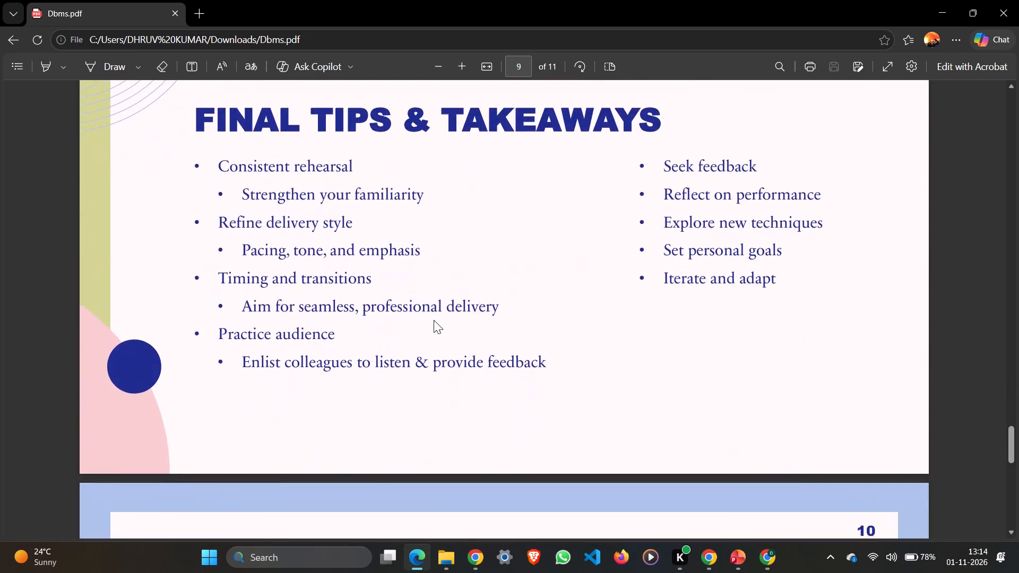
{"action": "scroll", "coordinate": [434, 320], "scroll_direction": "down", "scroll_amount": 1}
{"action": "left_click", "coordinate": [1016, 0]}
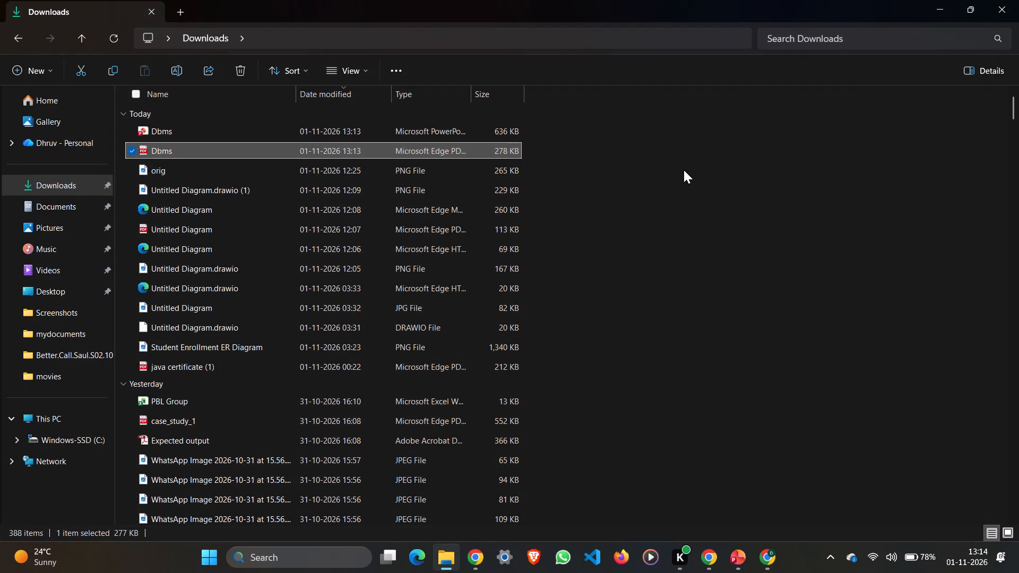
{"action": "left_click", "coordinate": [1018, 0]}
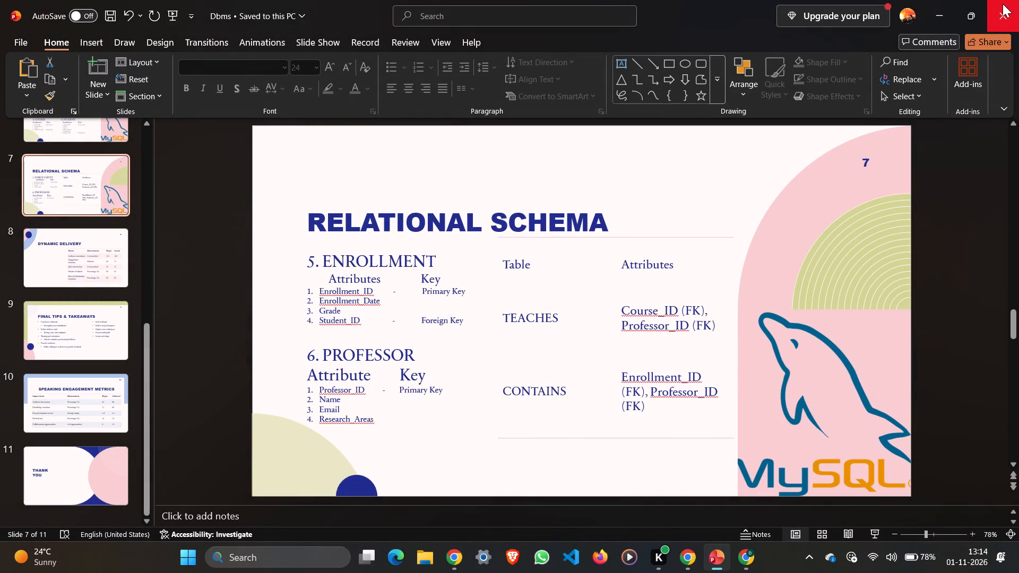
Switch to the college LMS in Chrome and go back from the PBL Assesment page to the dashboard.
{"action": "left_click", "coordinate": [943, 15]}
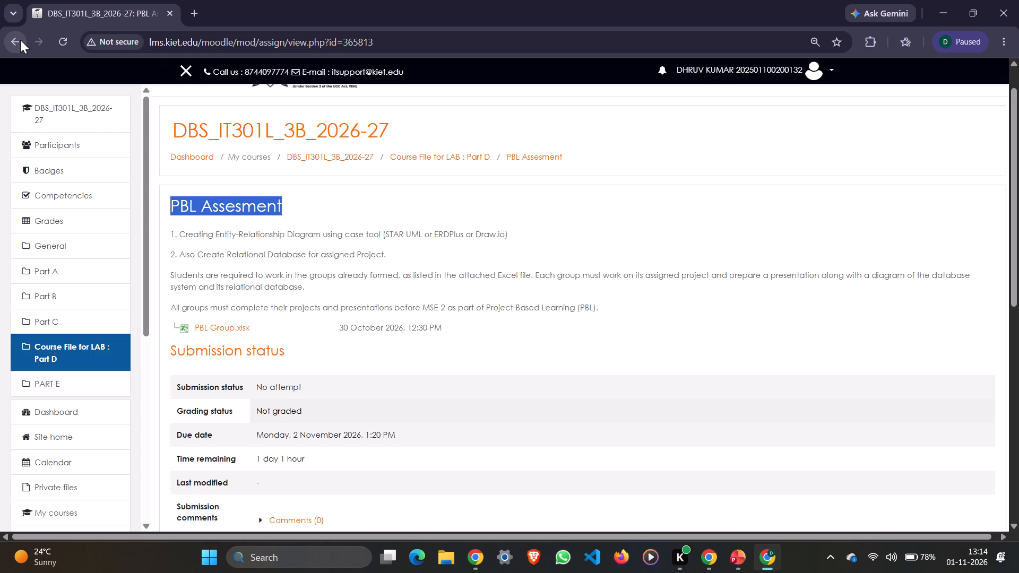
{"action": "left_click", "coordinate": [20, 40]}
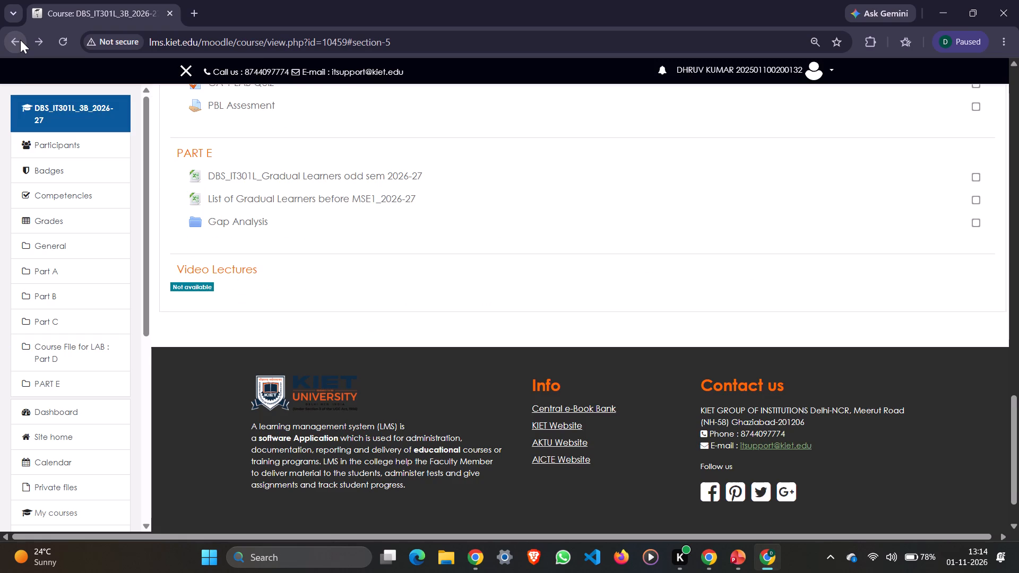
{"action": "triple_click", "coordinate": [20, 40]}
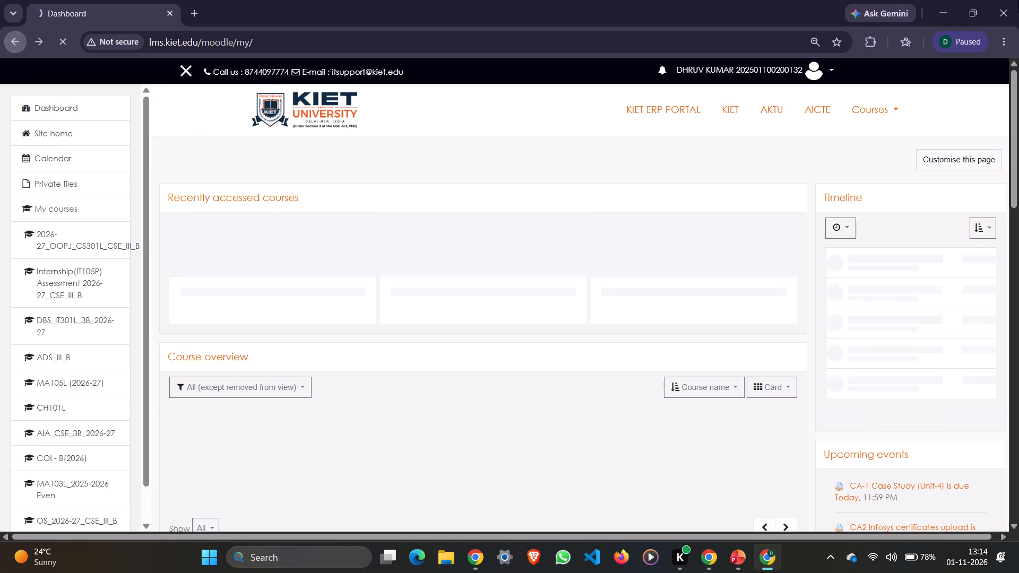